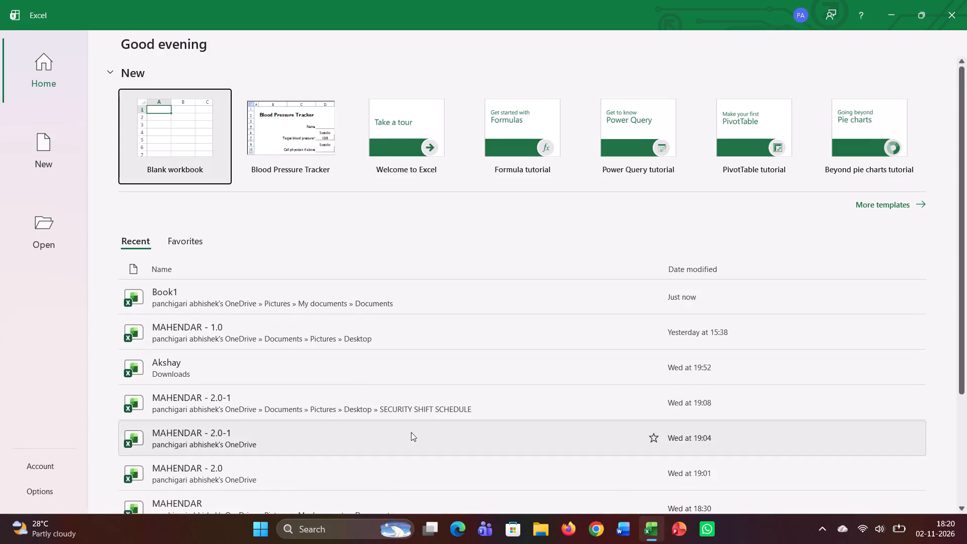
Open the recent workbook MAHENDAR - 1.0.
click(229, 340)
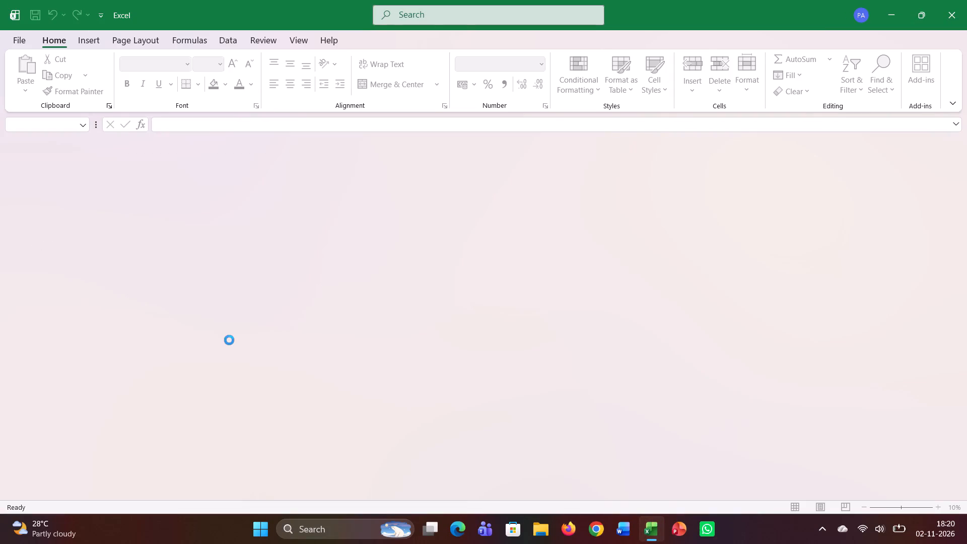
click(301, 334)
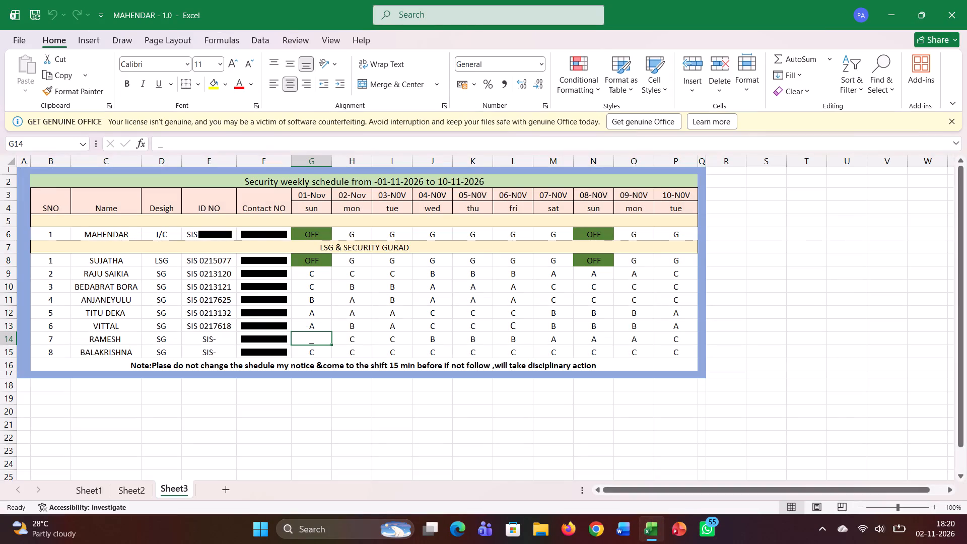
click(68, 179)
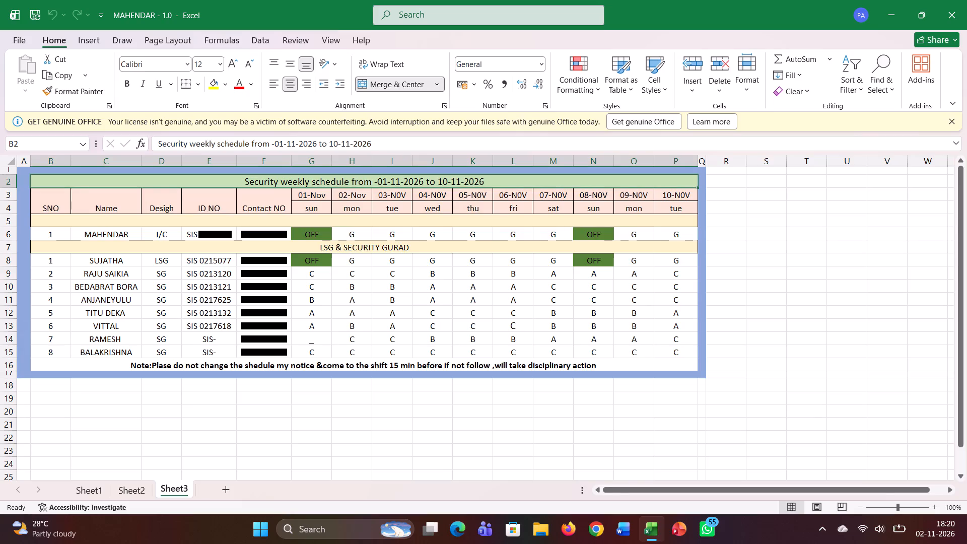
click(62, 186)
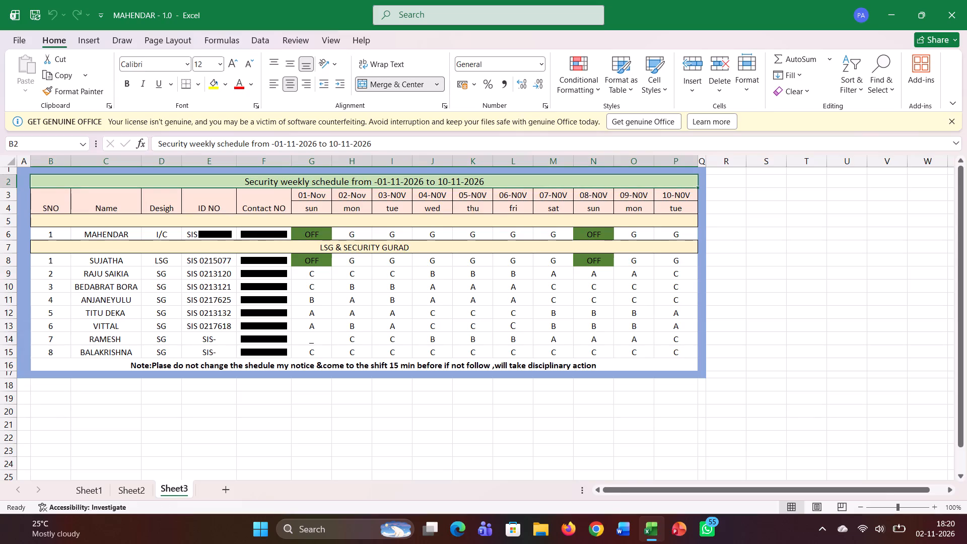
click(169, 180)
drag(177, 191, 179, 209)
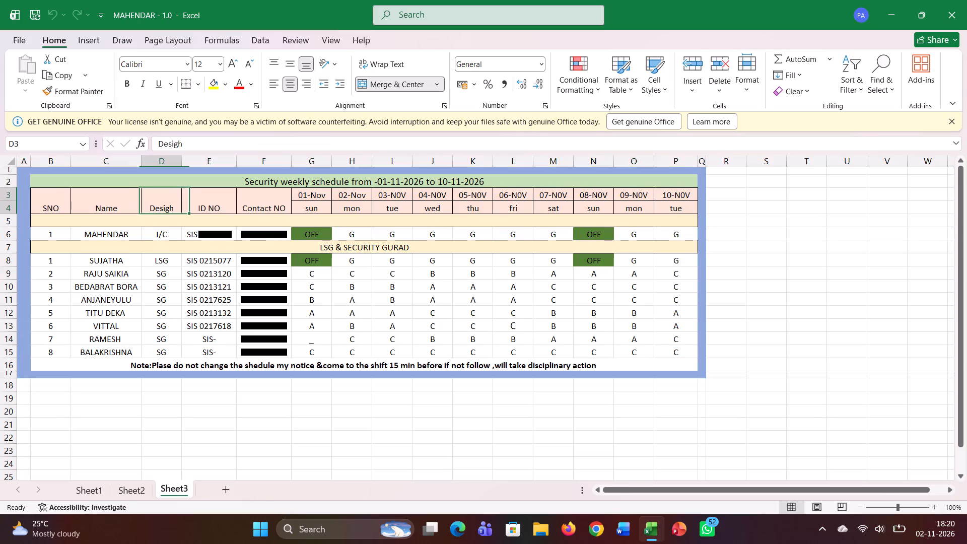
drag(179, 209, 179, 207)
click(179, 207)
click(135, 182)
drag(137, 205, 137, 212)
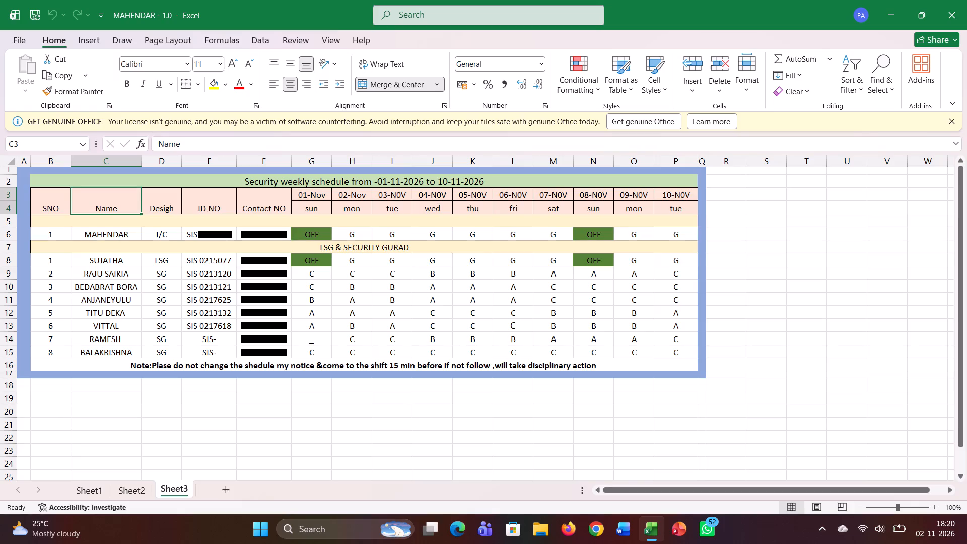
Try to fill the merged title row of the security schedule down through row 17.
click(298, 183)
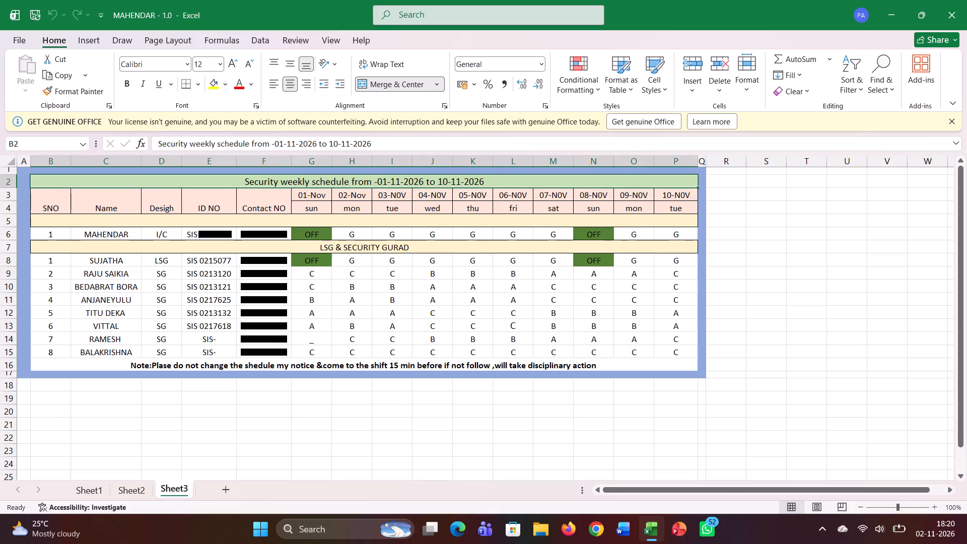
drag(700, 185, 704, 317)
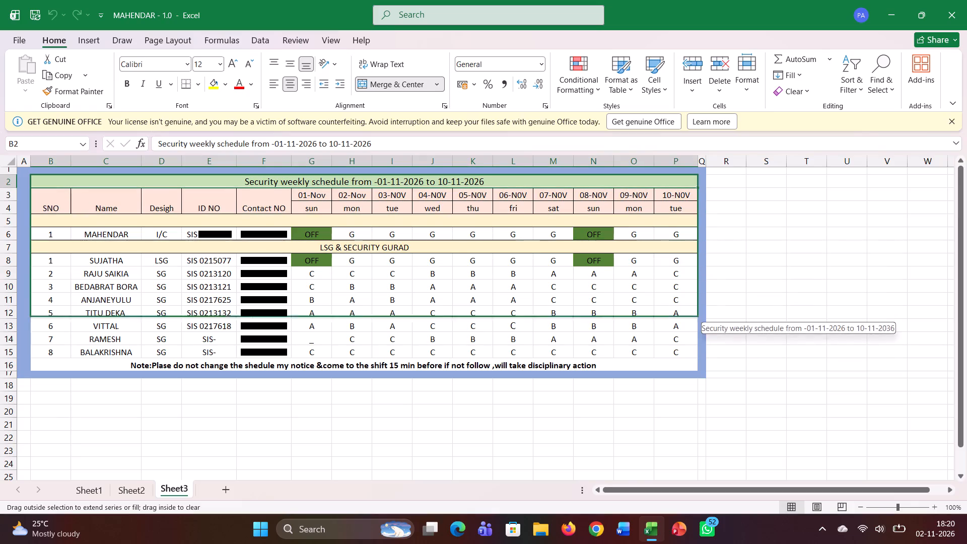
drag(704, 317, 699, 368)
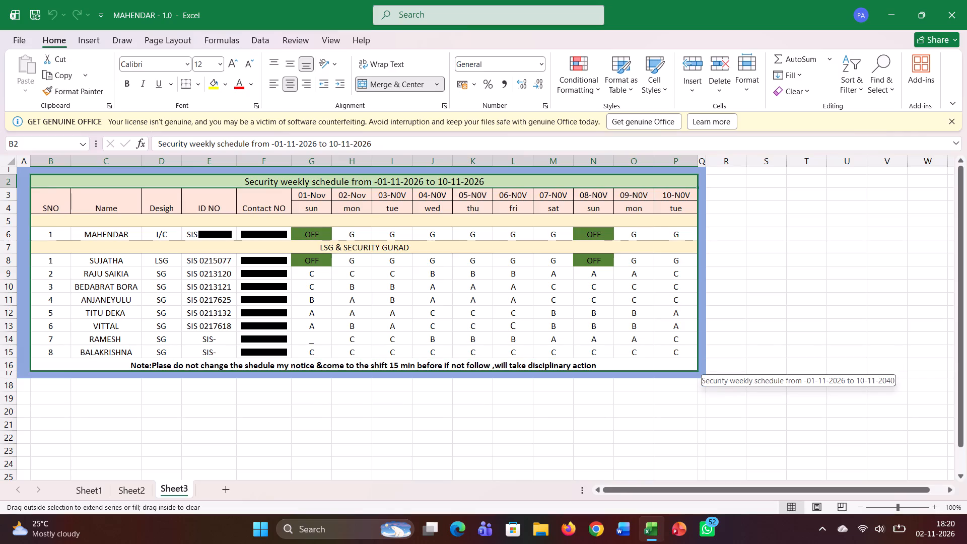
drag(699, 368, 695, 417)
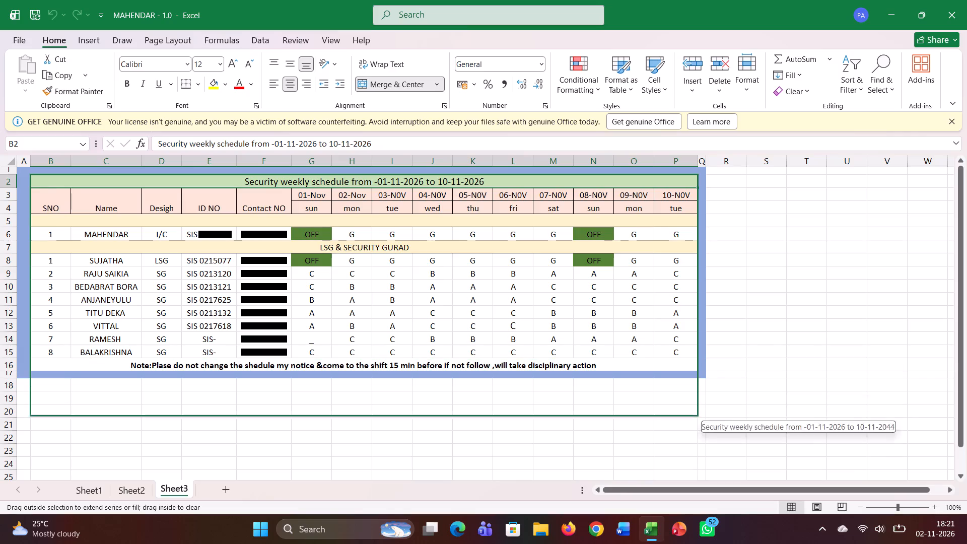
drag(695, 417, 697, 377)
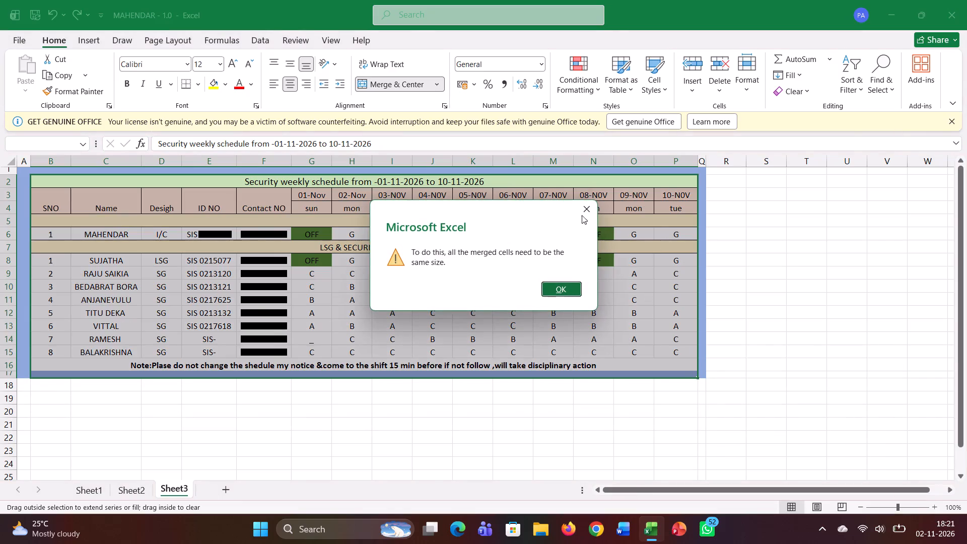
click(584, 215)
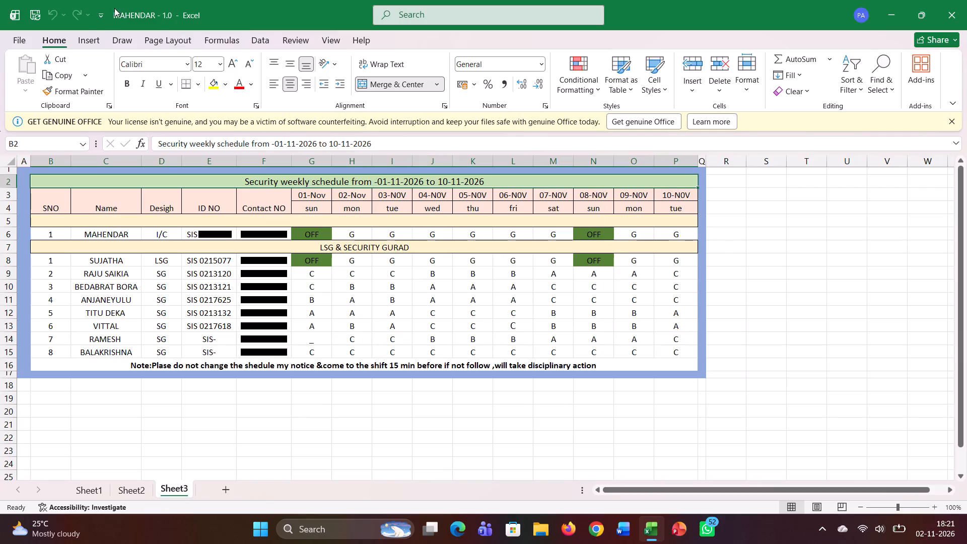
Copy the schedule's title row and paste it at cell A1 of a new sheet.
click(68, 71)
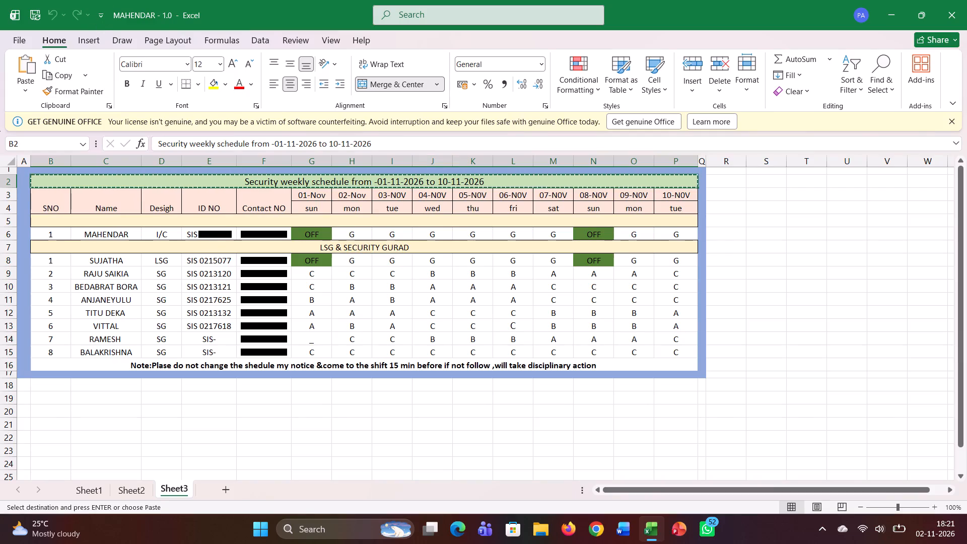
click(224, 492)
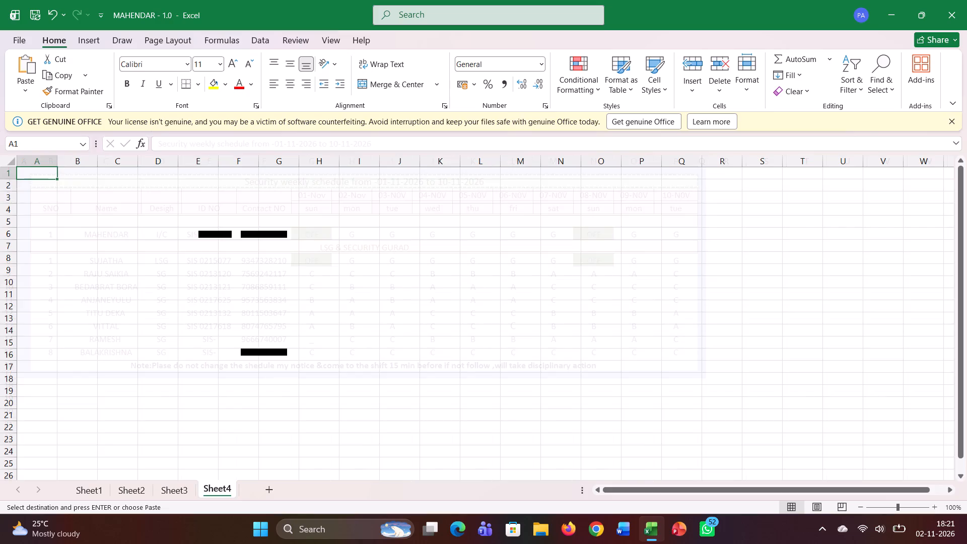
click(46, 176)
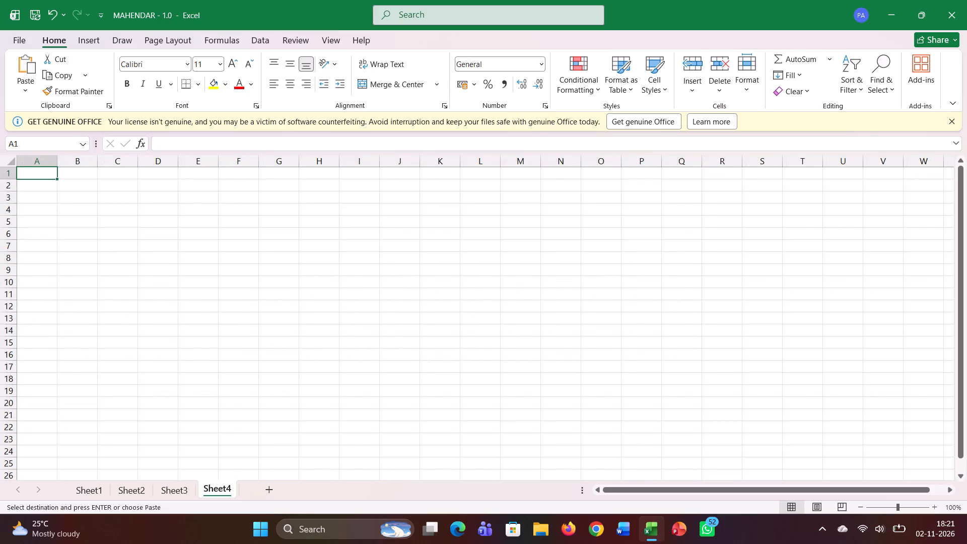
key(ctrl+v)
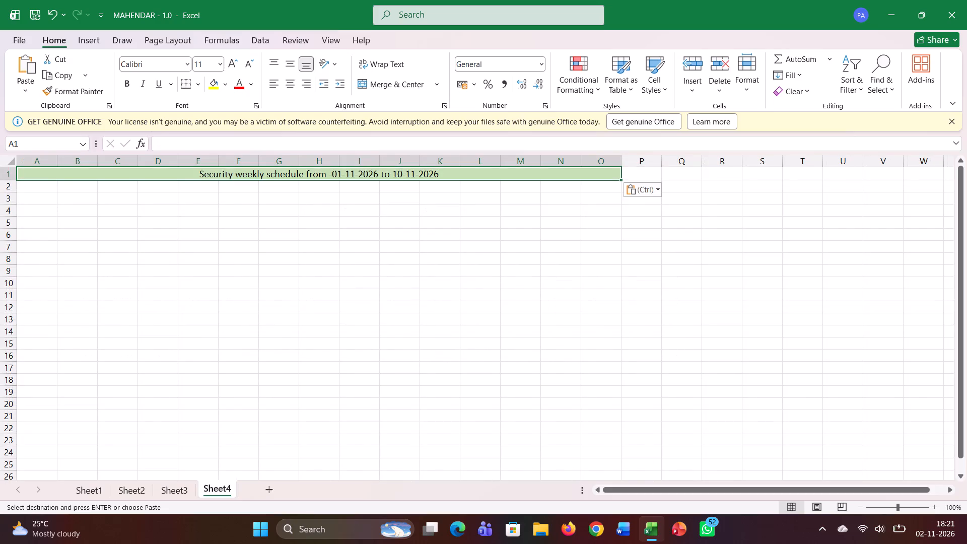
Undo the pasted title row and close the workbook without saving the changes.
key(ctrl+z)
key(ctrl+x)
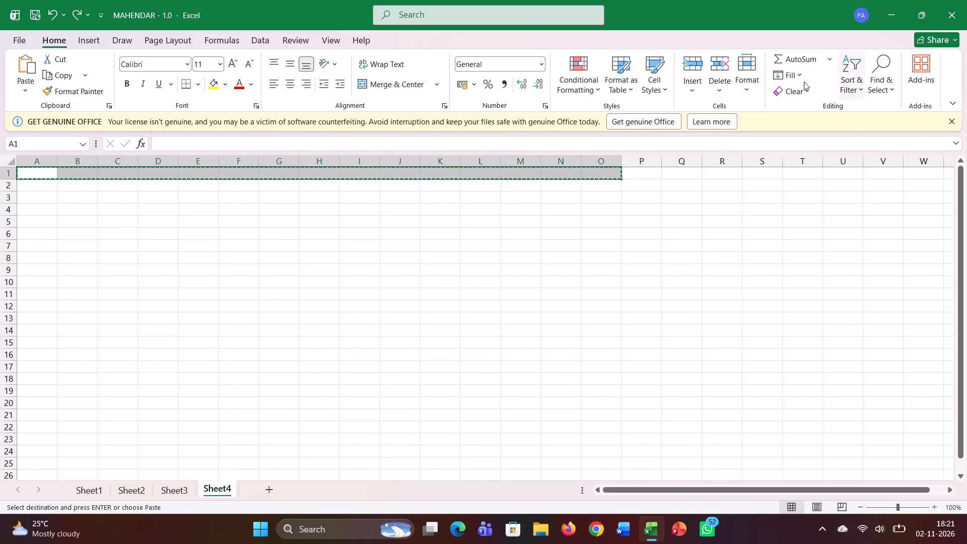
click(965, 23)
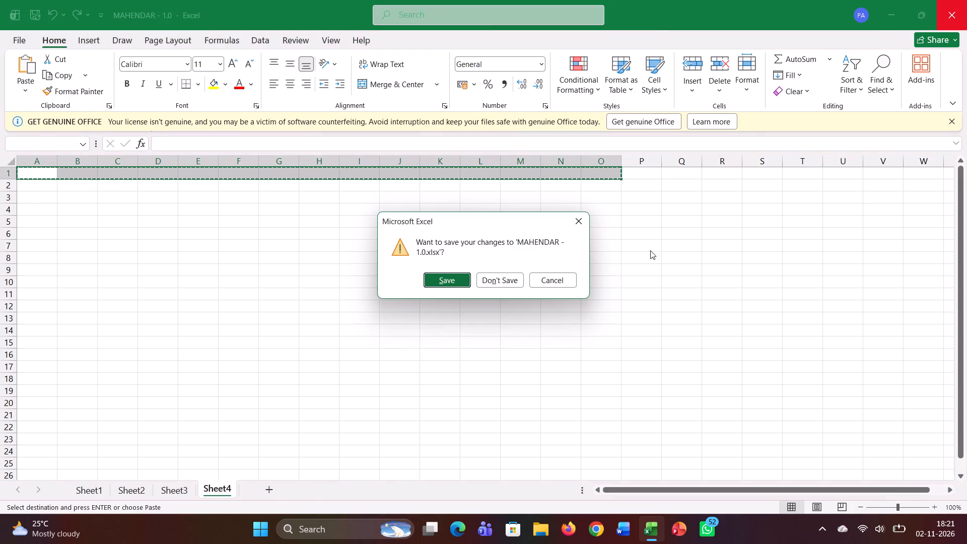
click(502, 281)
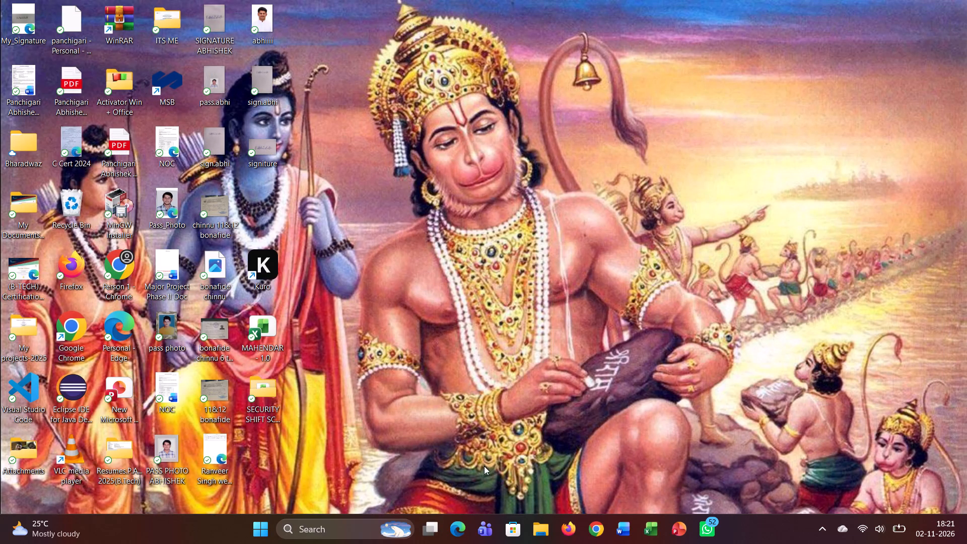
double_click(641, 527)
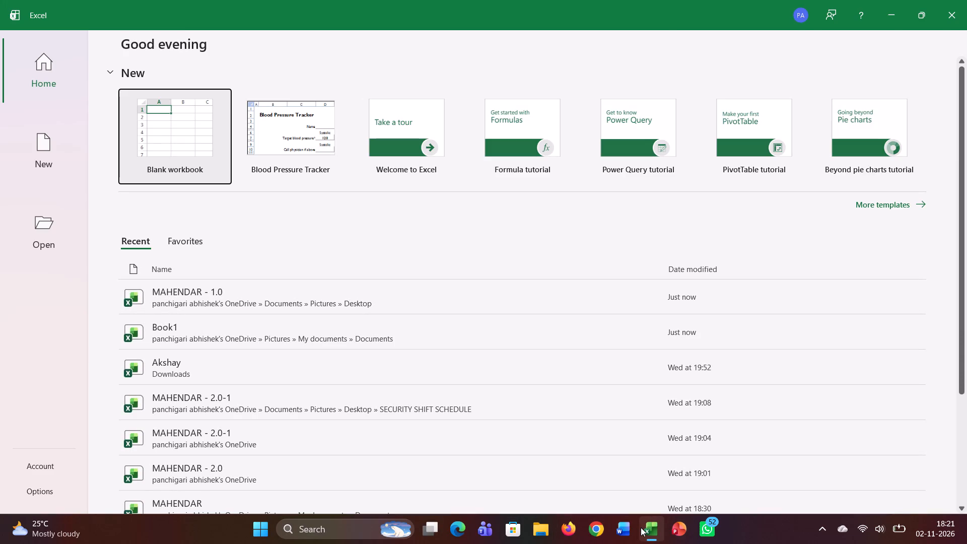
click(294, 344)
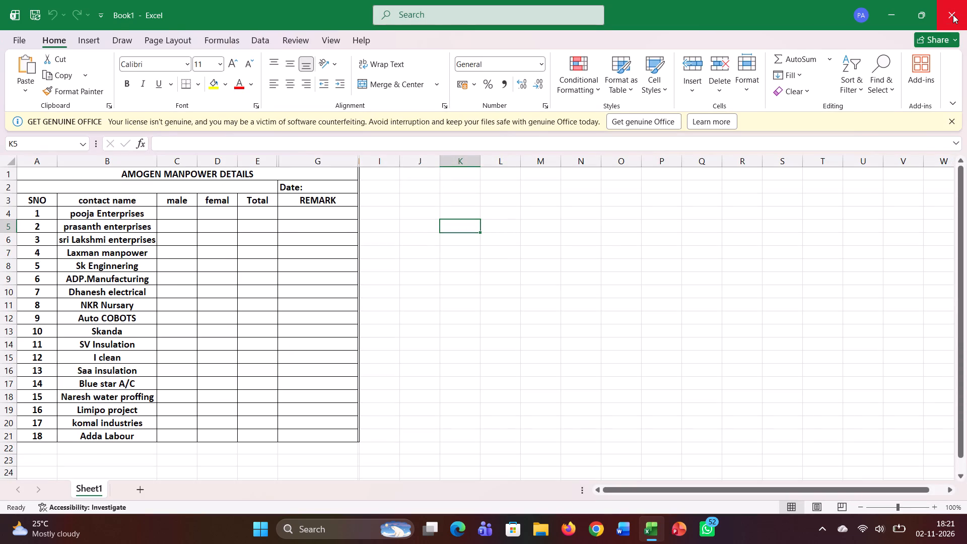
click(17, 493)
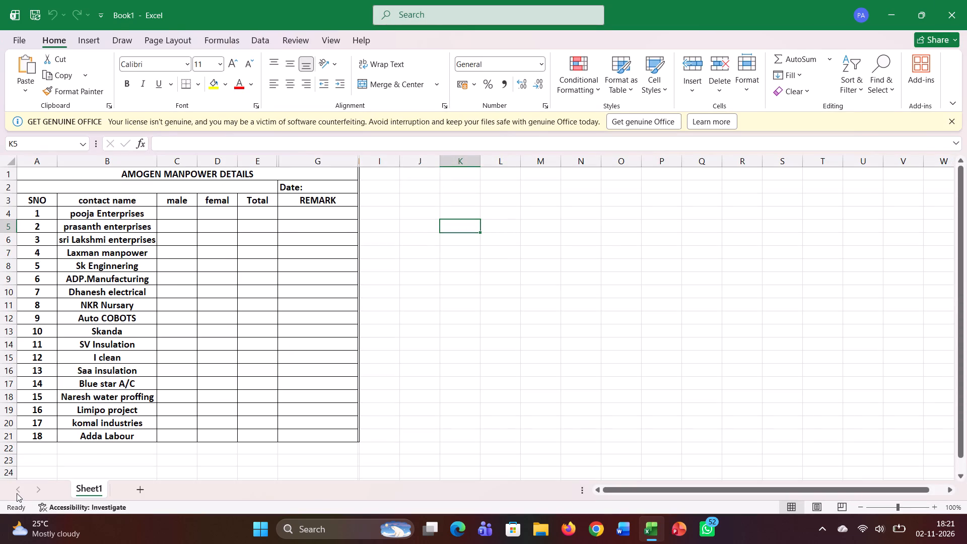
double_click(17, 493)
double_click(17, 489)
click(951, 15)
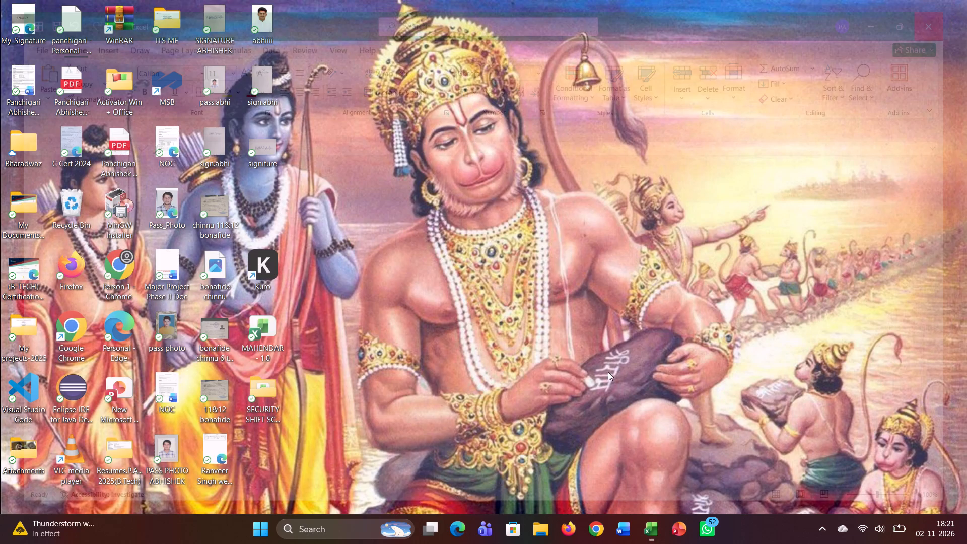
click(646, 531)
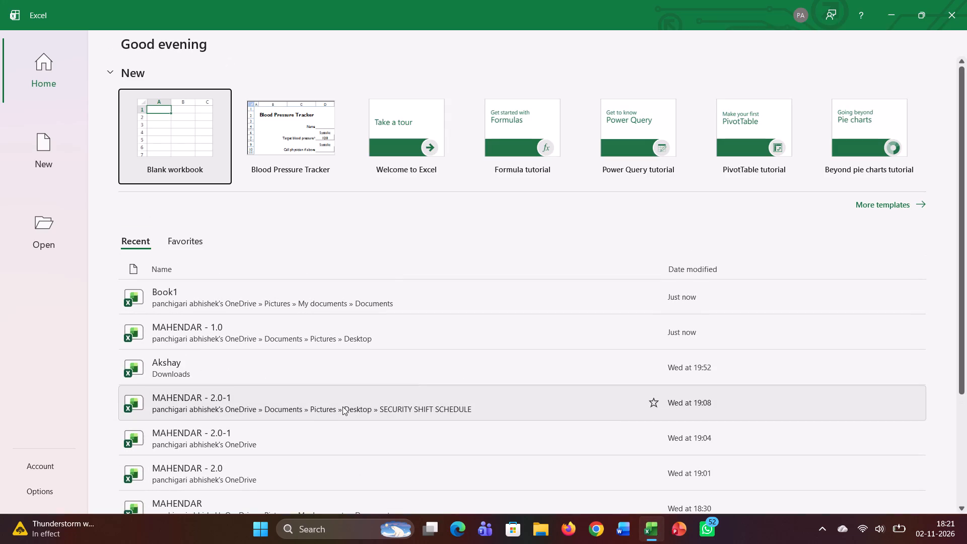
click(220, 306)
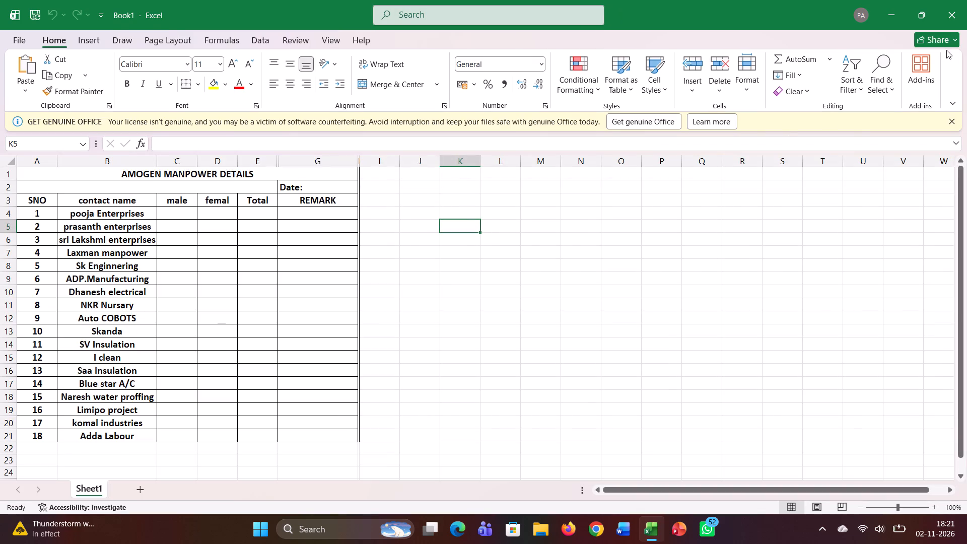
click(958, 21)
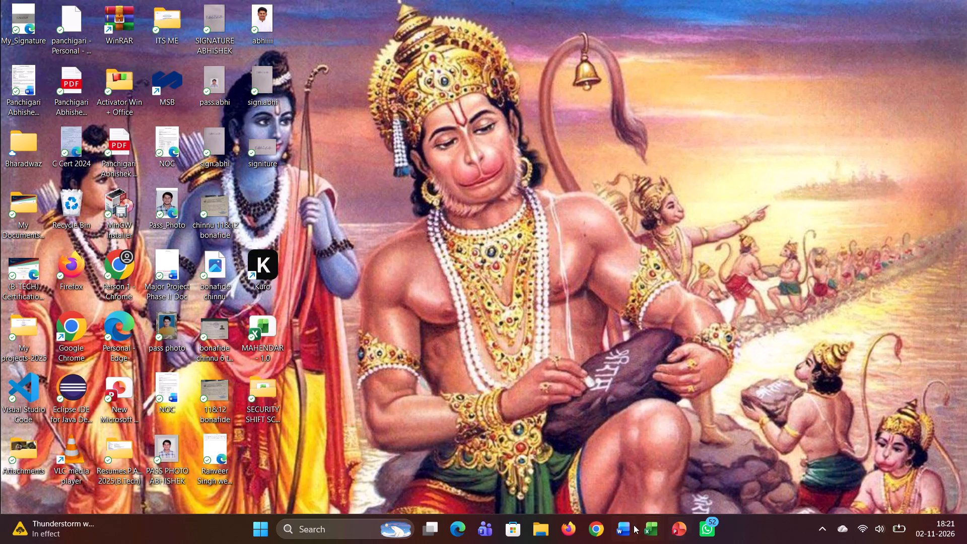
Start Excel again and open the recent workbook MAHENDAR - 1.0.
double_click(646, 529)
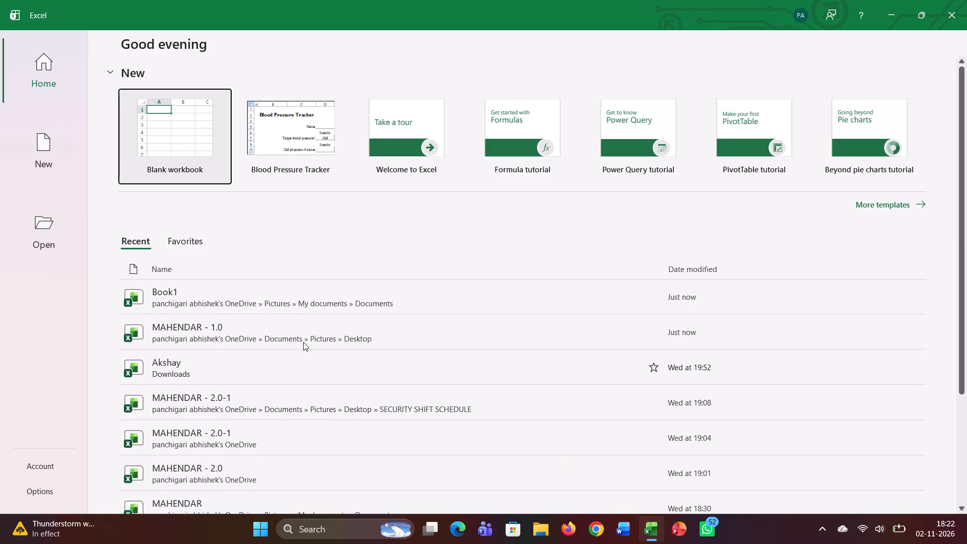
click(303, 342)
click(303, 342)
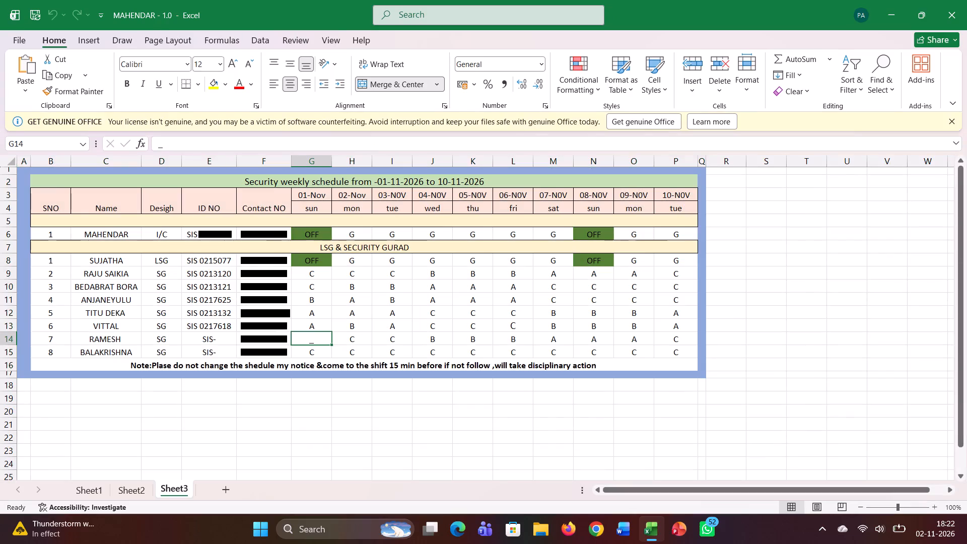
Copy the security schedule range B2:P17 from Sheet3 and paste it at cell A1 of a new sheet.
click(54, 184)
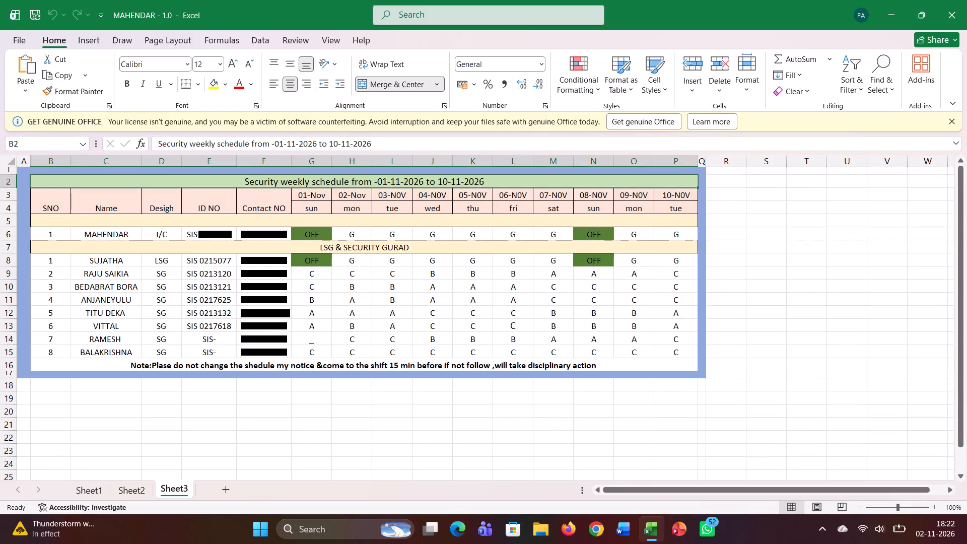
drag(61, 185, 81, 352)
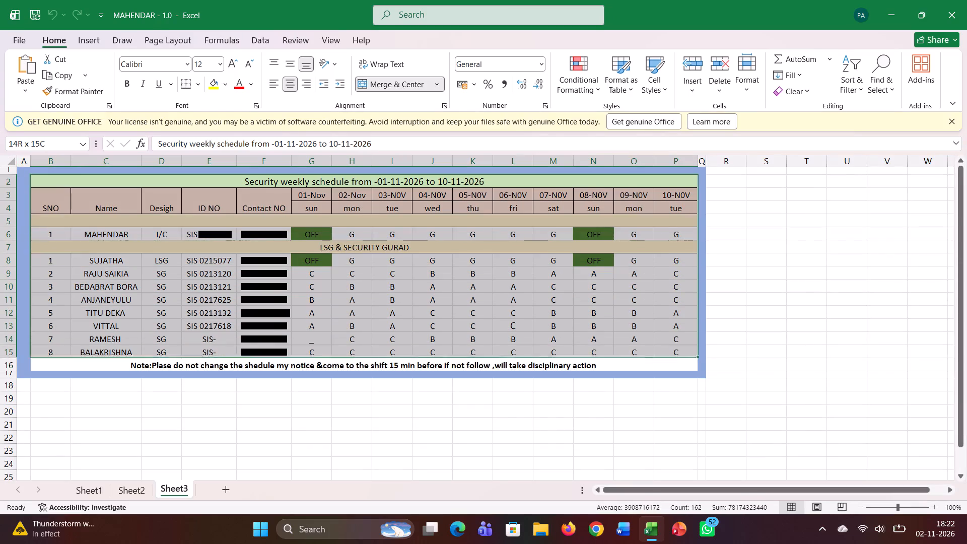
drag(81, 352, 84, 370)
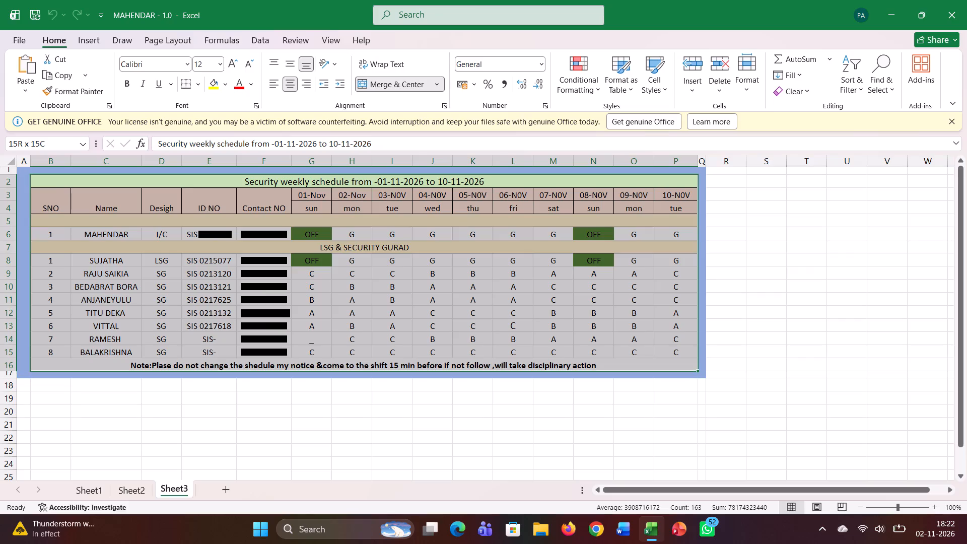
drag(84, 370, 85, 372)
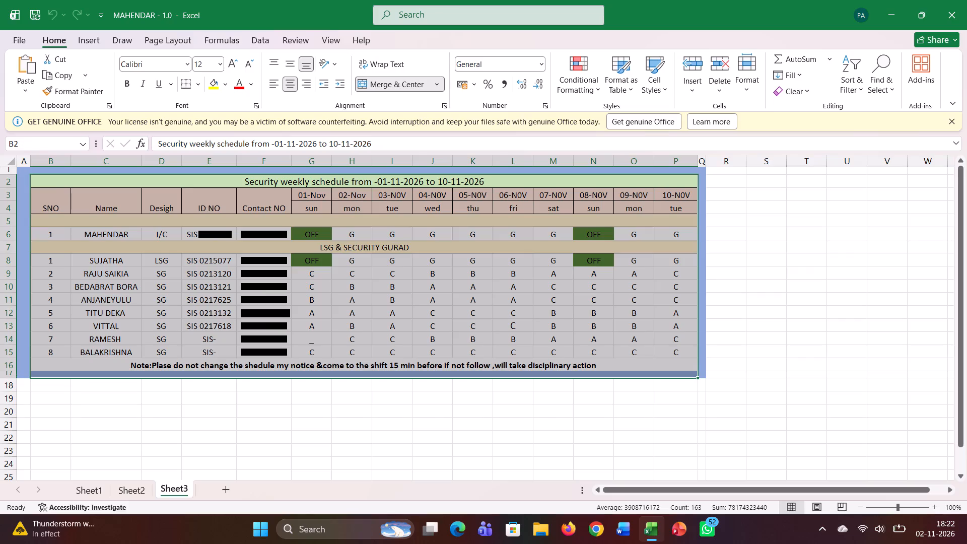
click(60, 75)
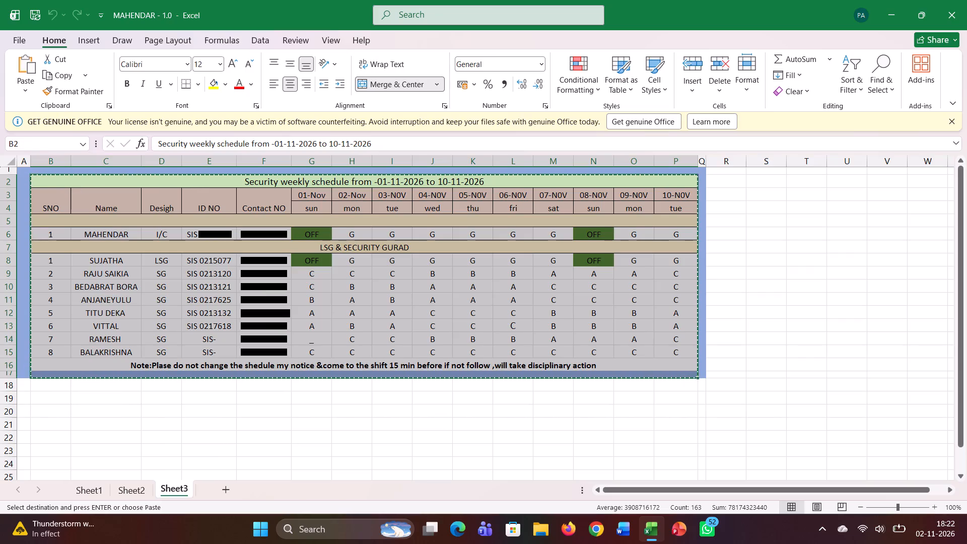
click(228, 491)
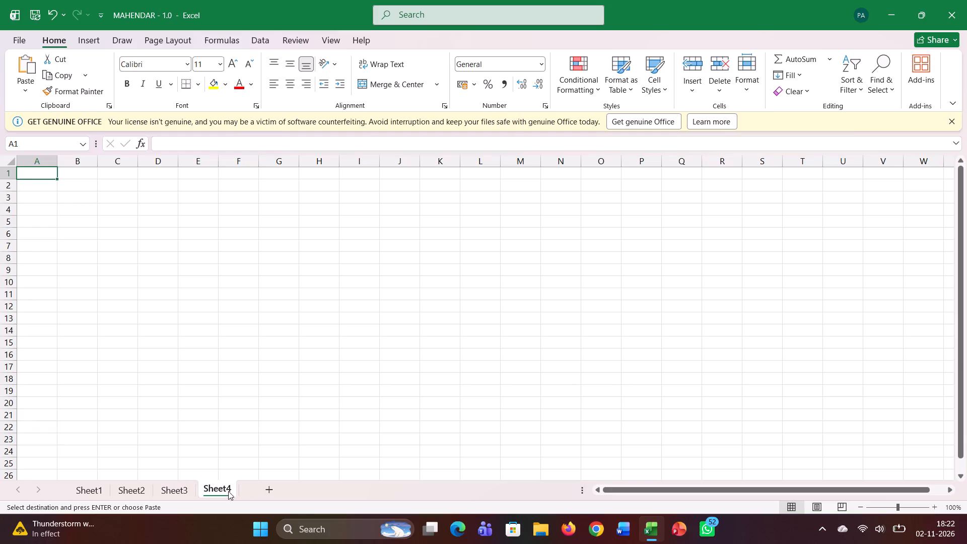
drag(35, 183, 34, 182)
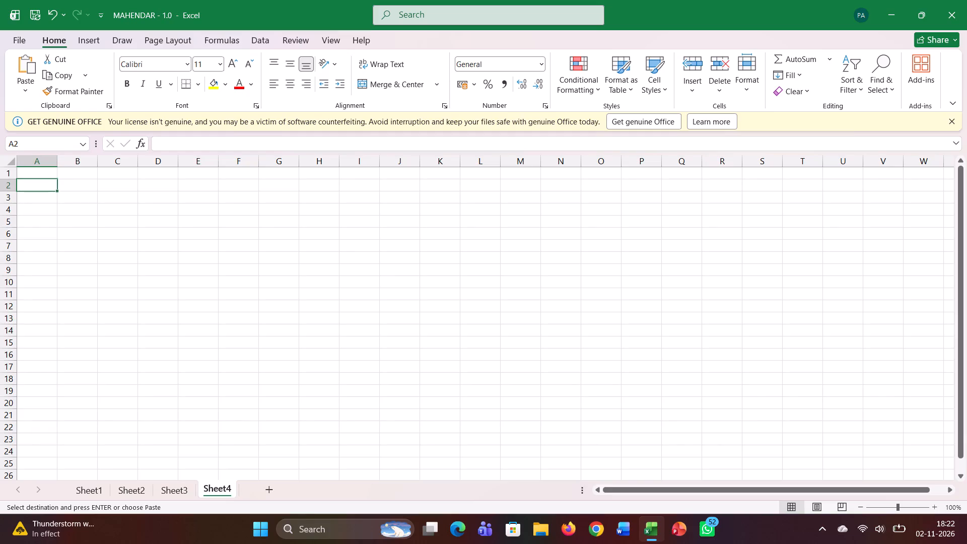
drag(34, 182, 34, 178)
click(34, 178)
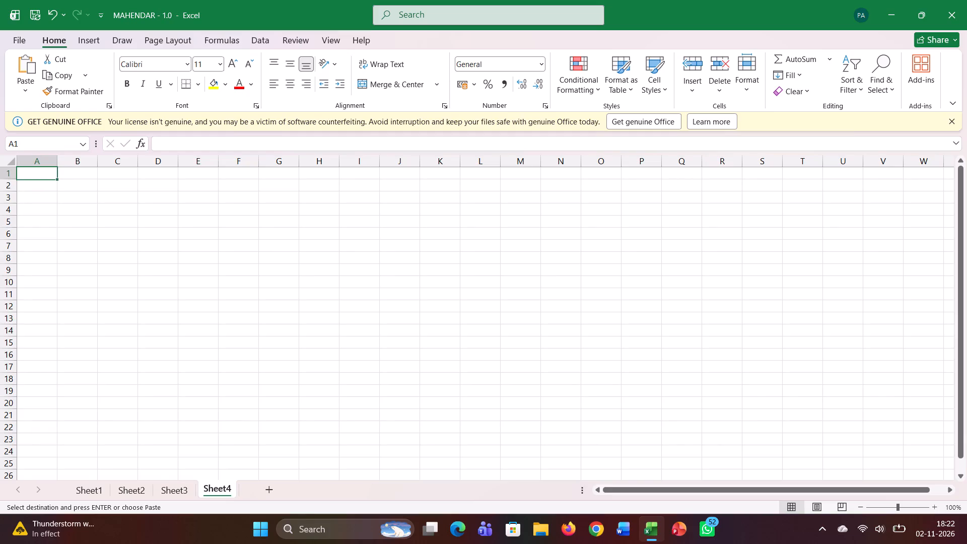
key(ctrl+v)
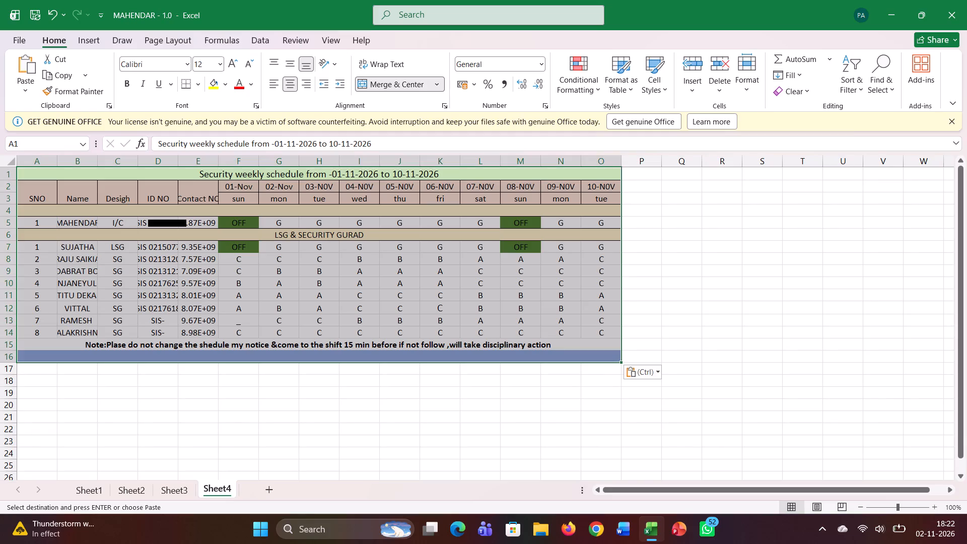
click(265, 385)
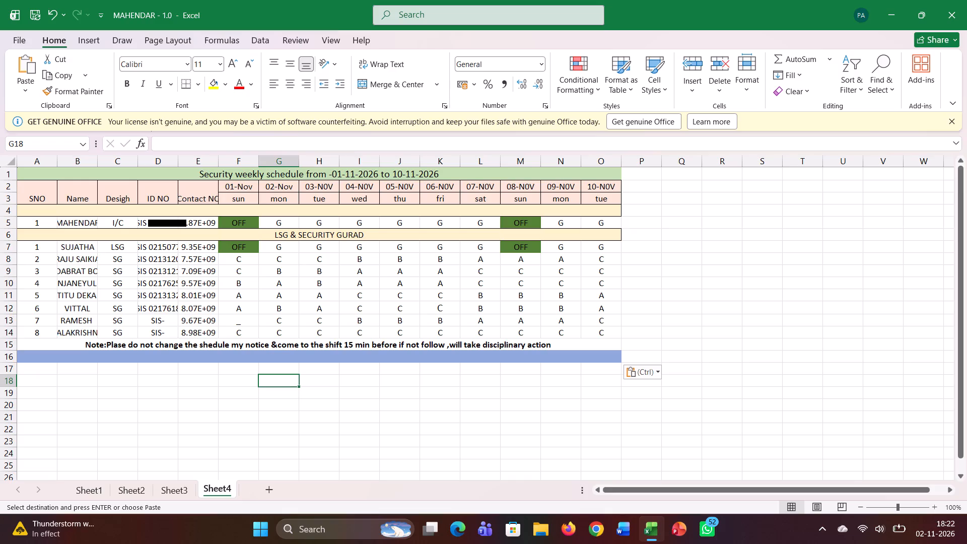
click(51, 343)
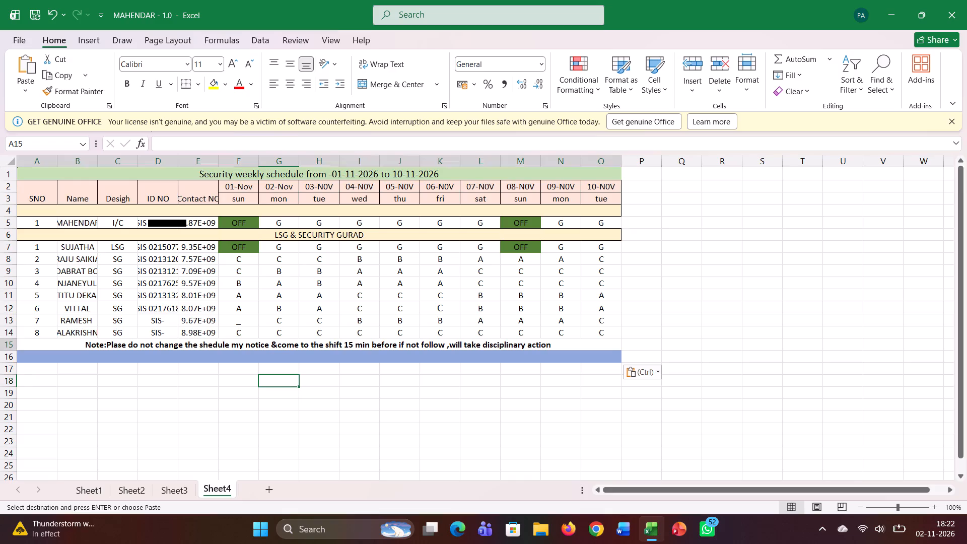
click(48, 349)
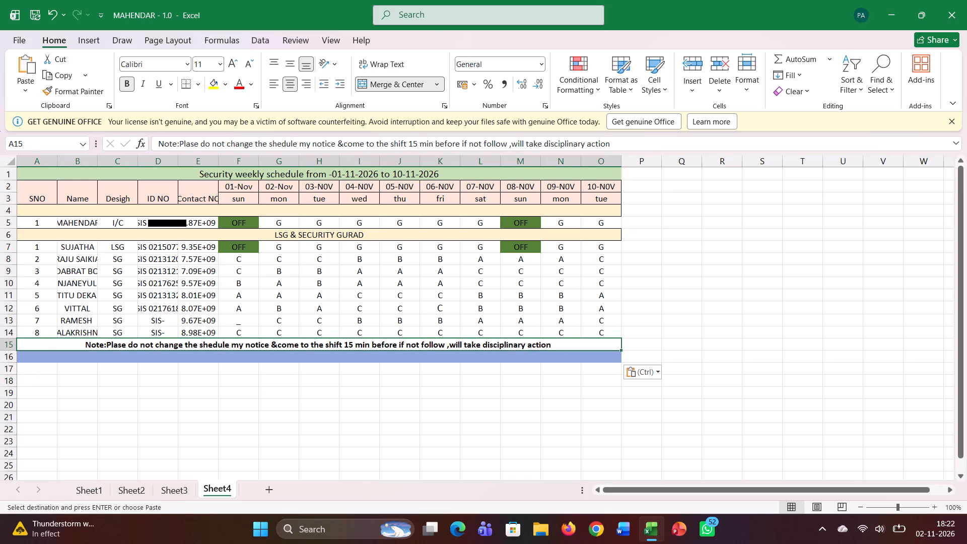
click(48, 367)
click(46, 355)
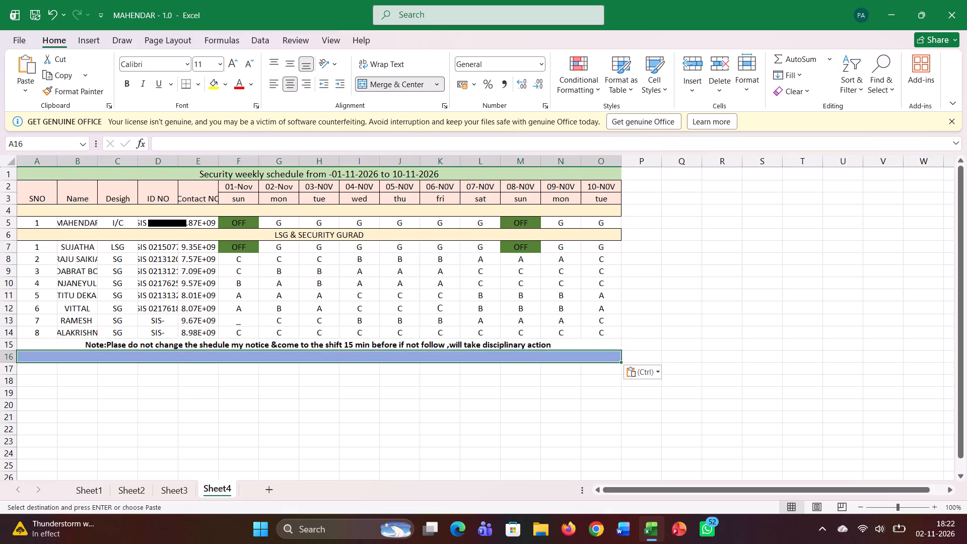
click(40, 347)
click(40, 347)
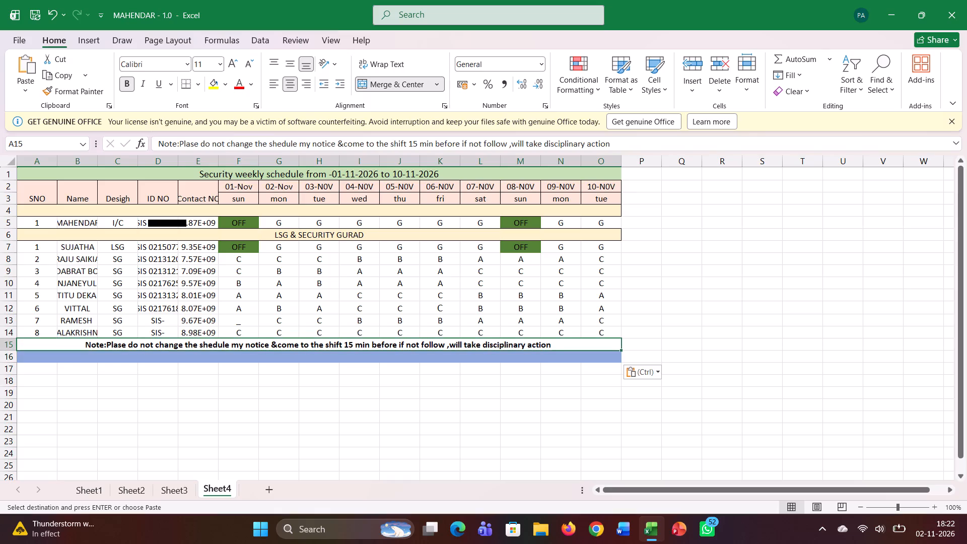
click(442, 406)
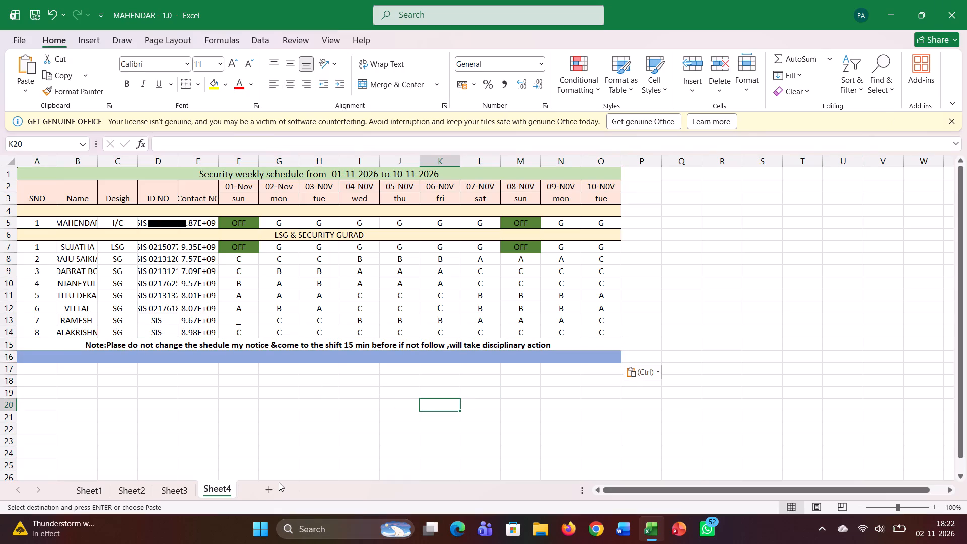
Add another new sheet and enter the title "security weekly schedule from-04-11-2026" in cell A1.
click(263, 493)
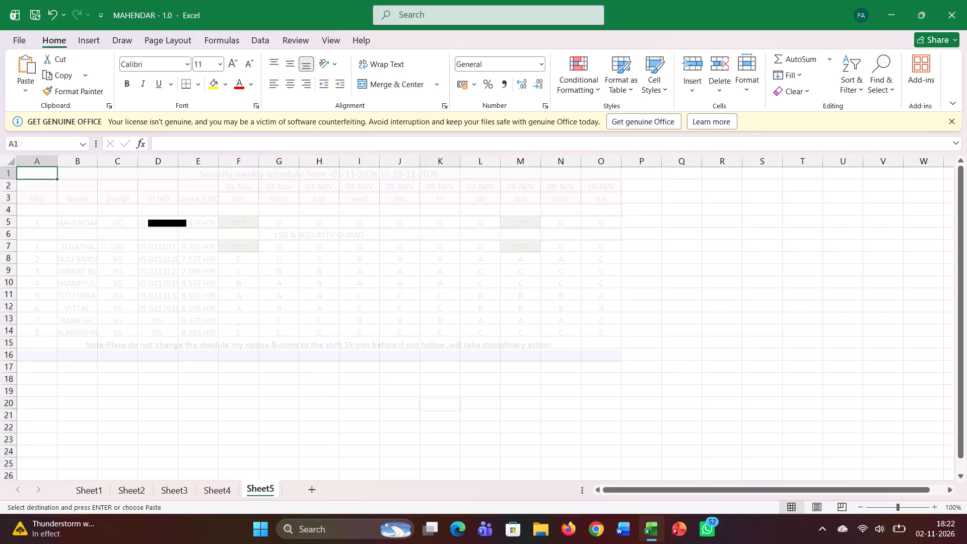
click(38, 178)
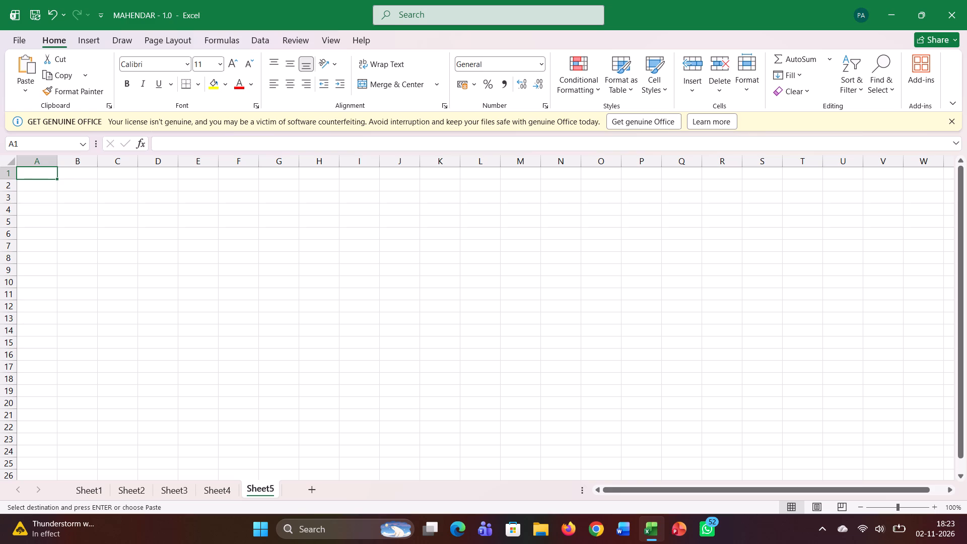
text(se)
text(curity)
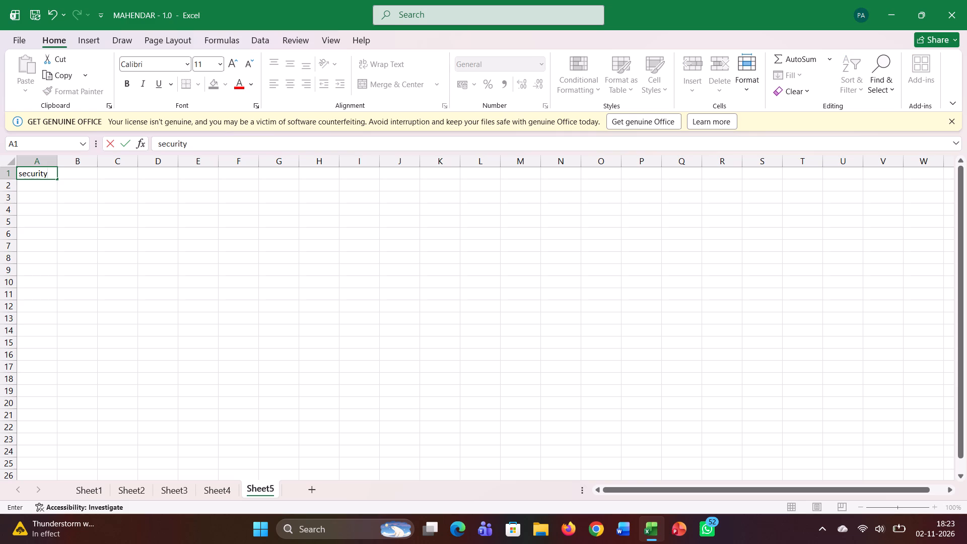
key(space)
text(wee)
text(kl)
text(y)
key(space)
text(sc)
text(hed)
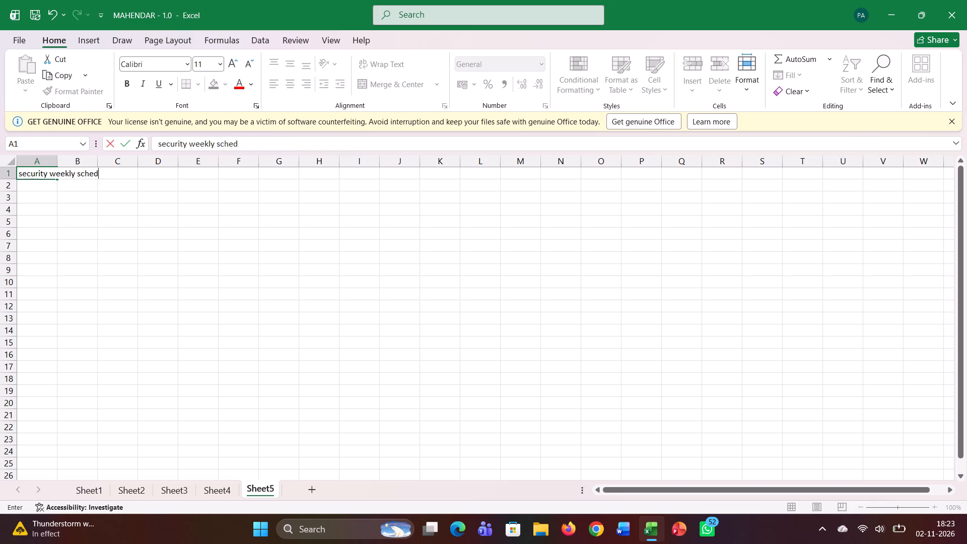
text(ule)
key(space)
text(fr)
text(om)
key(shift+underscore)
key(0)
key(1)
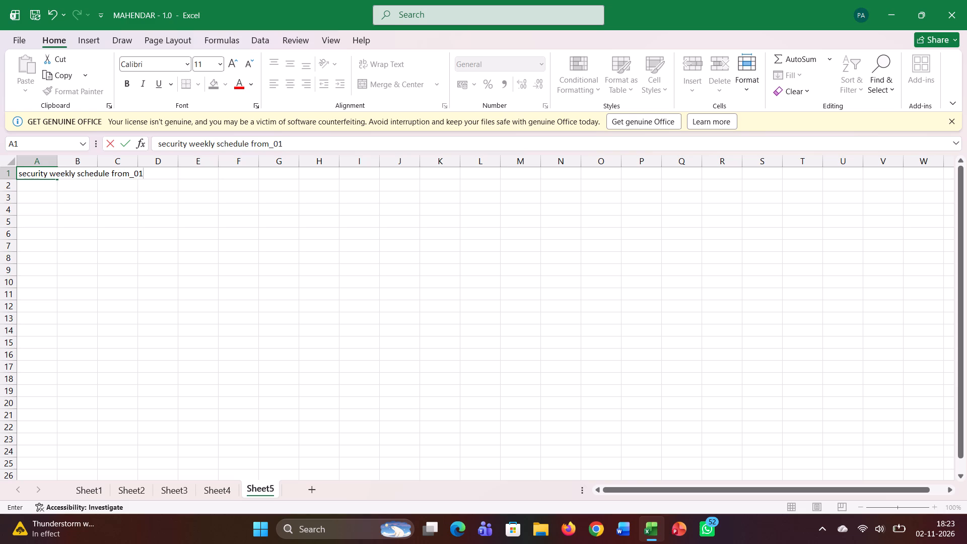
key(BackSpace)
key(BackSpace)
key(BackSpace)
key(minus)
key(0)
key(4)
key(minus)
text(11-)
text(202)
key(6)
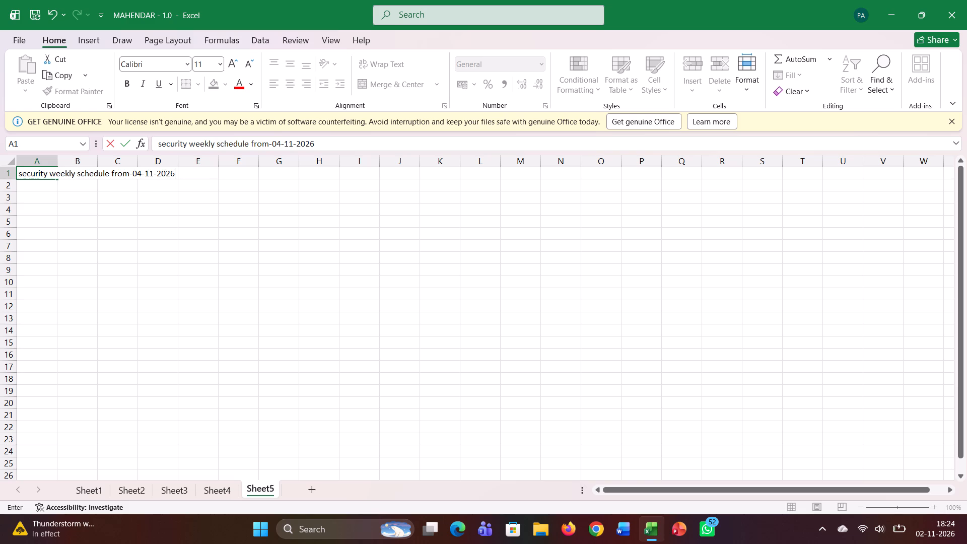
key(space)
Complete the schedule title in cell A1 by appending "to-10-11-2026" after the start date.
text(t)
key(o)
key(minus)
key(1)
key(0)
text(-11-)
text(2026)
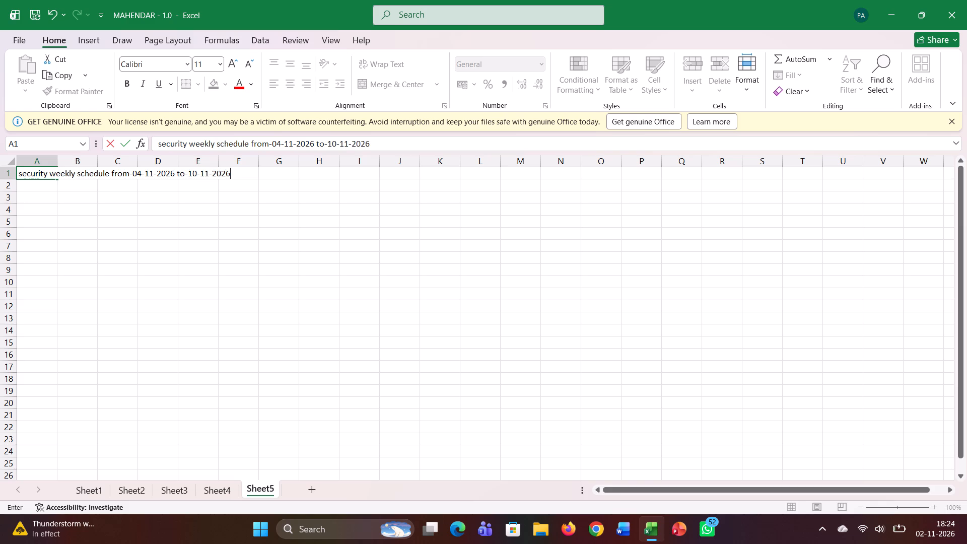
click(43, 192)
Enter the column headers "SNO", "Name" and "Desigh" in cells A2 to C2.
click(37, 179)
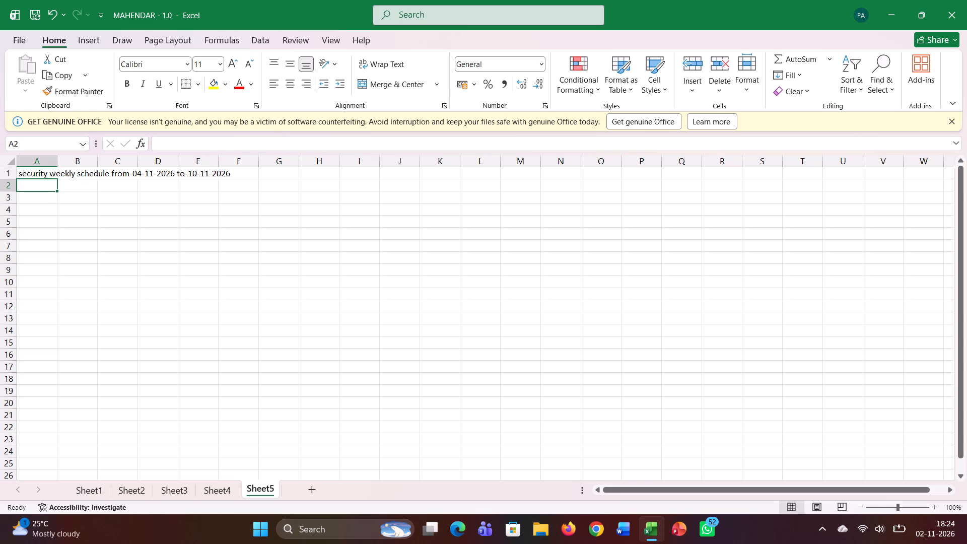
text(ss)
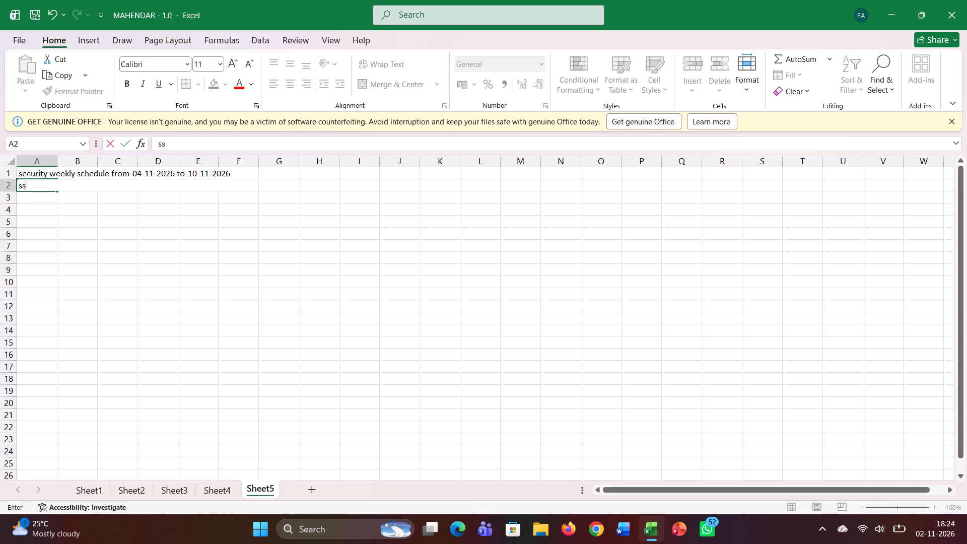
key(BackSpace)
key(BackSpace)
text(SNO)
key(Right)
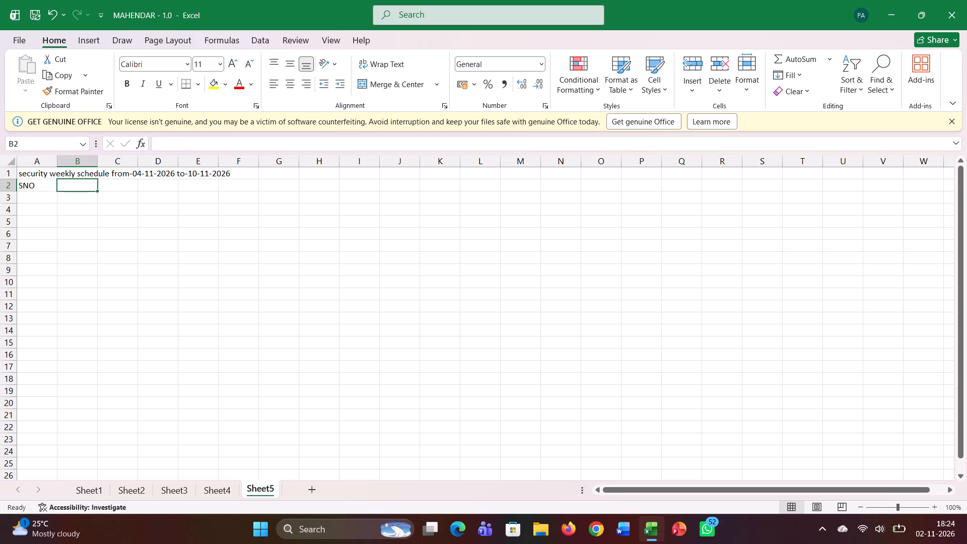
key(n)
key(a)
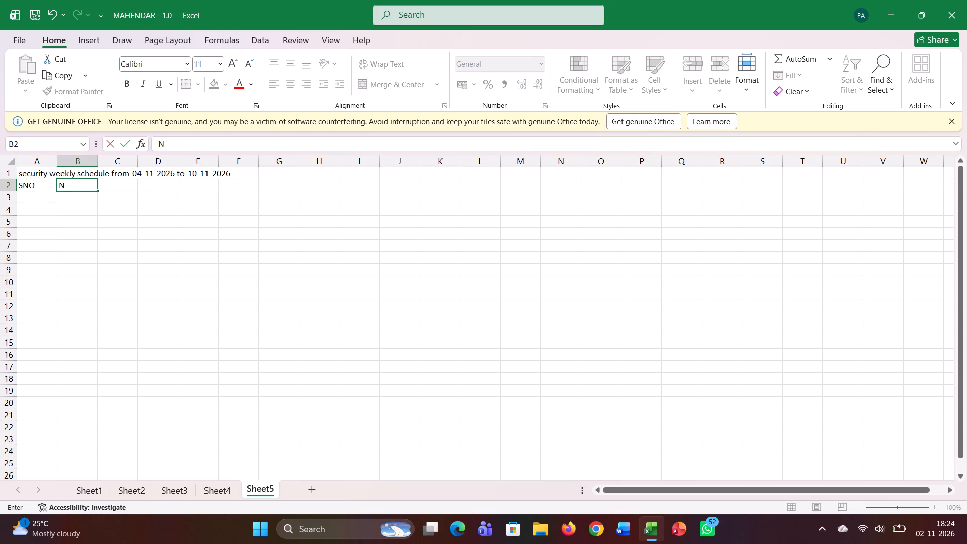
text(me)
key(Right)
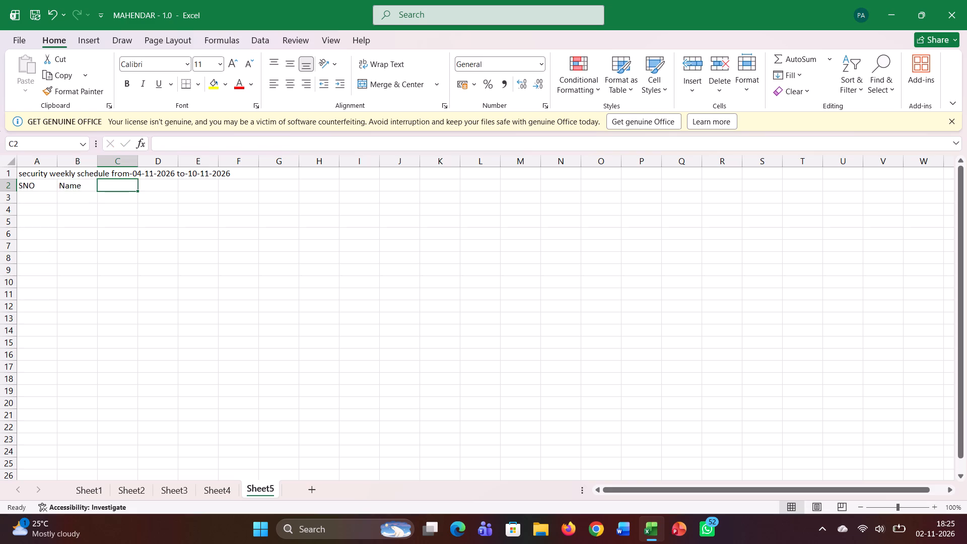
key(d)
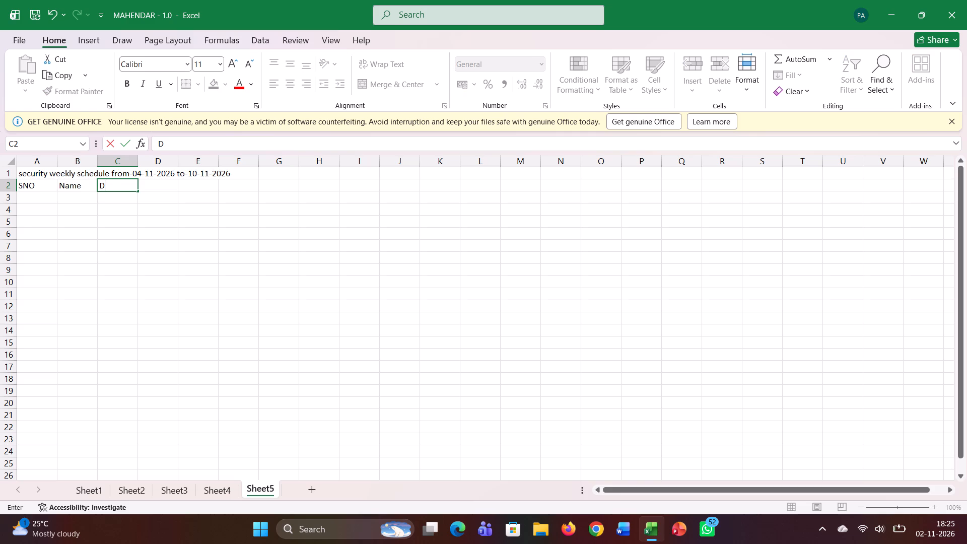
text(es)
text(igh)
key(Right)
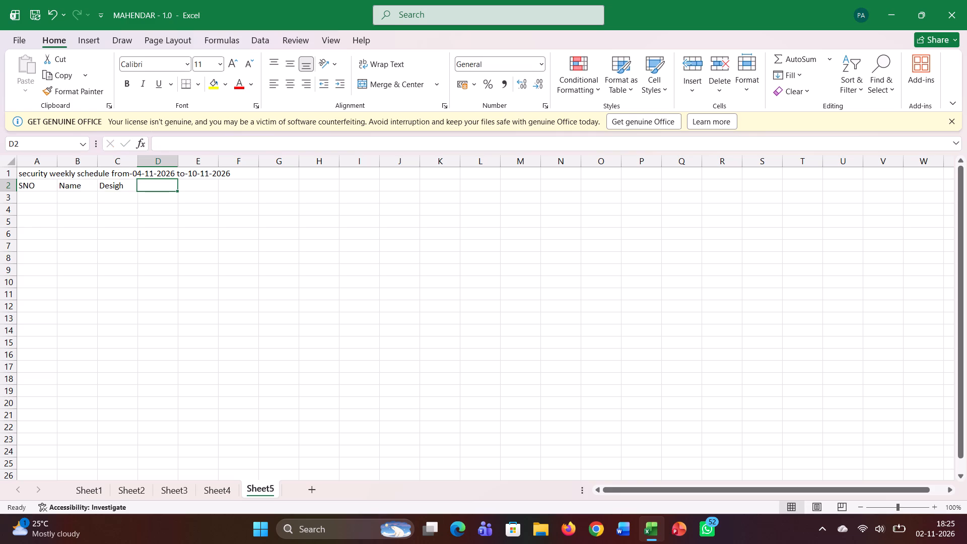
Add the column headers "ID NO" and "Contact No" in cells D2 and E2.
key(i)
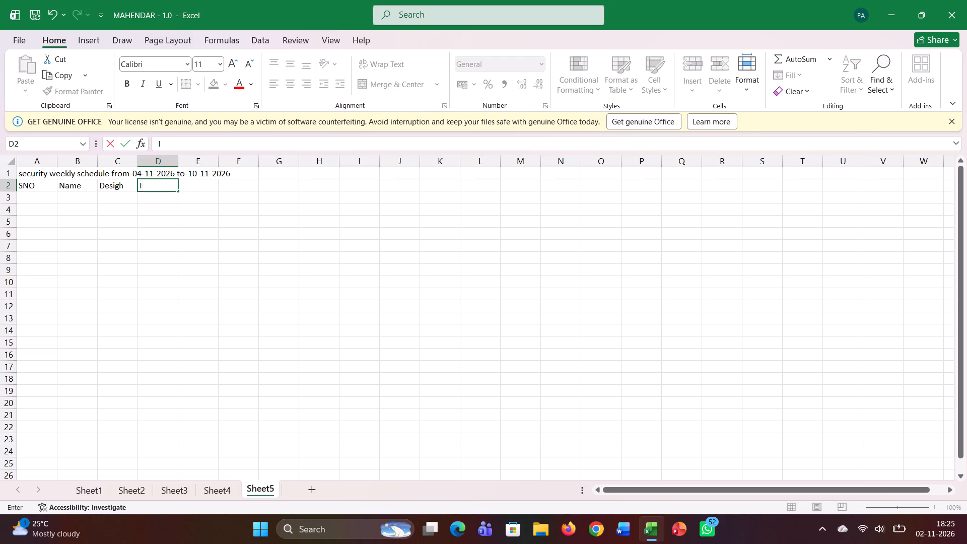
key(d)
key(BackSpace)
key(d)
key(space)
text(NO)
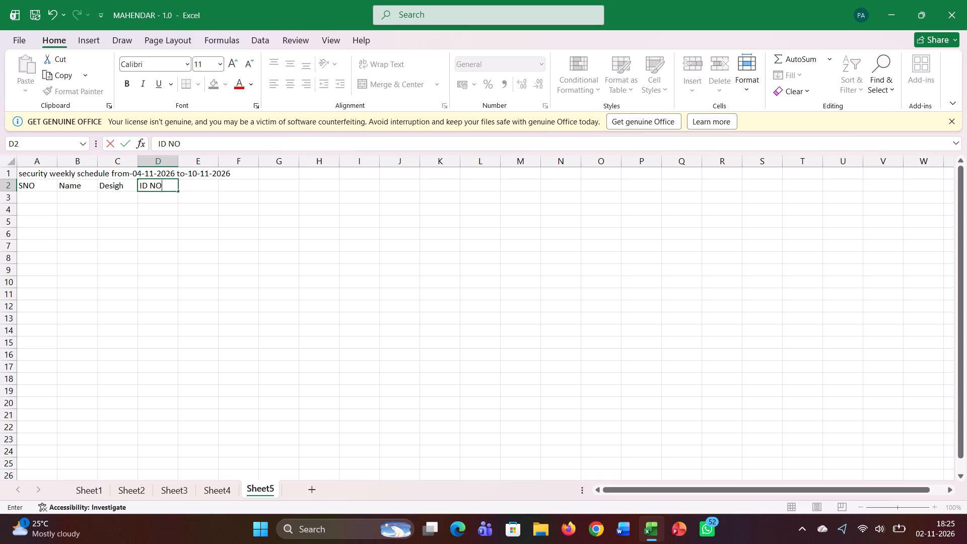
key(Right)
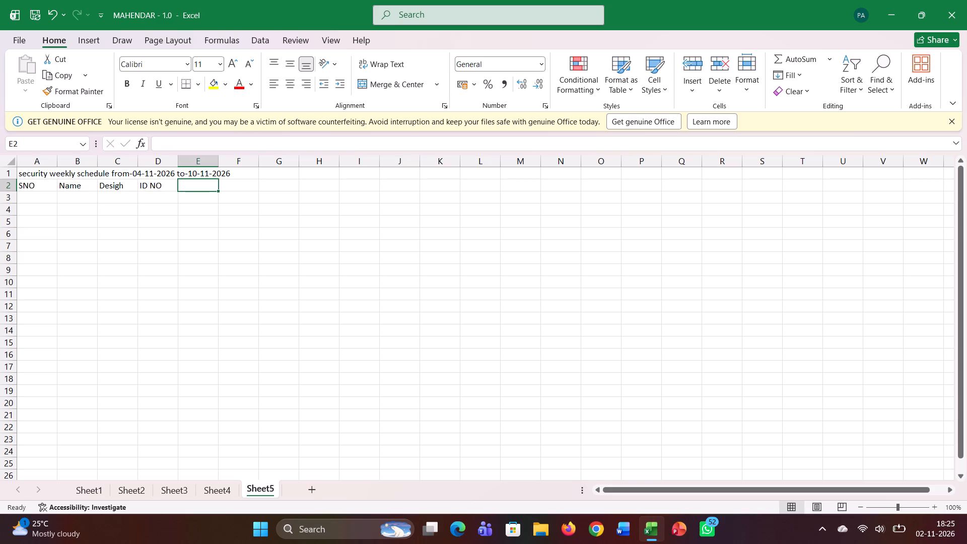
text(on)
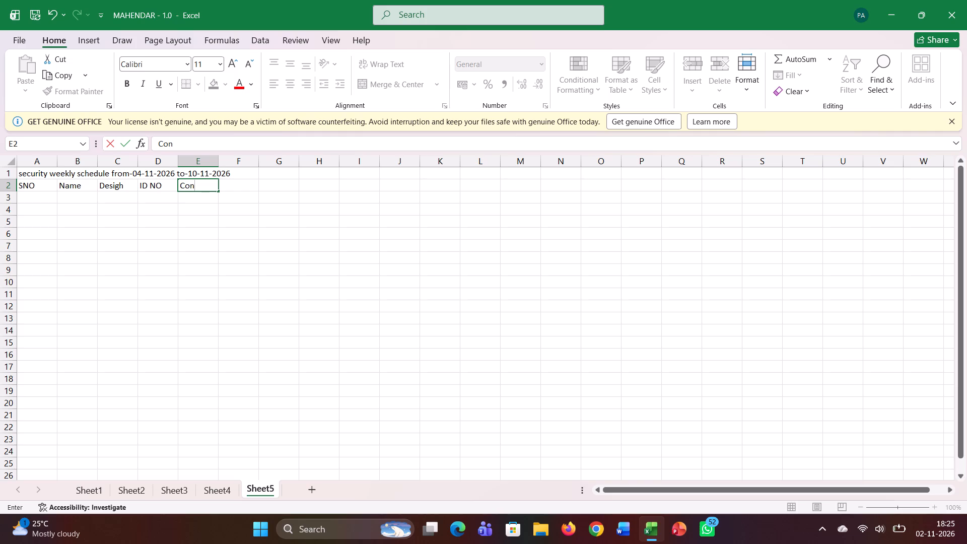
key(t)
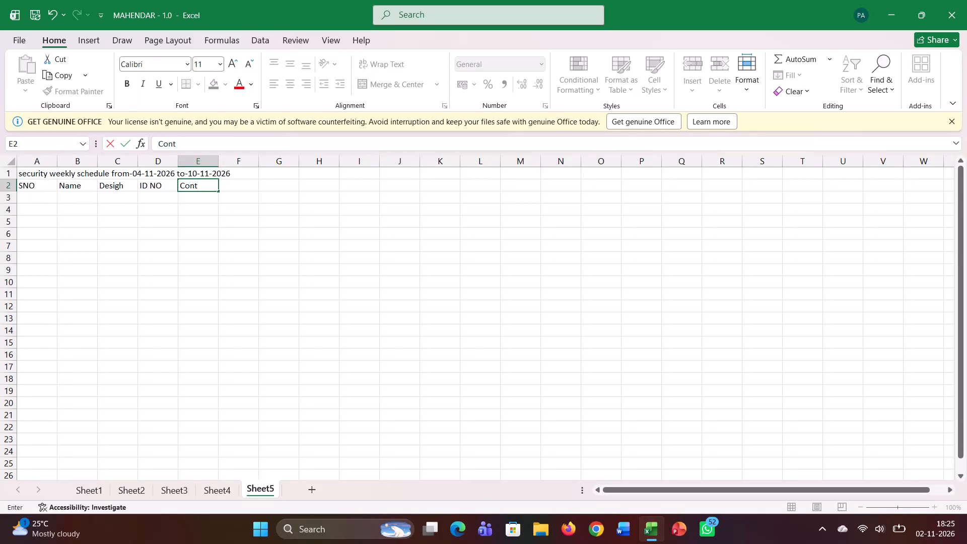
text(act)
key(space)
key(o)
key(Right)
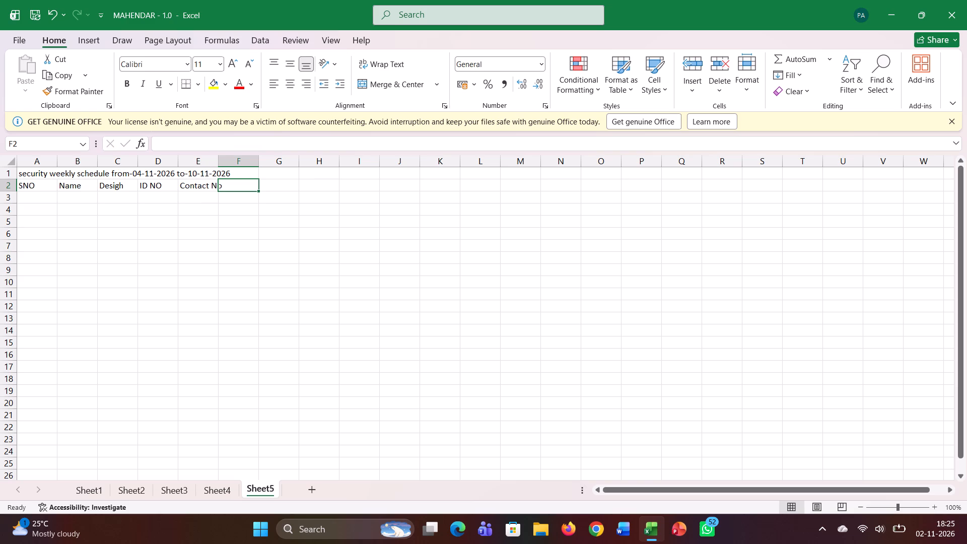
Widen column E to about 10.11 so the "Contact No" header fits.
drag(217, 158, 220, 159)
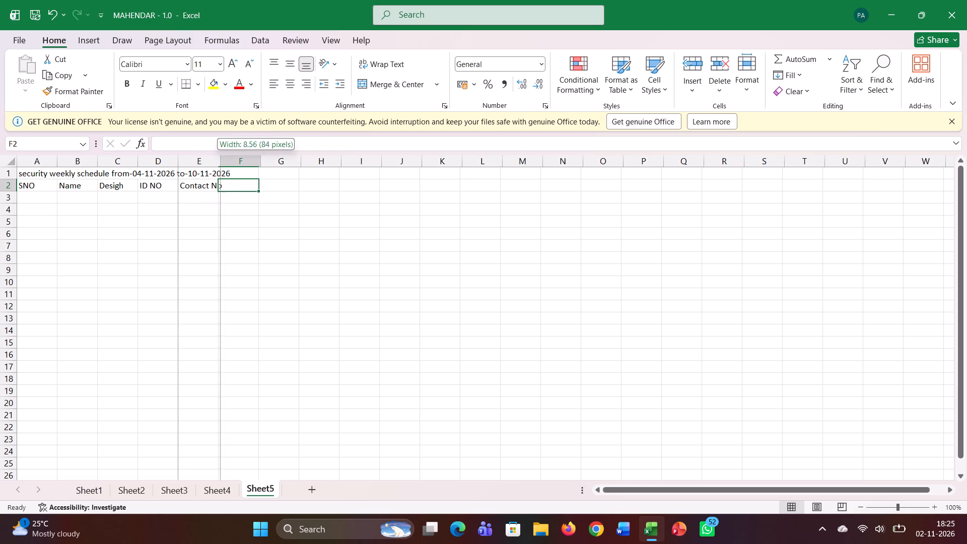
drag(220, 159, 226, 161)
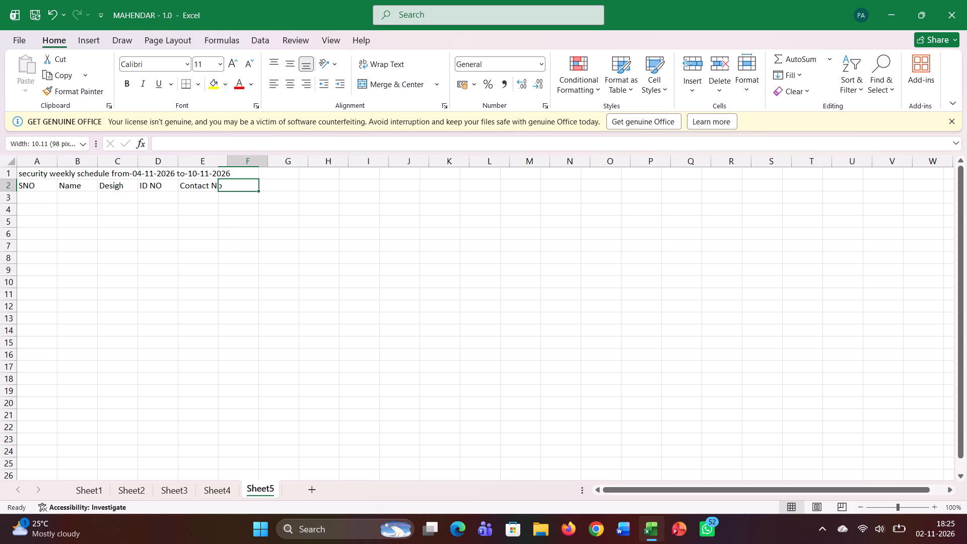
Enter the date headers 04-Nov, 05-Nov and 06-Nov in cells F2 to H2, after "Contact No".
click(248, 183)
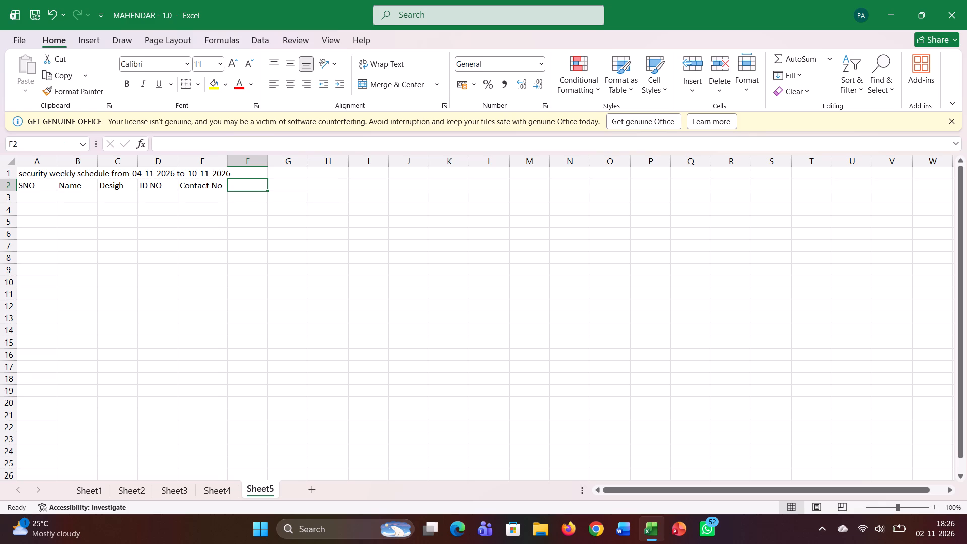
key(0)
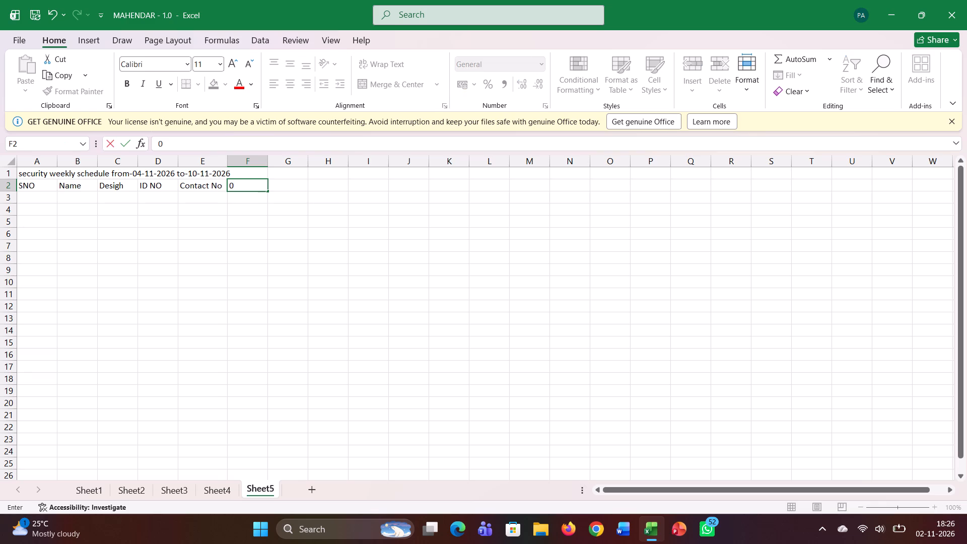
key(4)
key(minus)
text(nov)
key(Right)
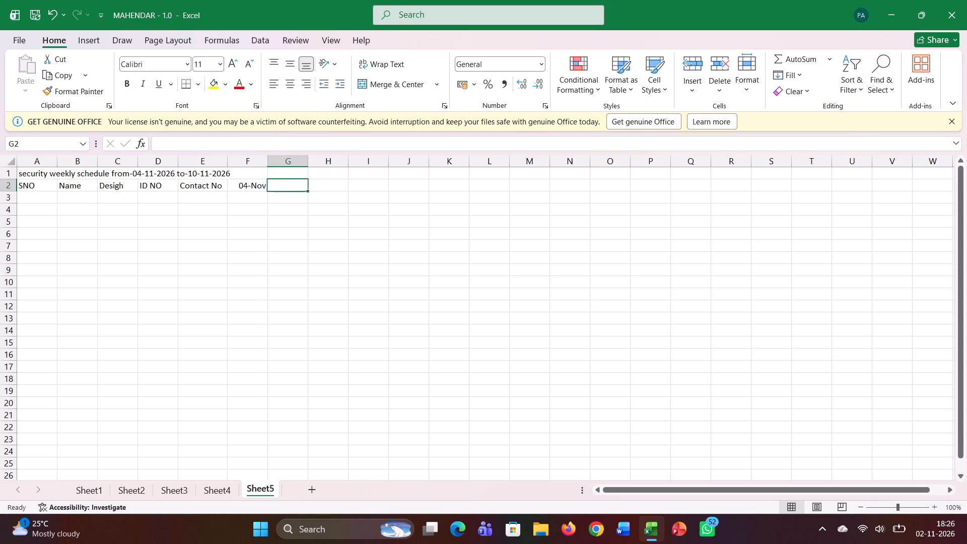
key(0)
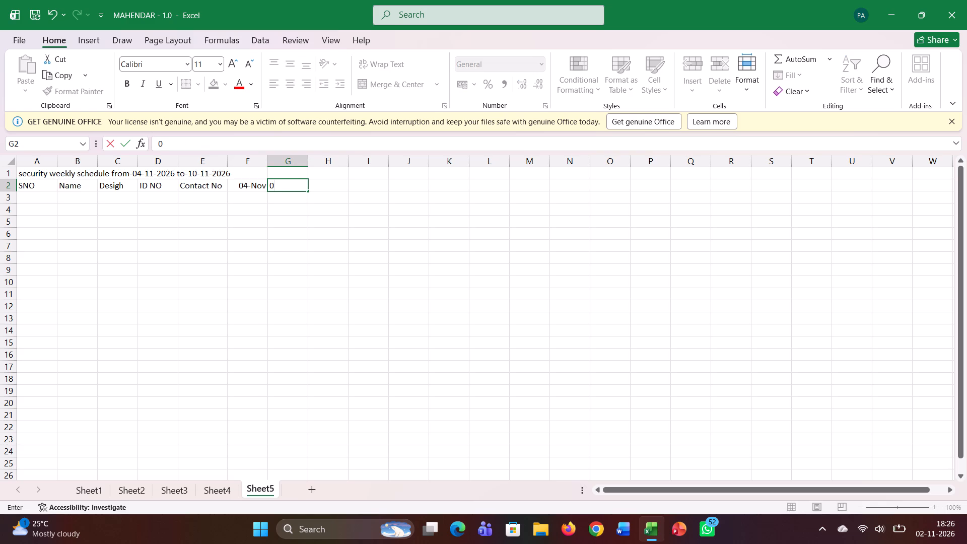
text(5-)
text(nov)
key(Right)
key(0)
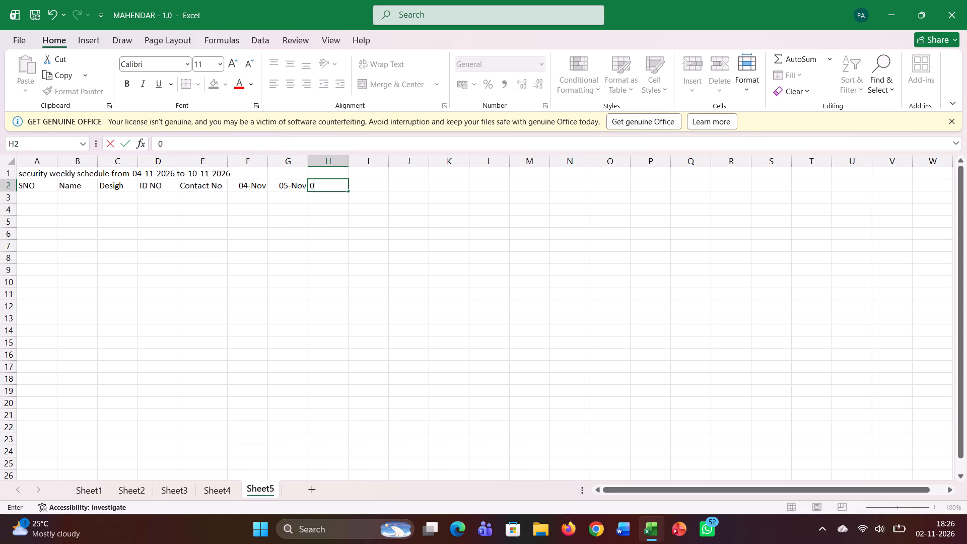
key(6)
key(minus)
text(nov)
key(Right)
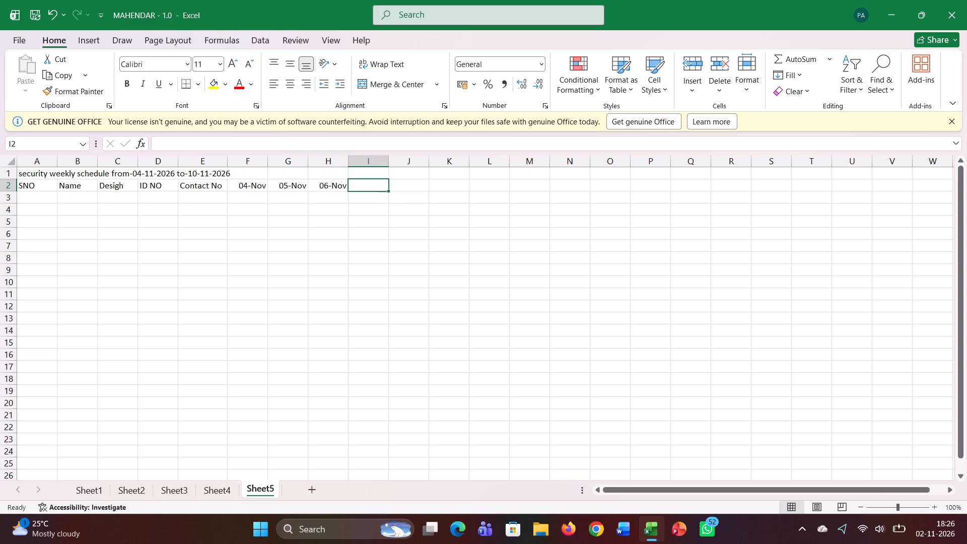
Continue the header row with the dates 07-Nov and 08-Nov in cells I2 and J2.
text(07)
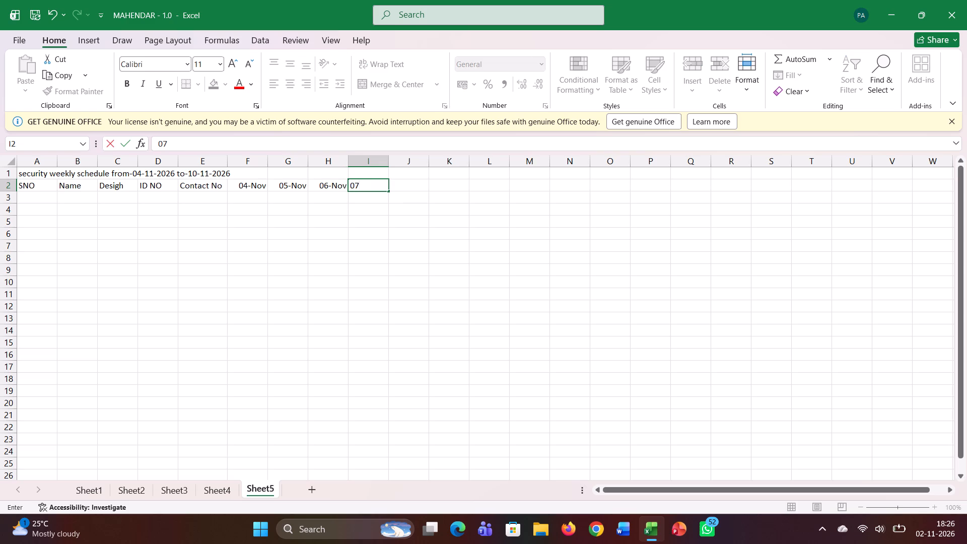
key(minus)
key(n)
key(0)
key(BackSpace)
text(ov)
key(Right)
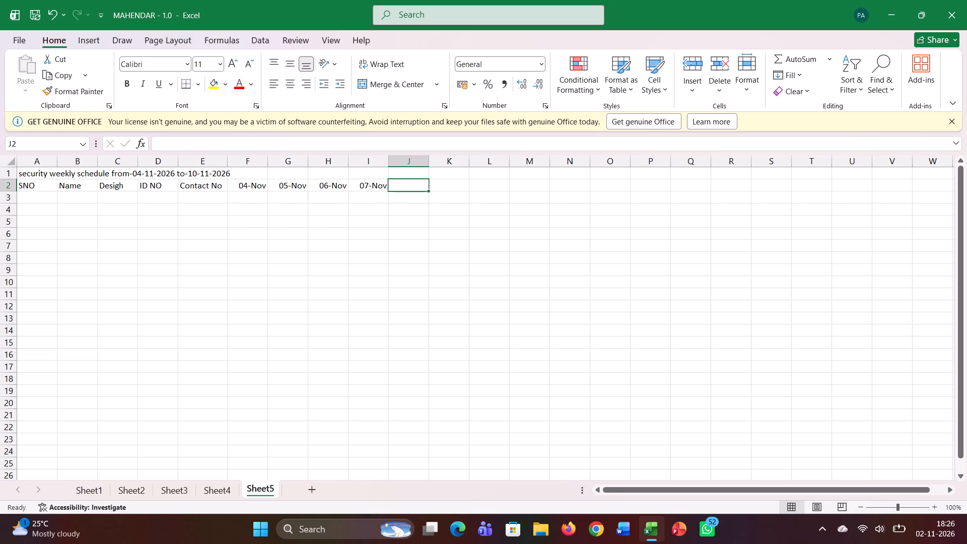
text(08)
key(minus)
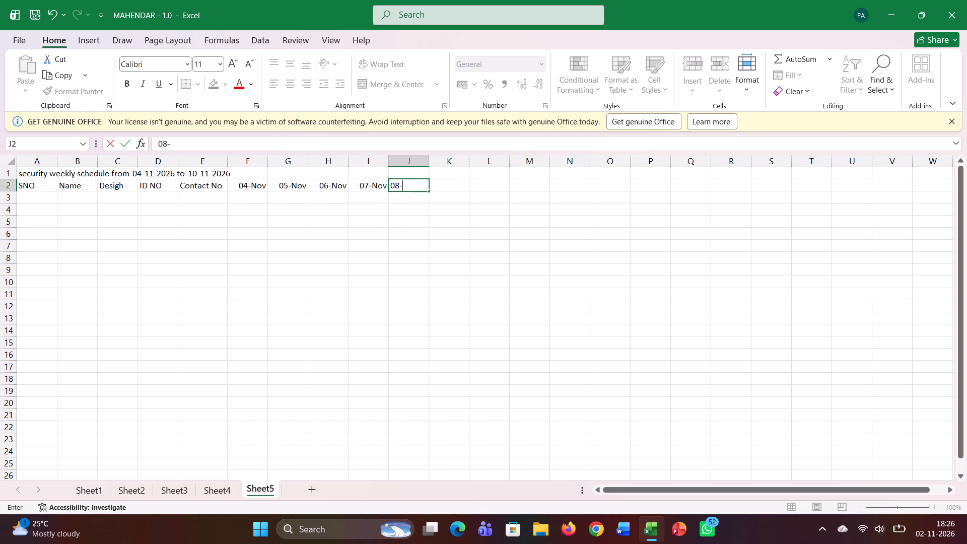
text(nov)
key(Right)
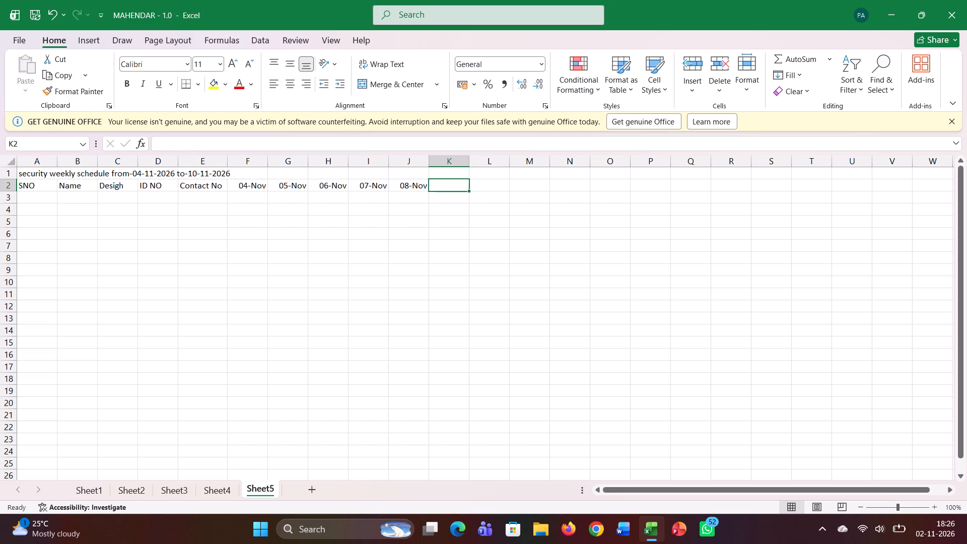
Complete the date headers with 09-Nov and 10-Nov in cells K2 and L2.
text(09)
key(minus)
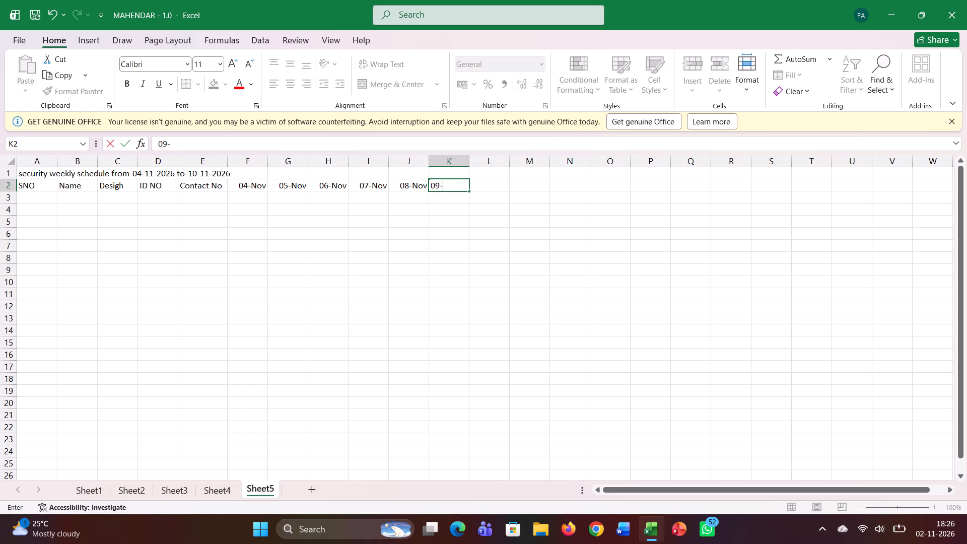
text(no)
key(v)
key(Right)
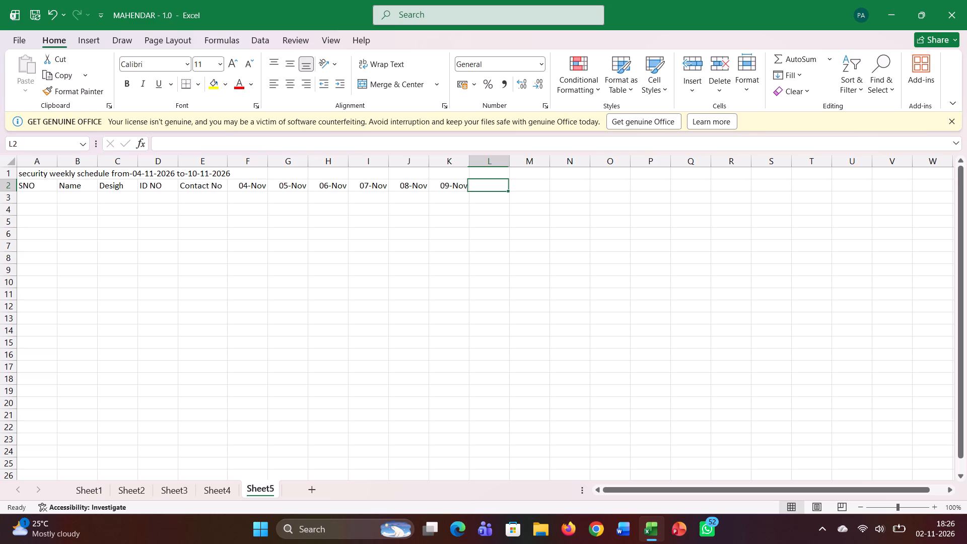
text(19)
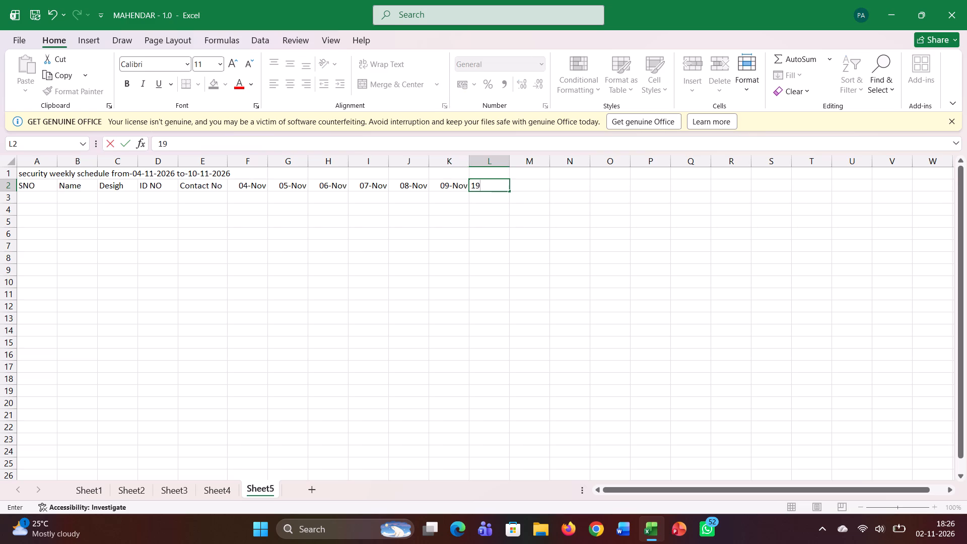
key(BackSpace)
key(0)
key(minus)
text(nov)
click(183, 213)
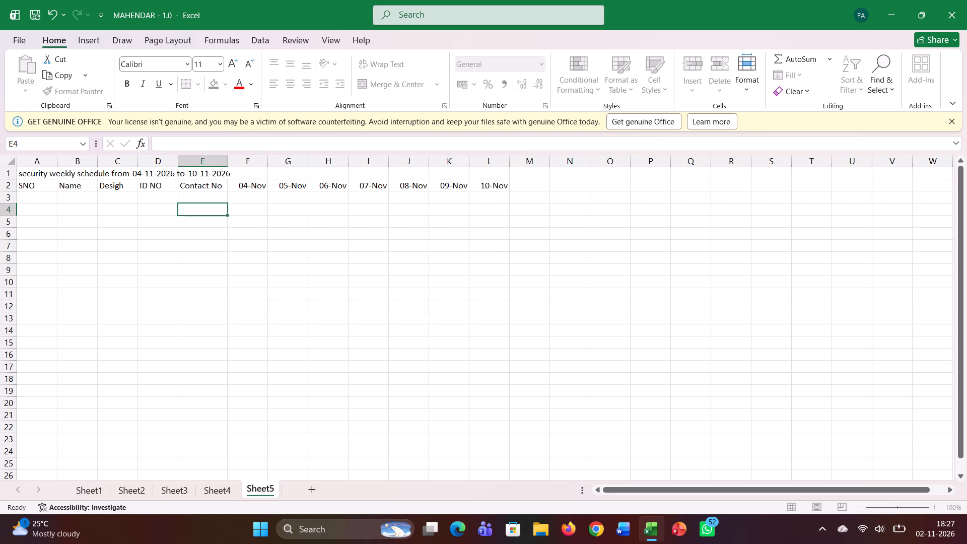
Enter the weekday names wed, thu, fri, sat, sun, mon and tue in cells F3 to L3, below the dates.
click(246, 197)
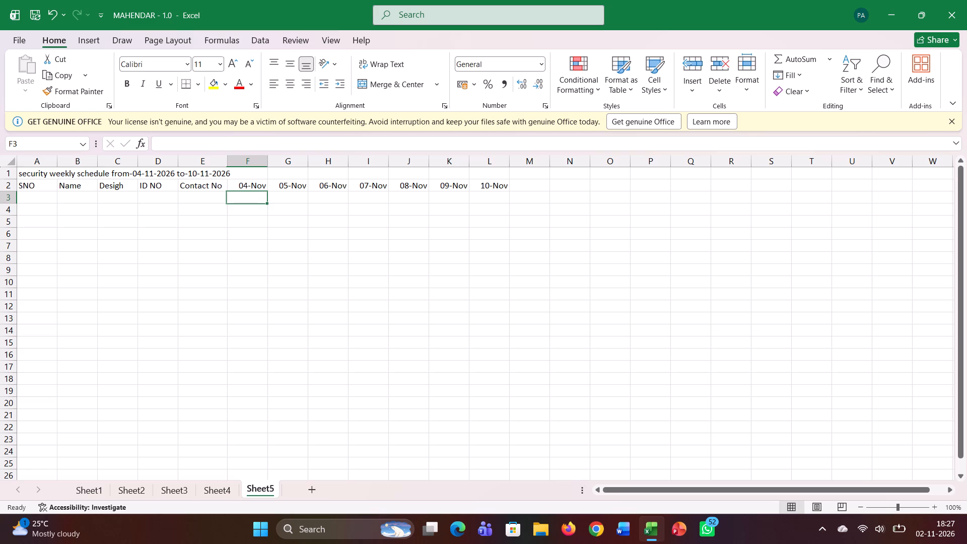
text(wed)
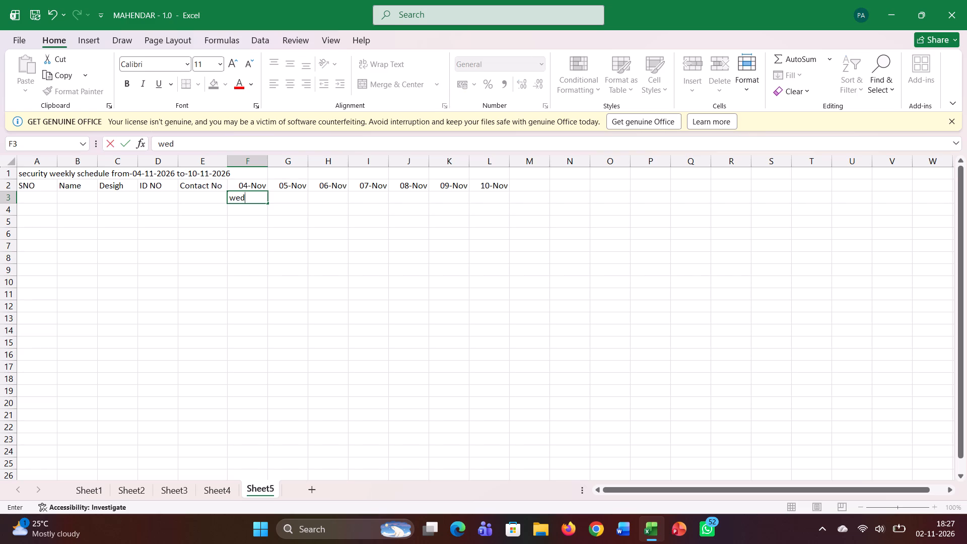
key(Right)
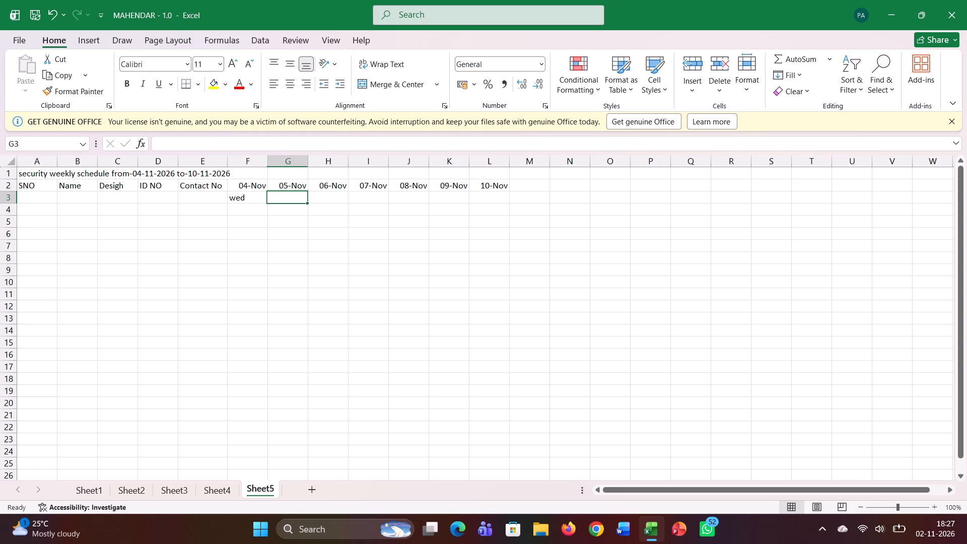
text(thu)
key(Right)
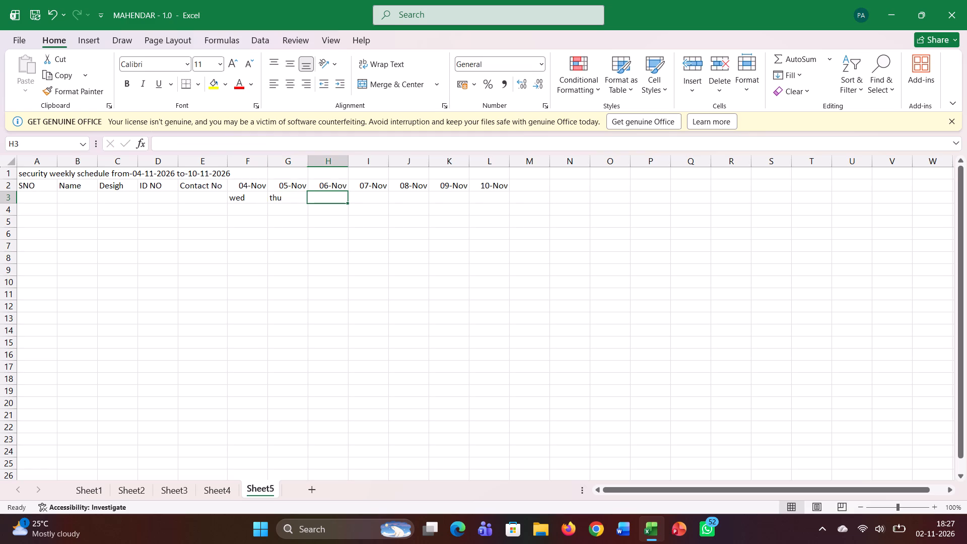
text(fri)
key(Right)
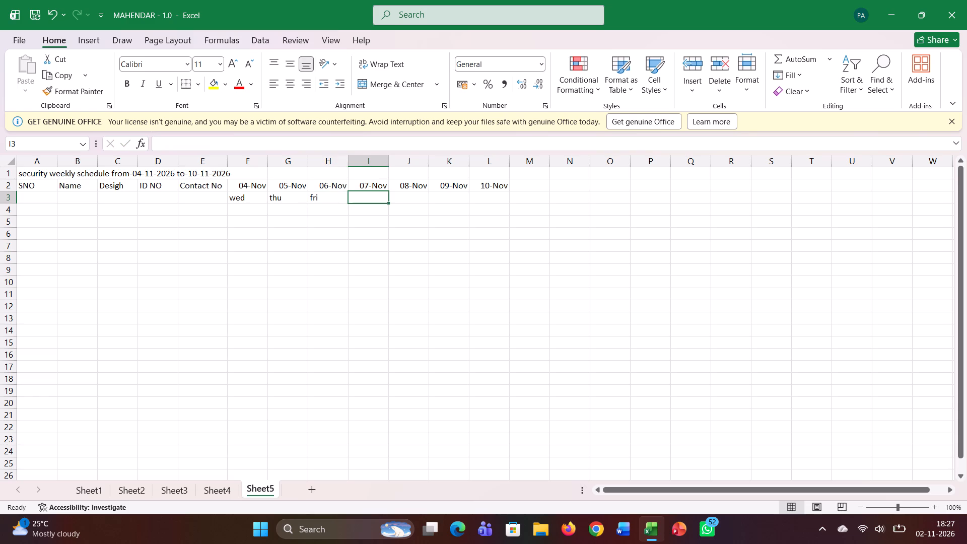
text(sat)
key(Right)
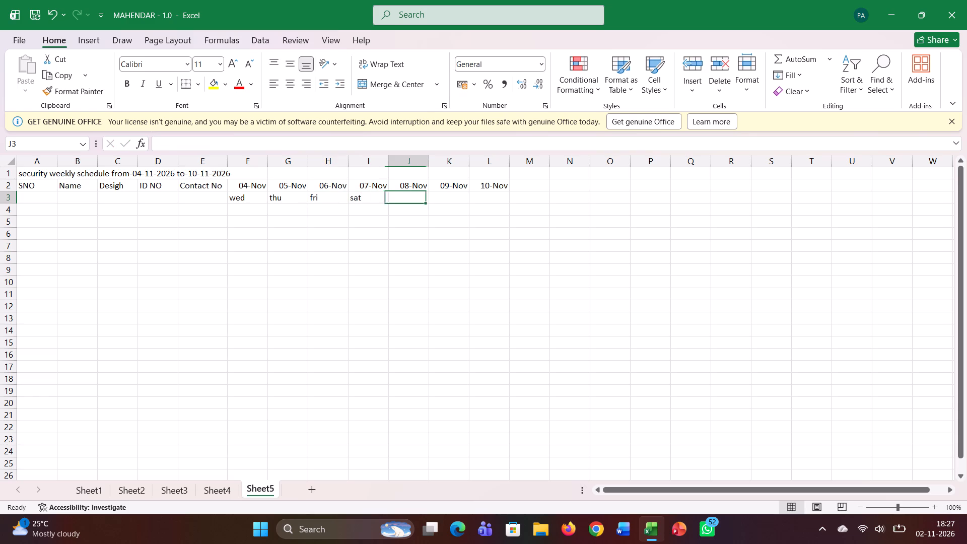
text(sun)
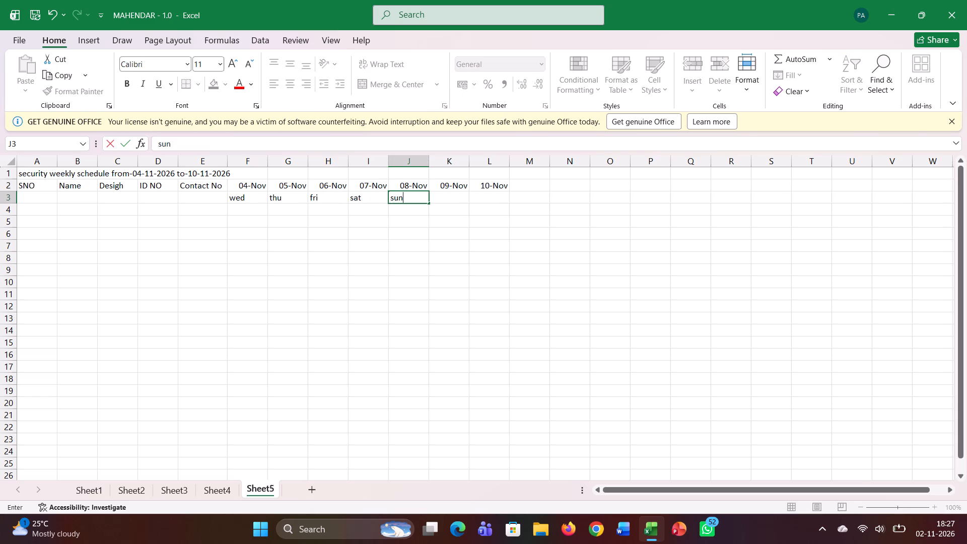
key(Right)
text(mon)
key(Right)
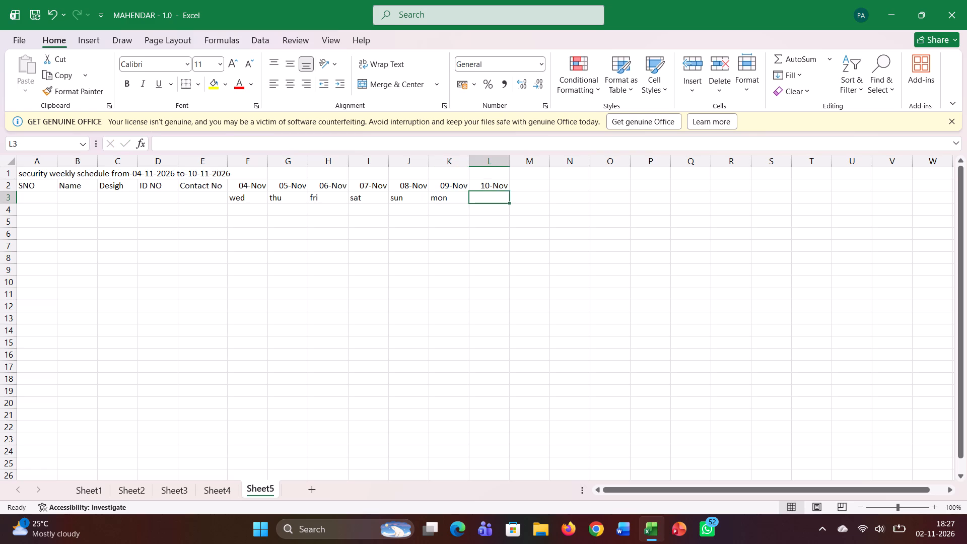
text(tue)
click(89, 264)
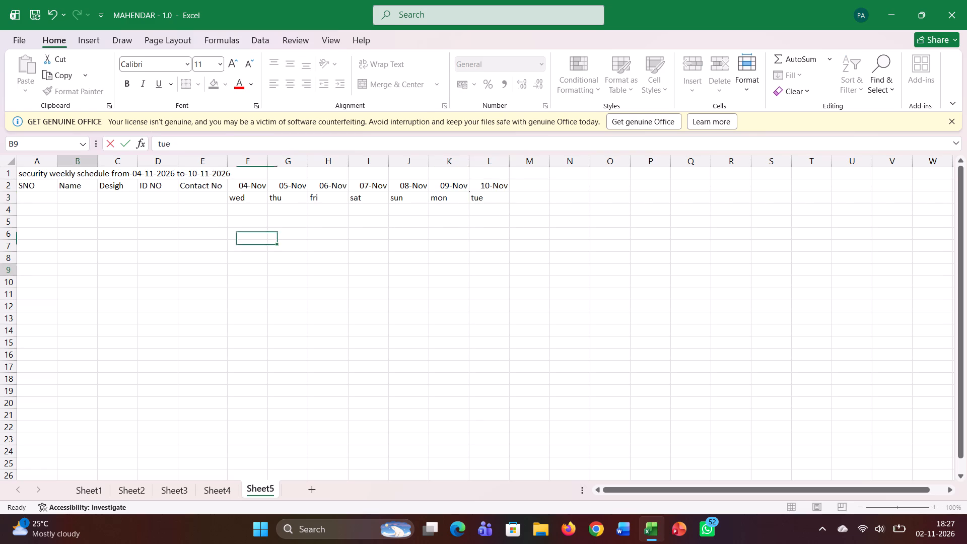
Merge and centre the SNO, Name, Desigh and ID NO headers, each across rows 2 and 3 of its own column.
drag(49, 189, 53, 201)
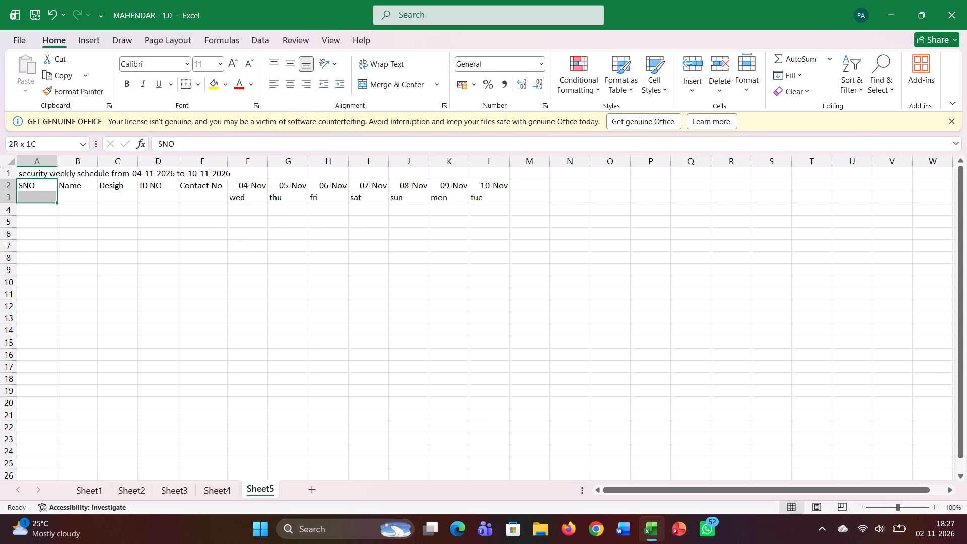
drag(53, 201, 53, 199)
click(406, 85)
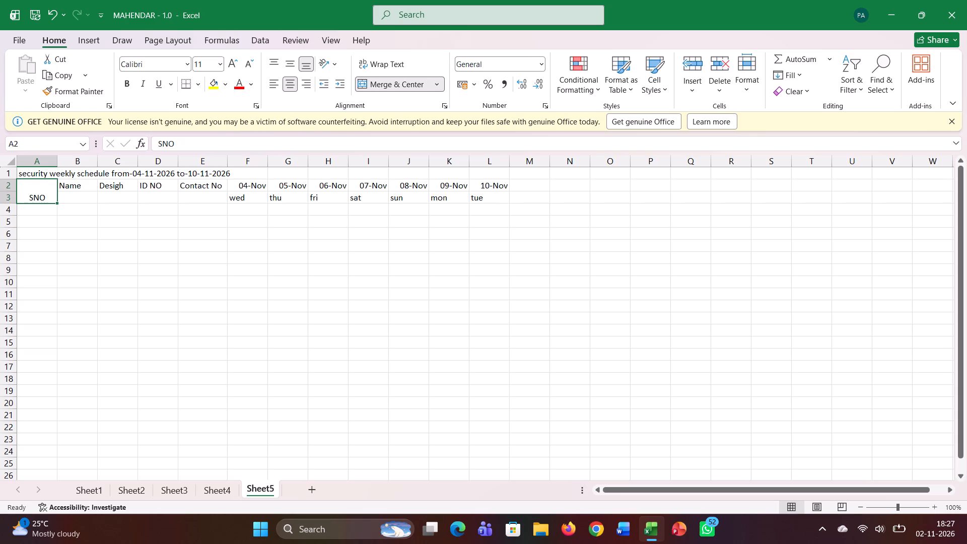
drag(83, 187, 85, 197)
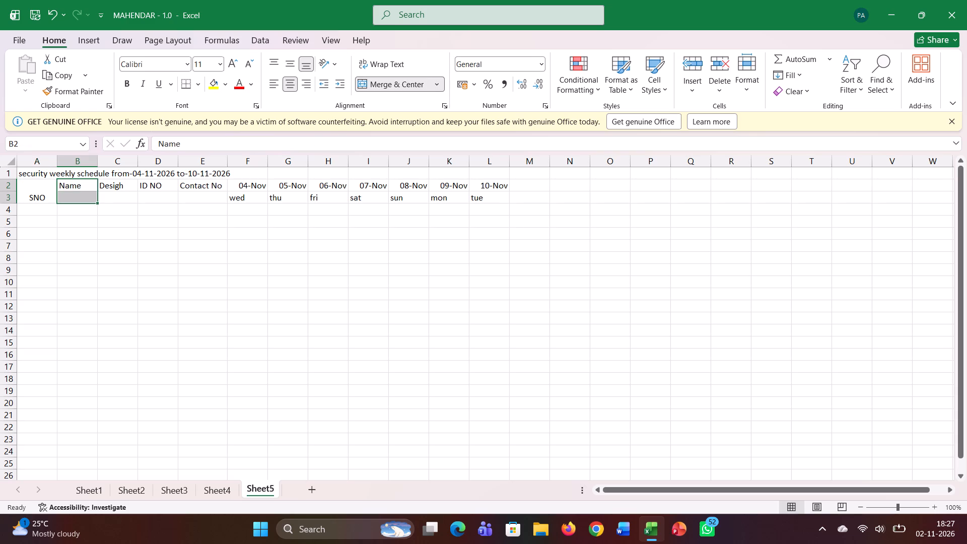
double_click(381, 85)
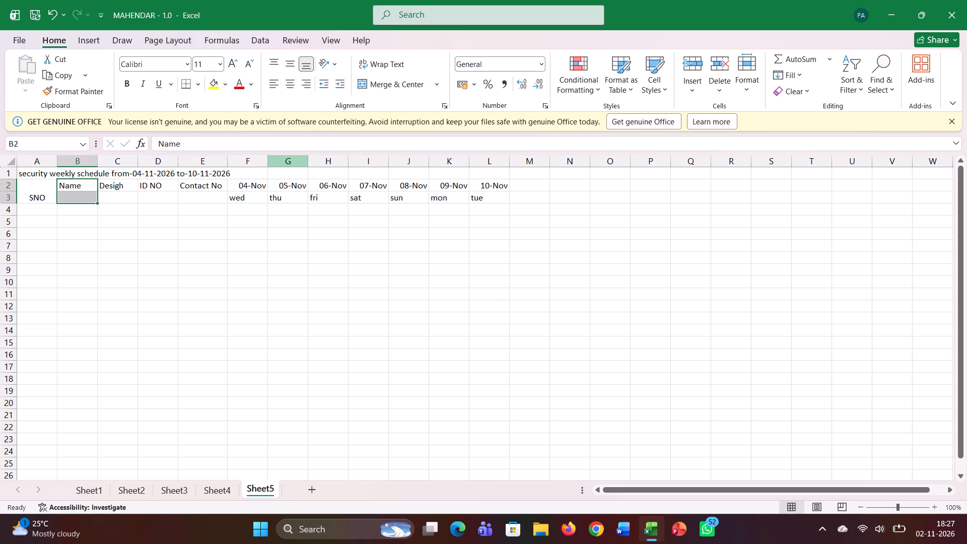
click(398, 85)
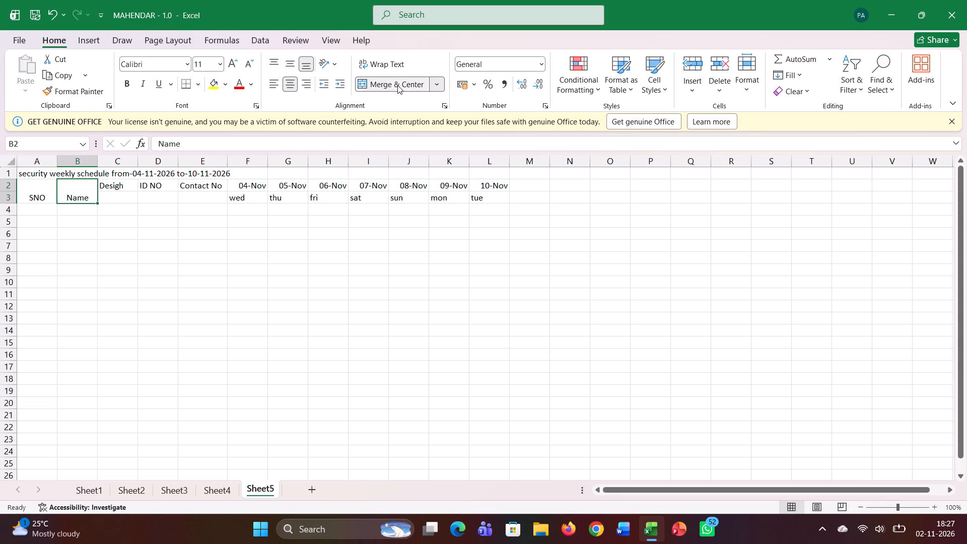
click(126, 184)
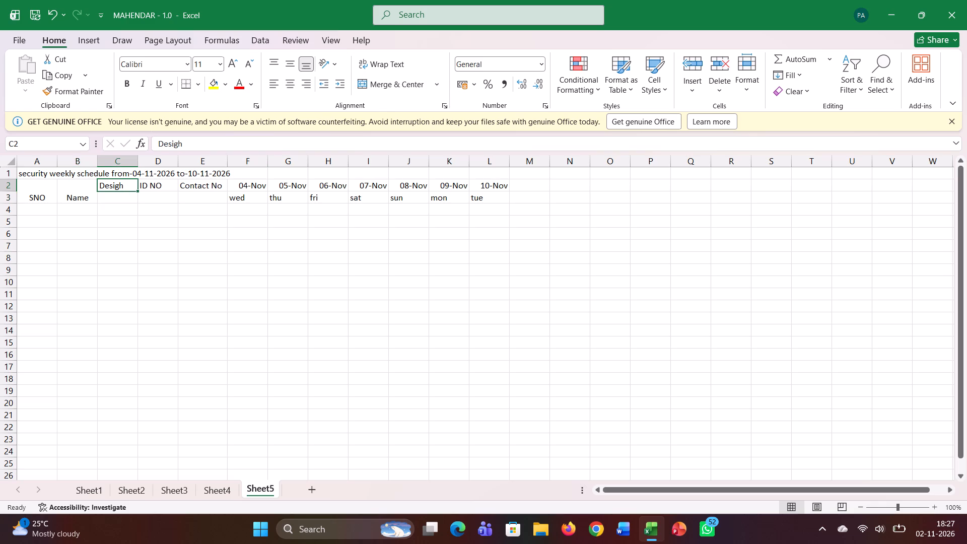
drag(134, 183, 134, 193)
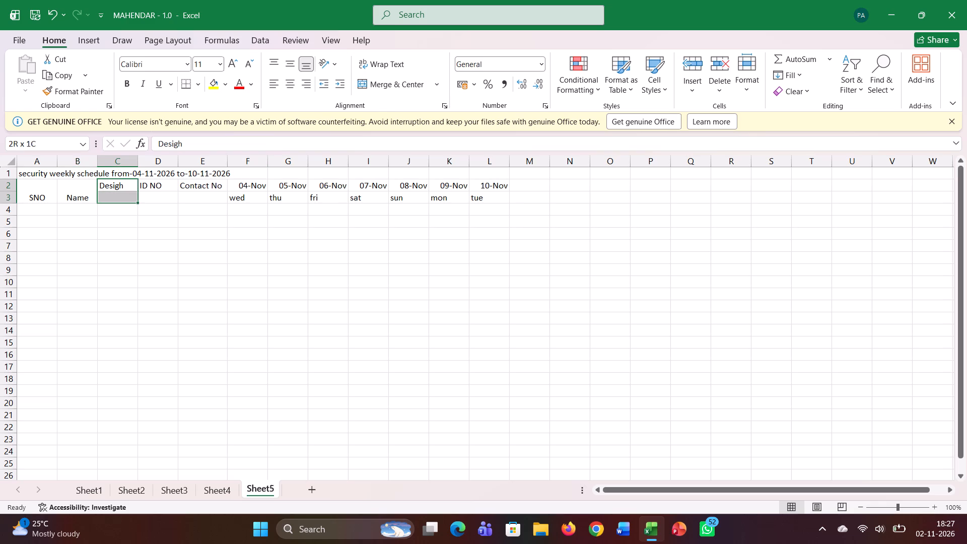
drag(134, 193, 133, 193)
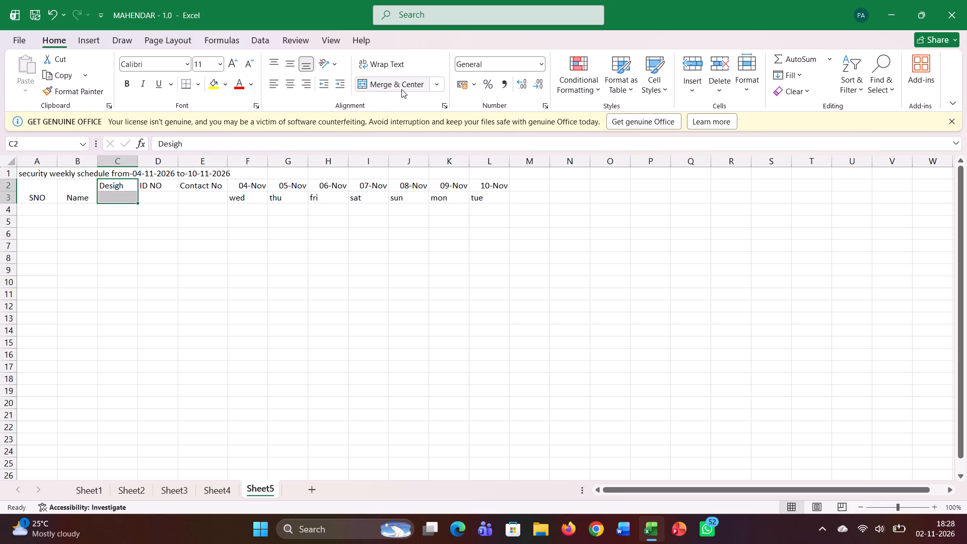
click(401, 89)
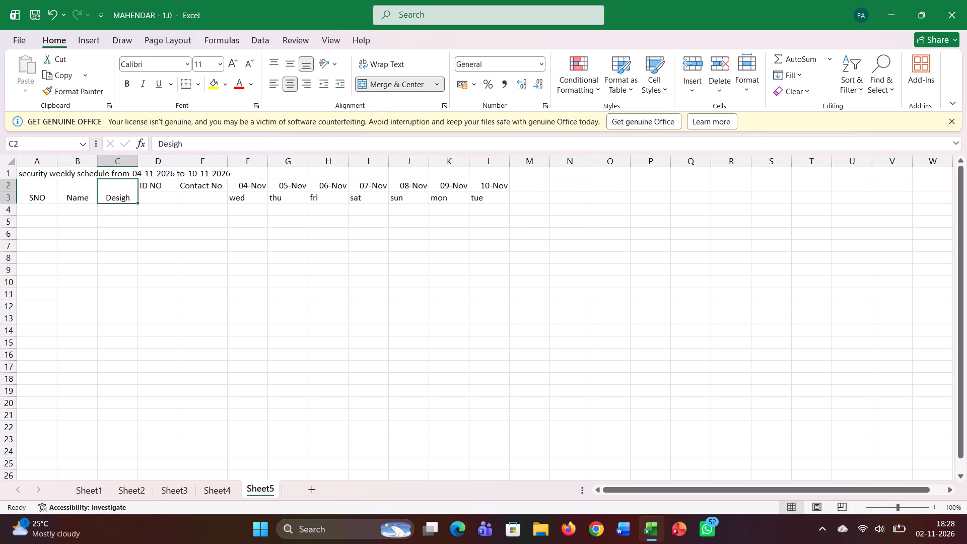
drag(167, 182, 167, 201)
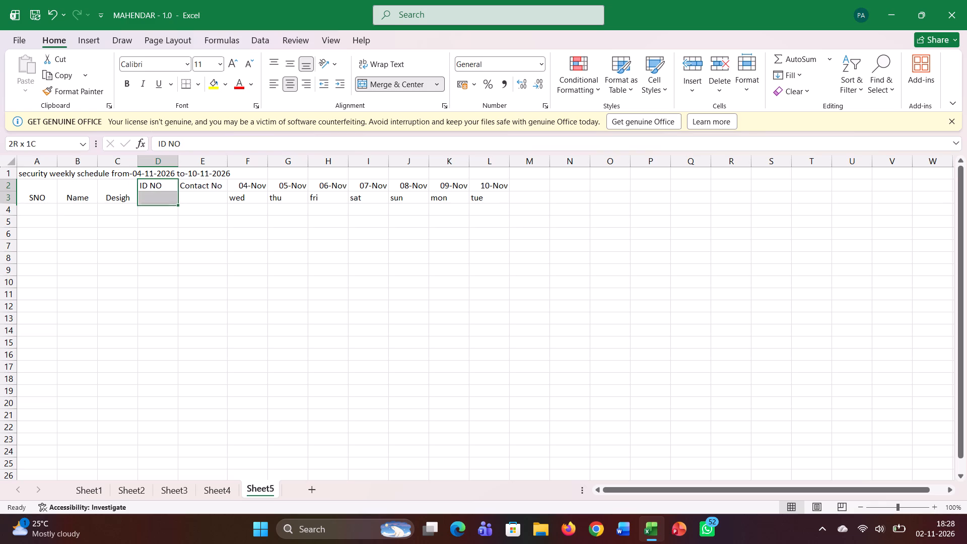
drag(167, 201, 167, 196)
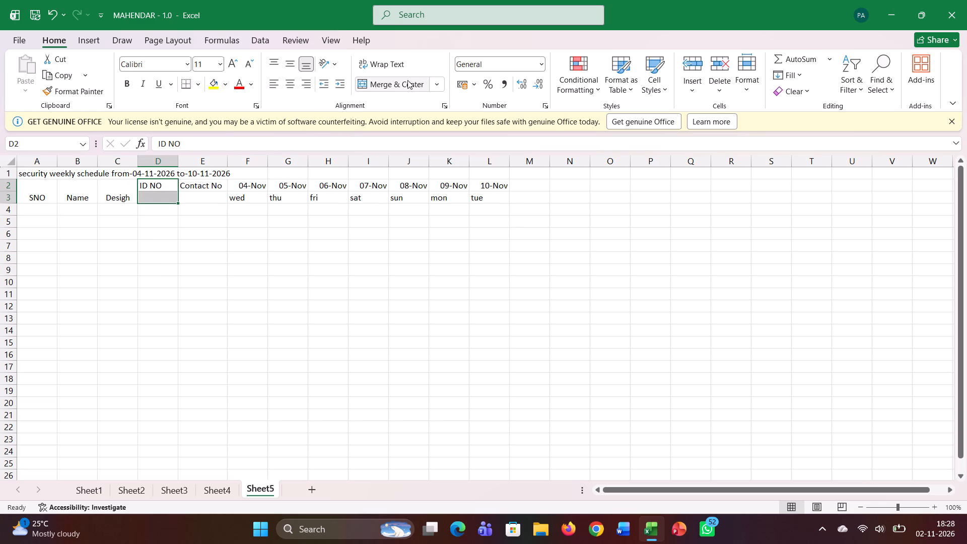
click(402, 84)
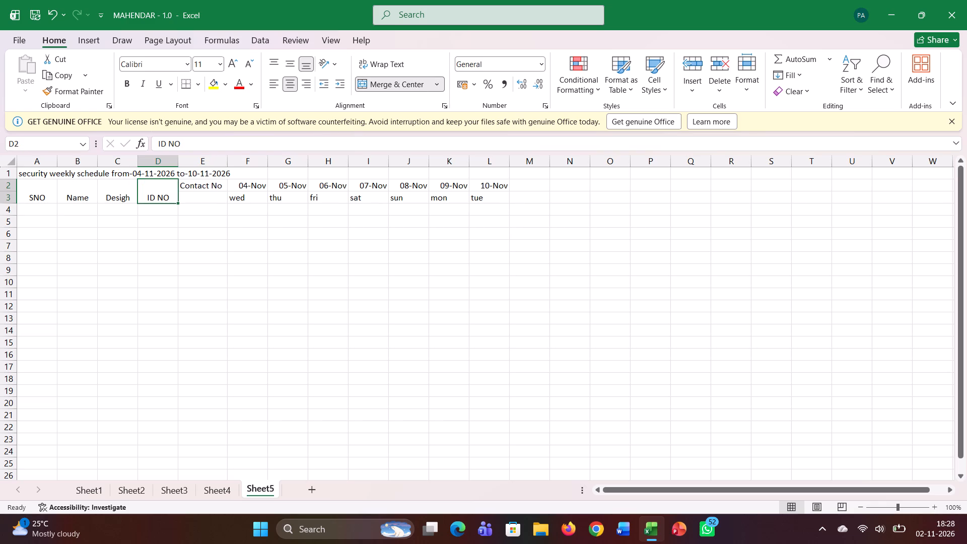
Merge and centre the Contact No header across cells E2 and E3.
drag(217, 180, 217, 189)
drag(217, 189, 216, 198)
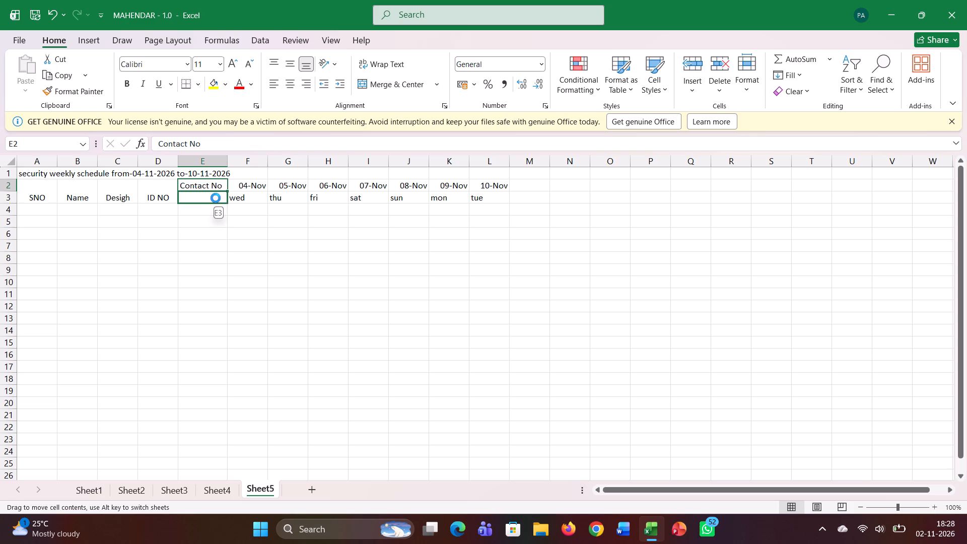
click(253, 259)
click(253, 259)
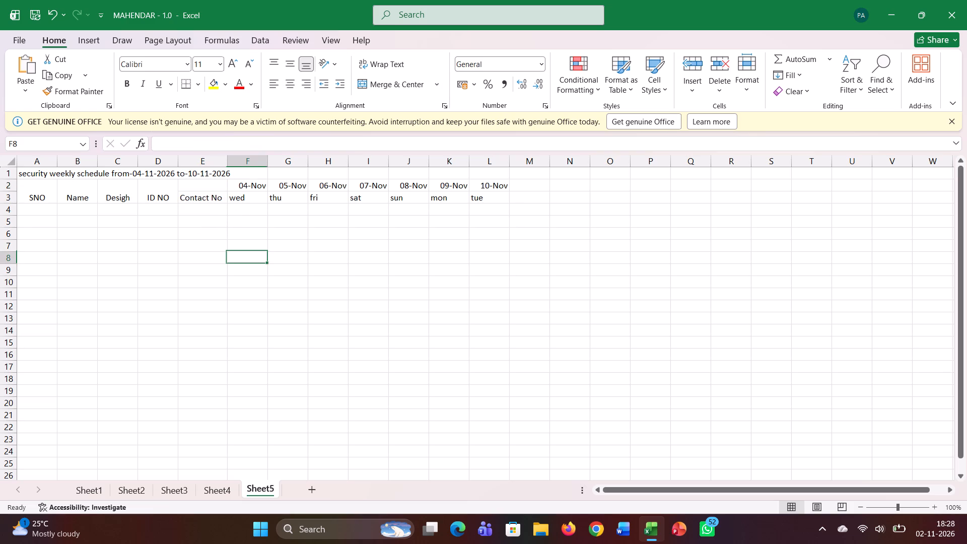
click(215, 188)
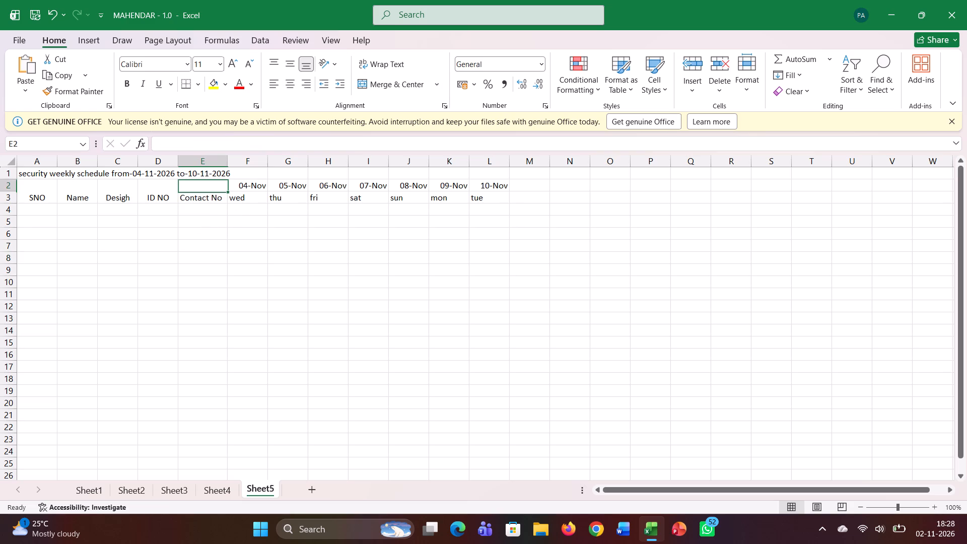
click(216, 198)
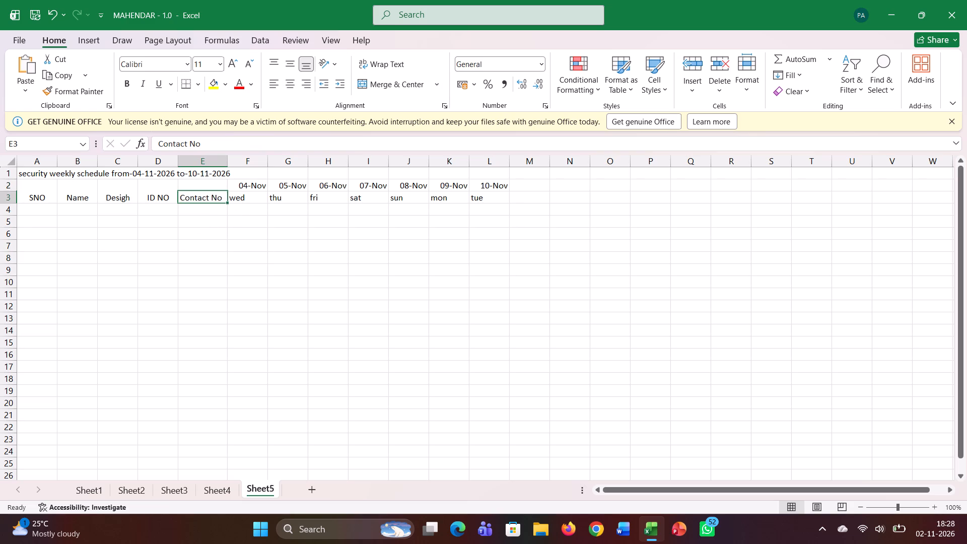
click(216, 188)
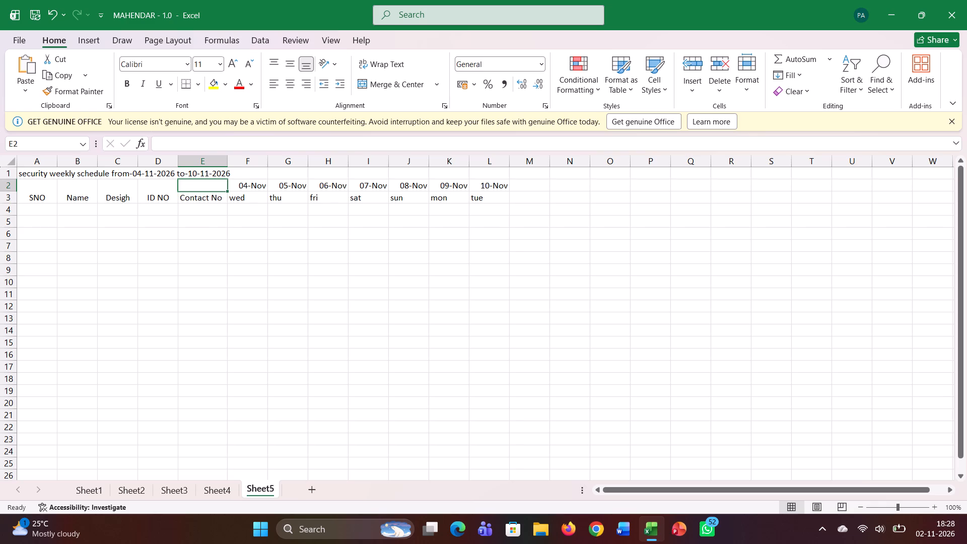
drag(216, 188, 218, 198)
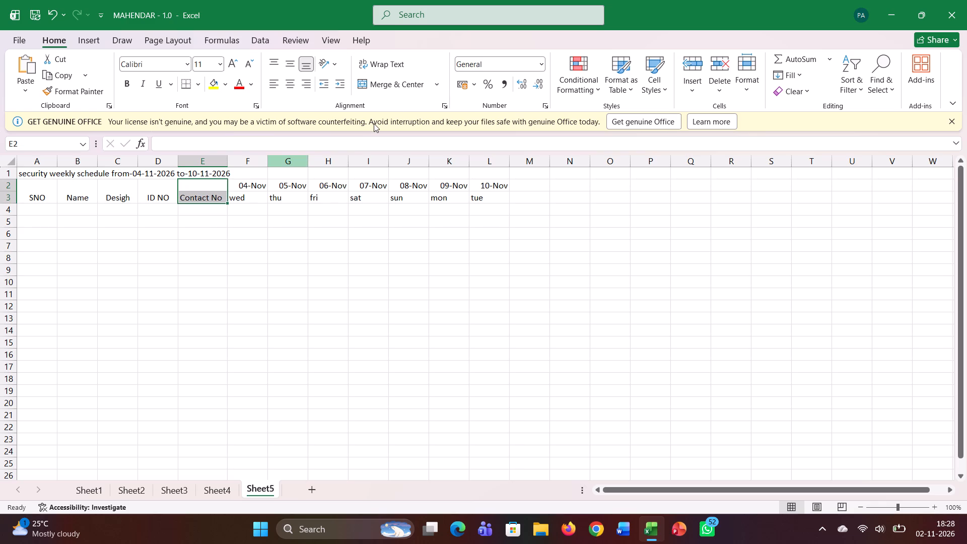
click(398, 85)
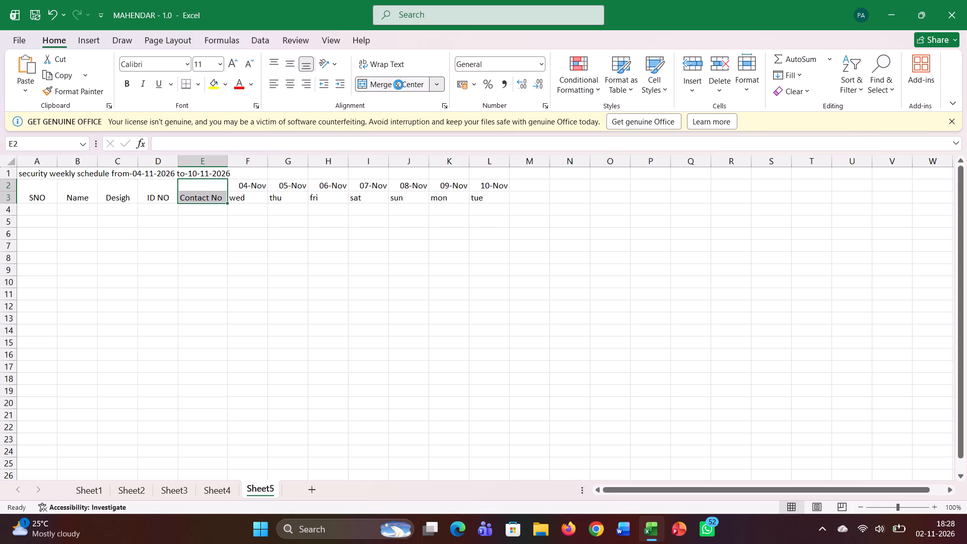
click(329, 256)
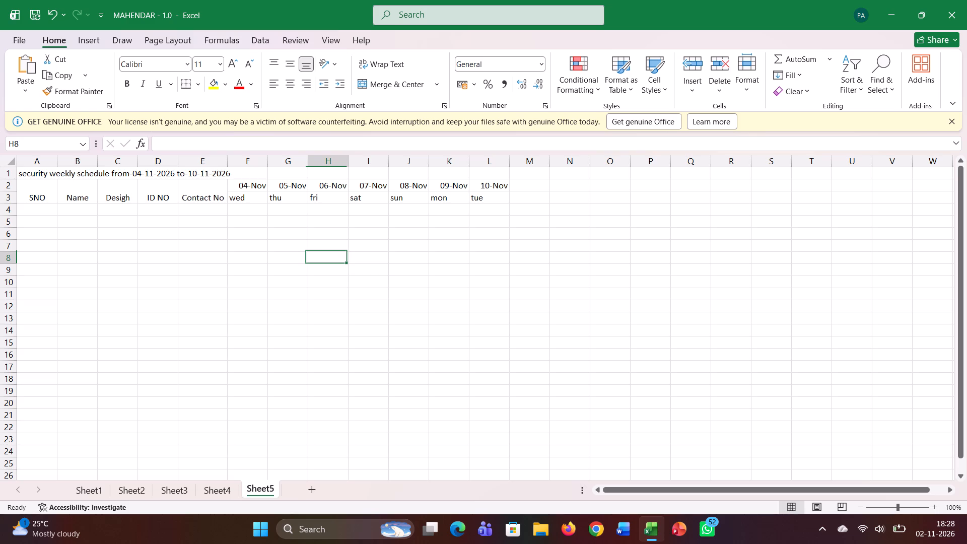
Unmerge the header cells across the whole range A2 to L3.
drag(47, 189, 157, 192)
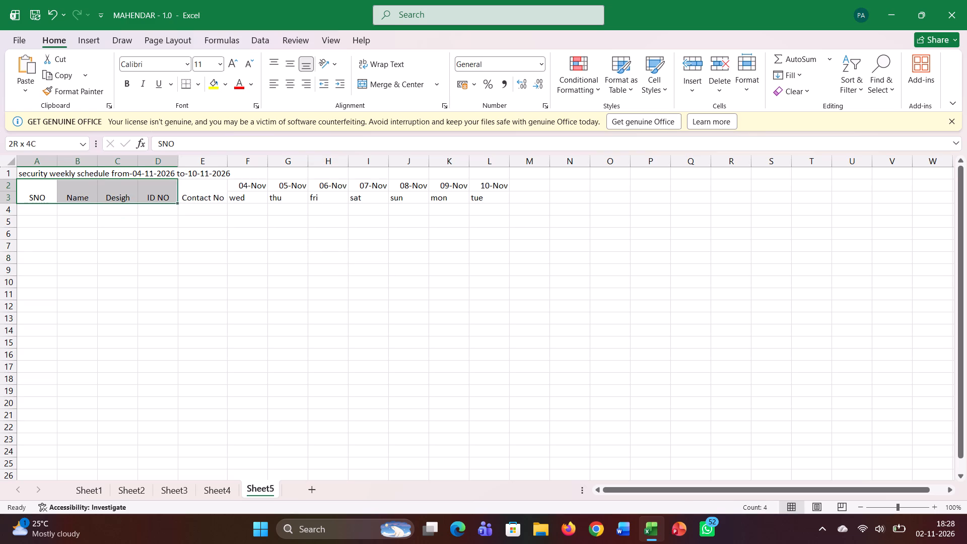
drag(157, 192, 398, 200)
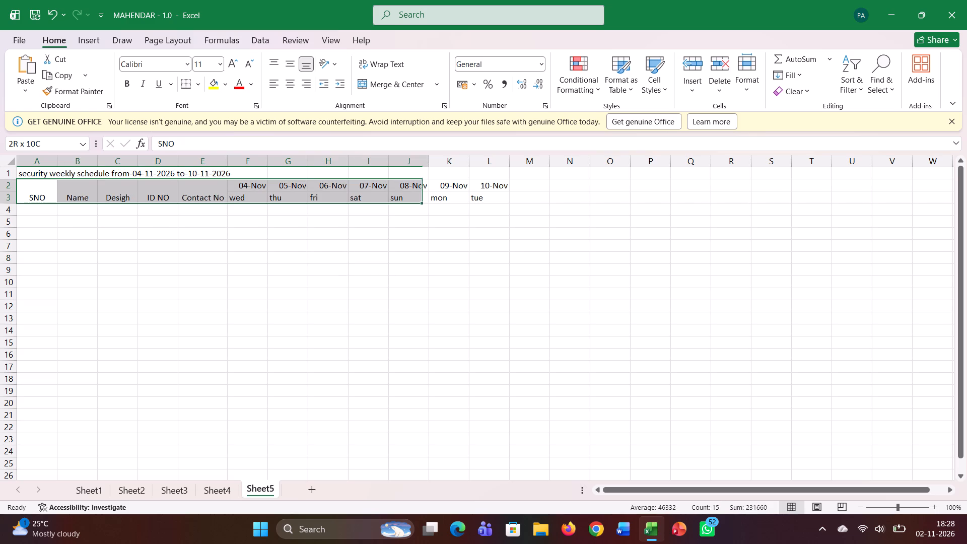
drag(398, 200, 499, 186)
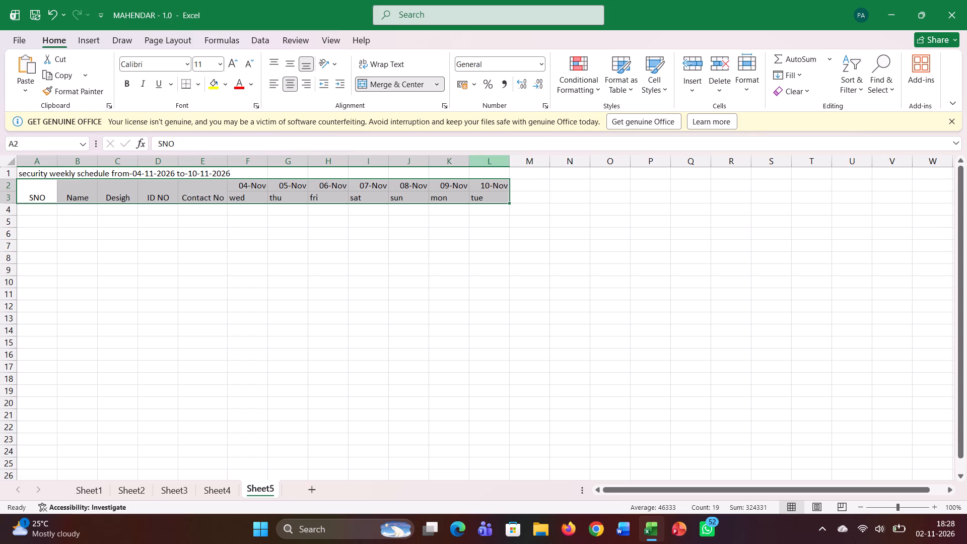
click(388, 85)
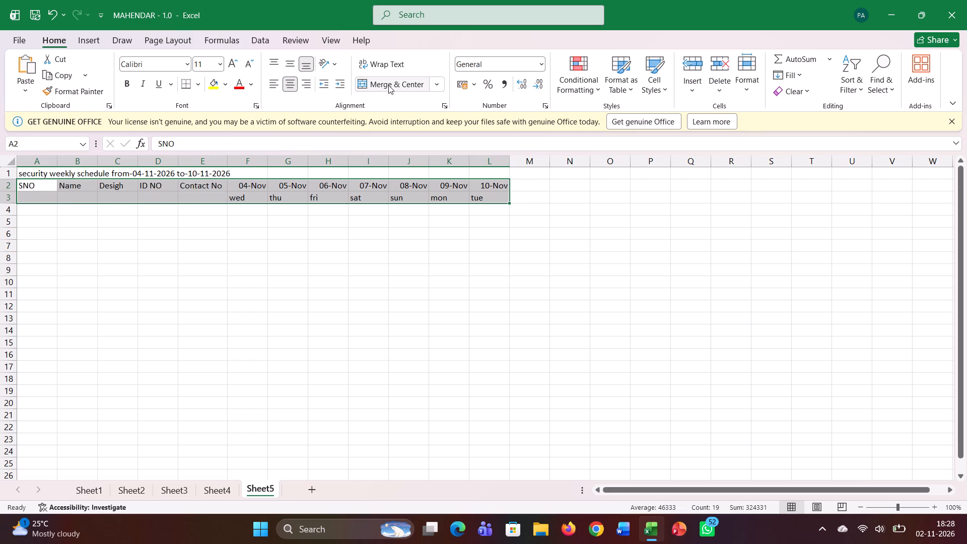
Fill the header range A2 to L3 with a light tint of the Orange, Accent 2 theme colour.
click(226, 82)
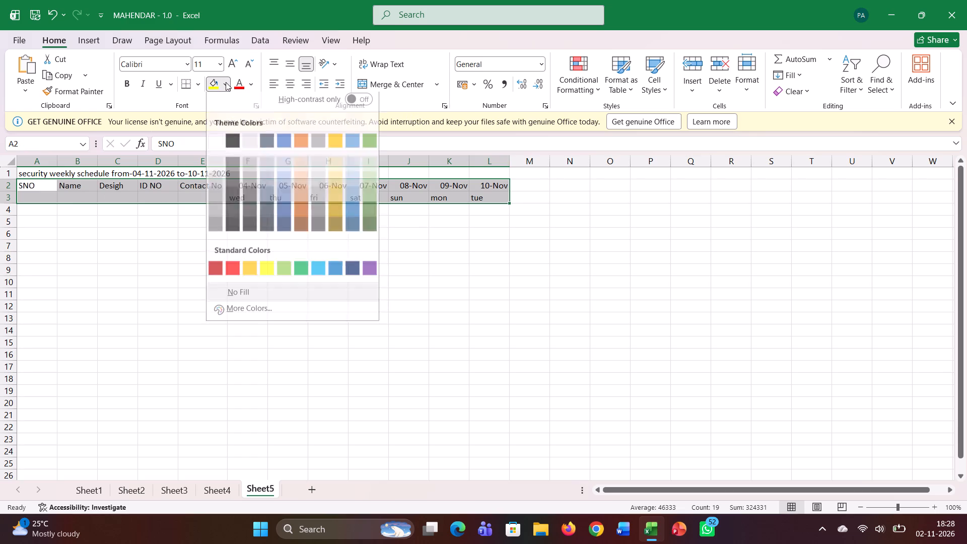
click(304, 185)
click(308, 271)
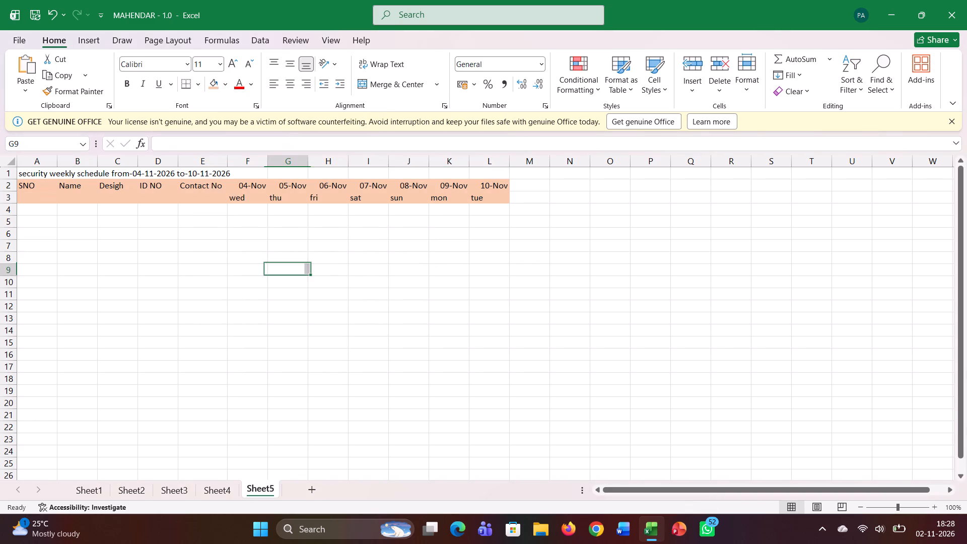
Merge and centre the schedule title across cells A1 to L1.
click(71, 174)
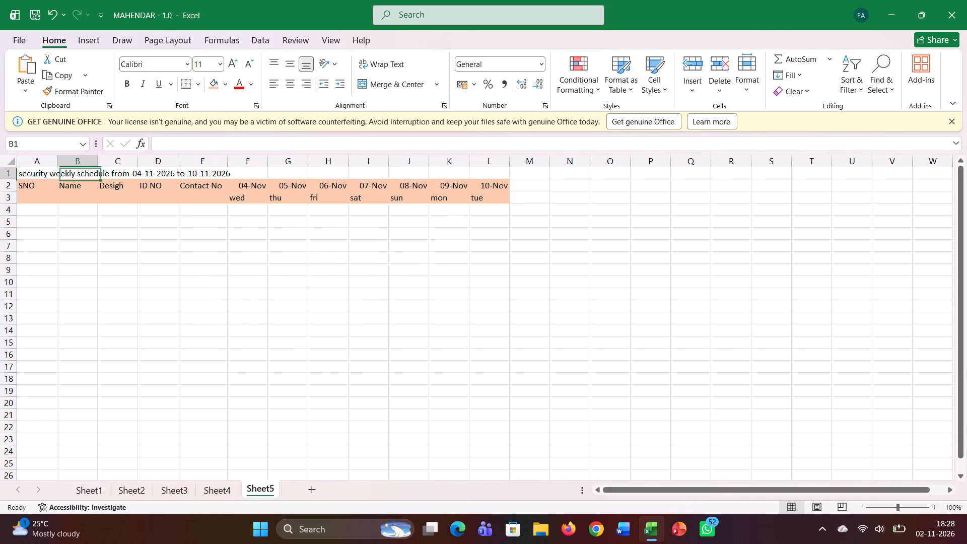
drag(47, 175, 293, 179)
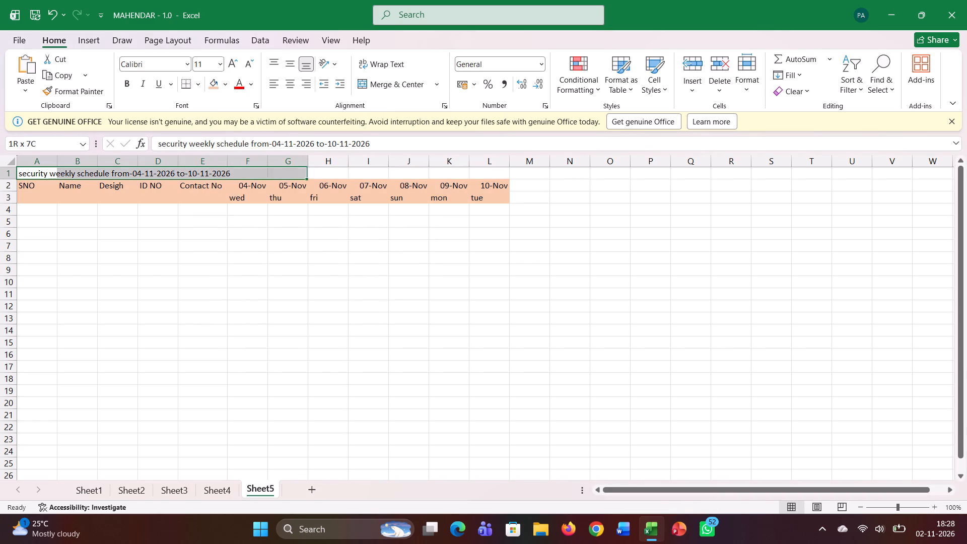
drag(293, 179, 325, 177)
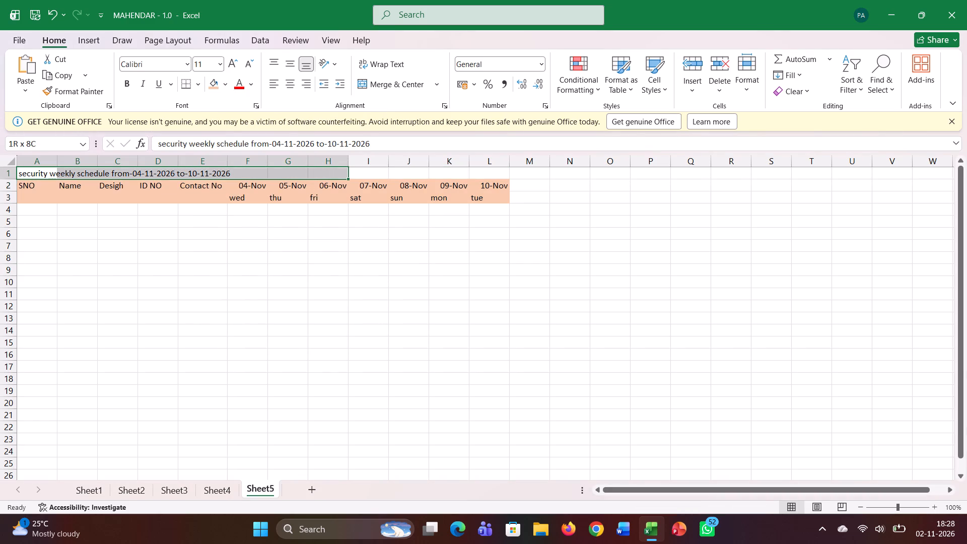
drag(325, 177, 503, 179)
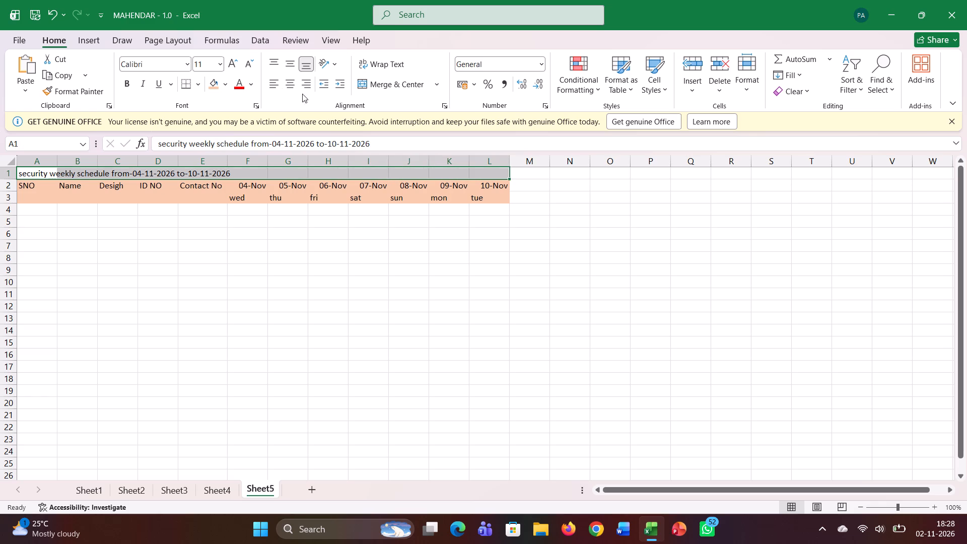
click(398, 86)
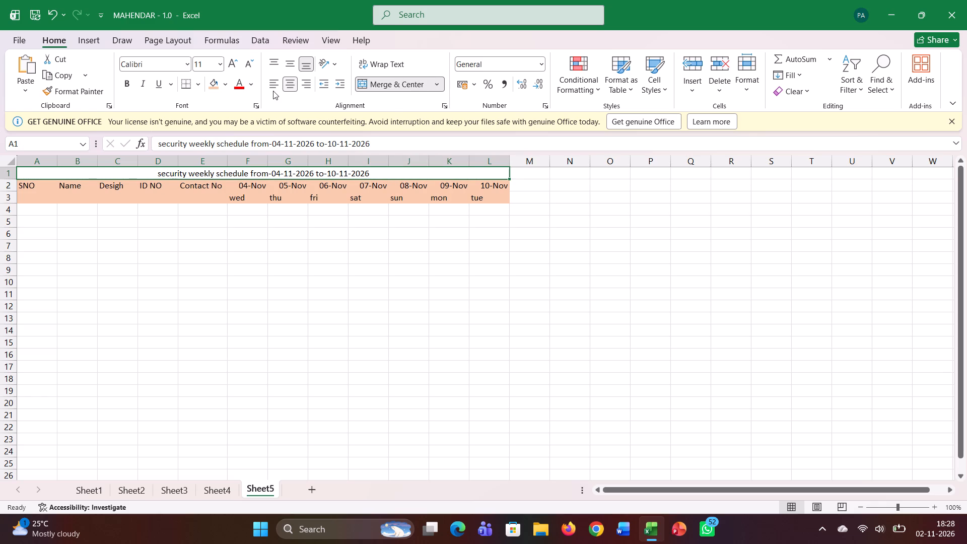
Fill the merged title row with the lightest green theme colour and set its font size to 14.
click(223, 85)
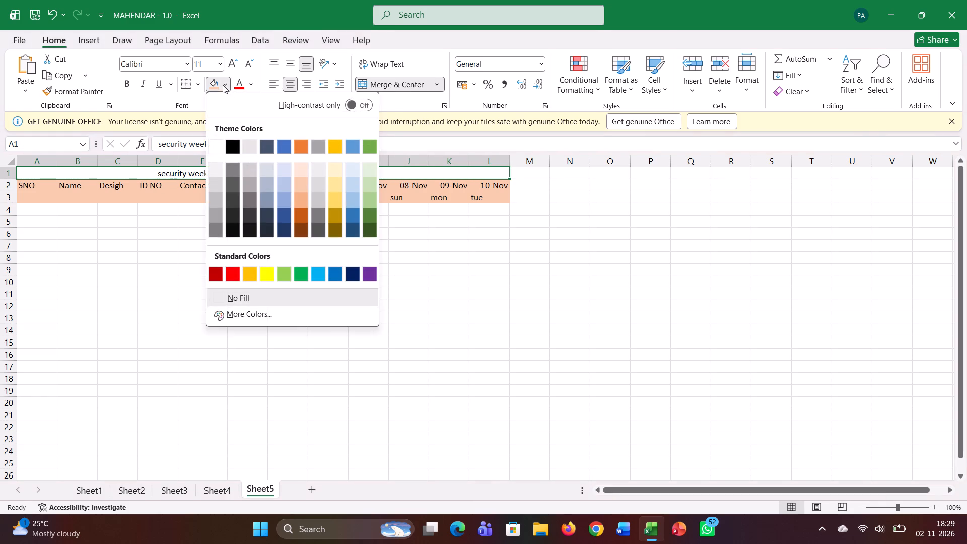
click(223, 85)
click(223, 85)
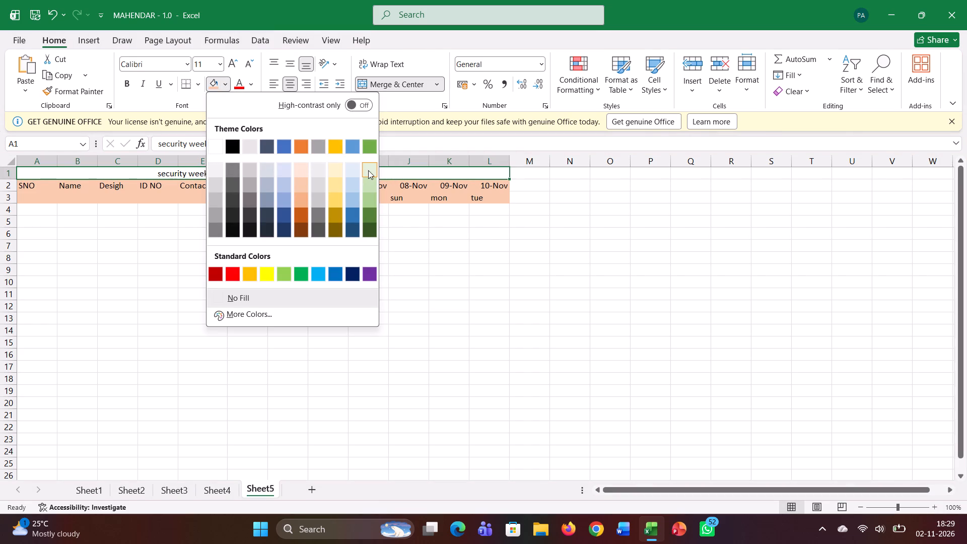
click(368, 170)
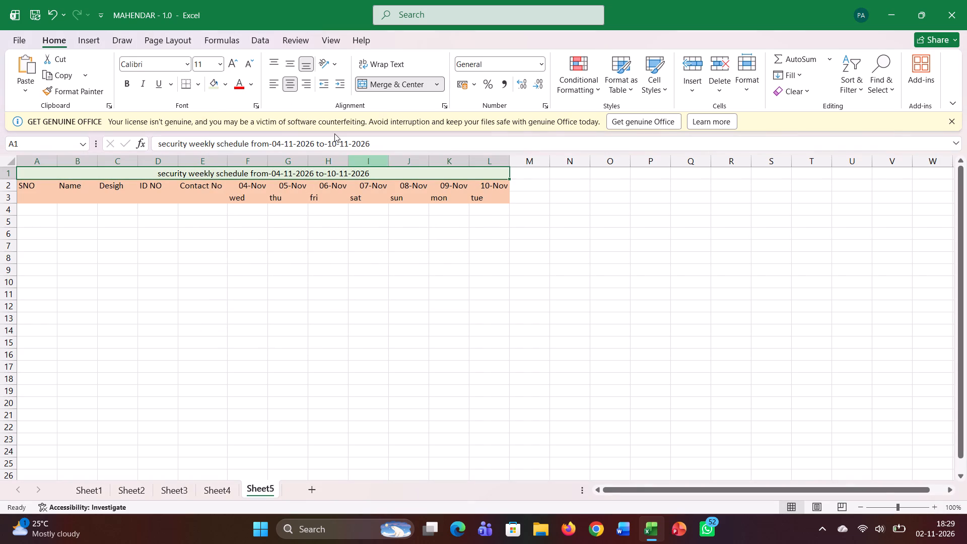
click(218, 66)
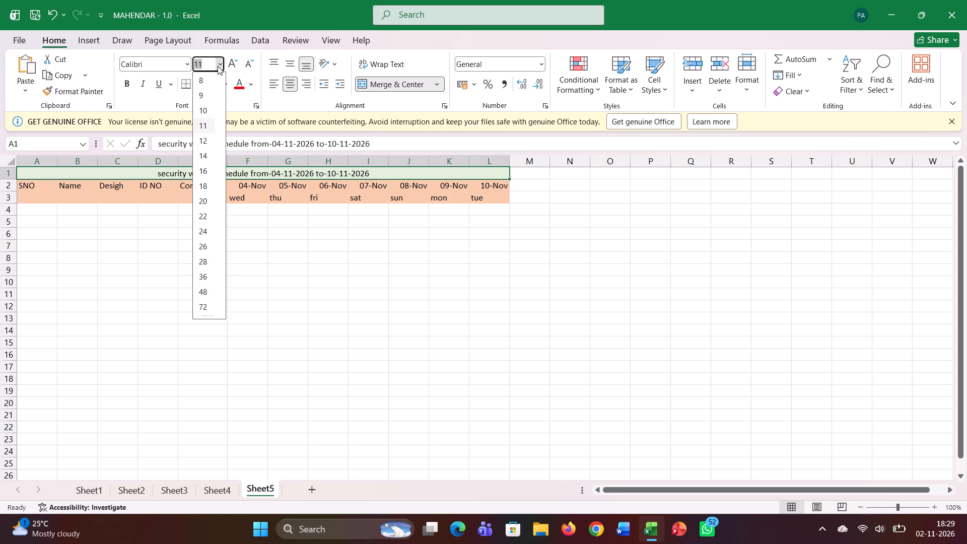
click(200, 150)
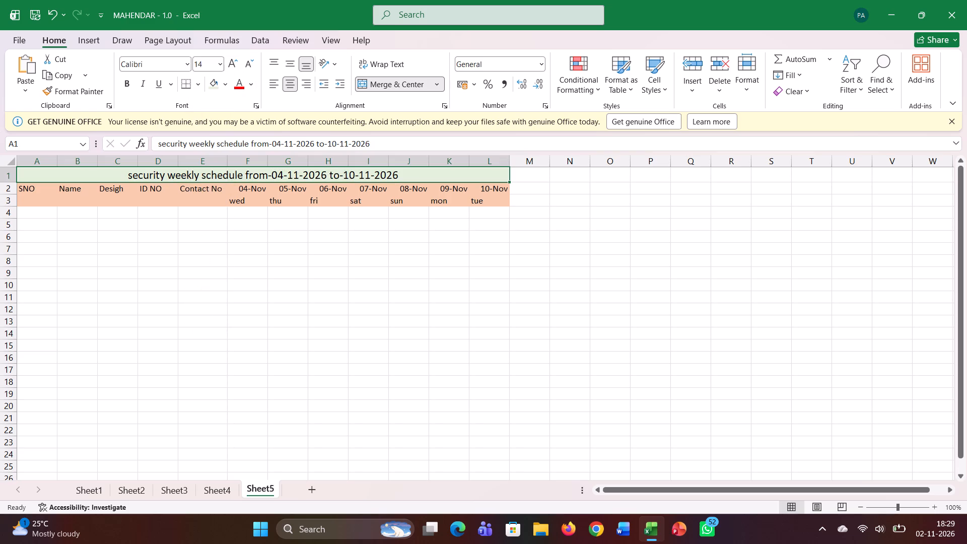
click(212, 275)
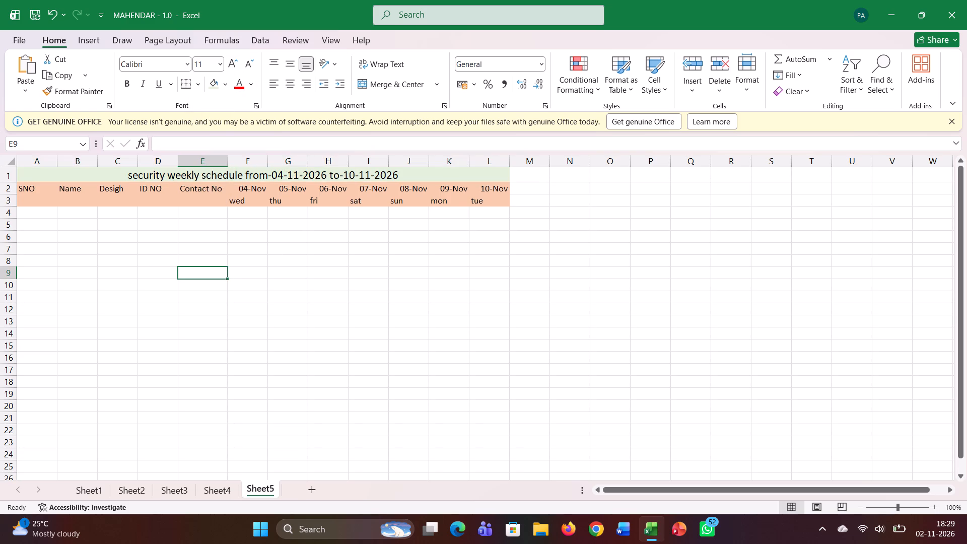
Set the font size of the header cells A2 to L3 to 12.
click(40, 195)
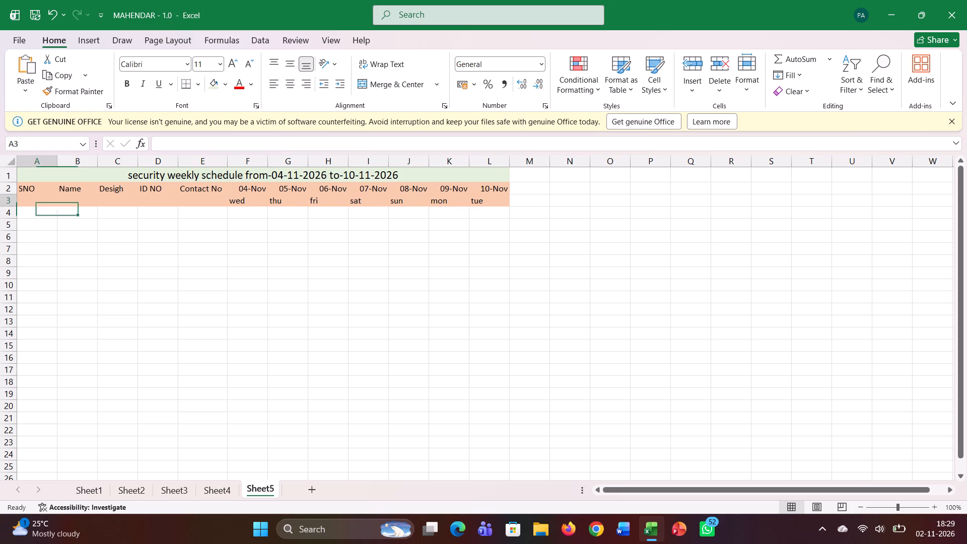
drag(34, 187, 210, 202)
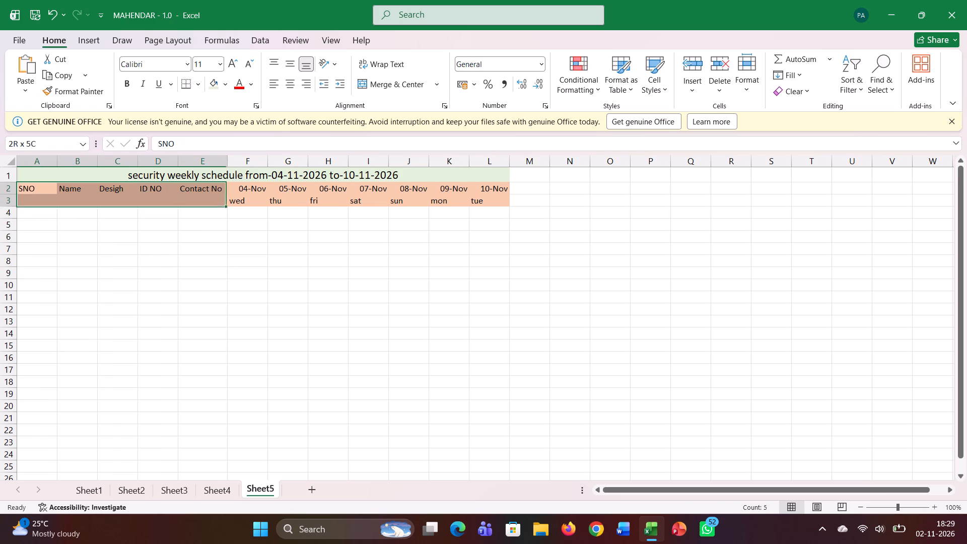
drag(210, 202, 440, 197)
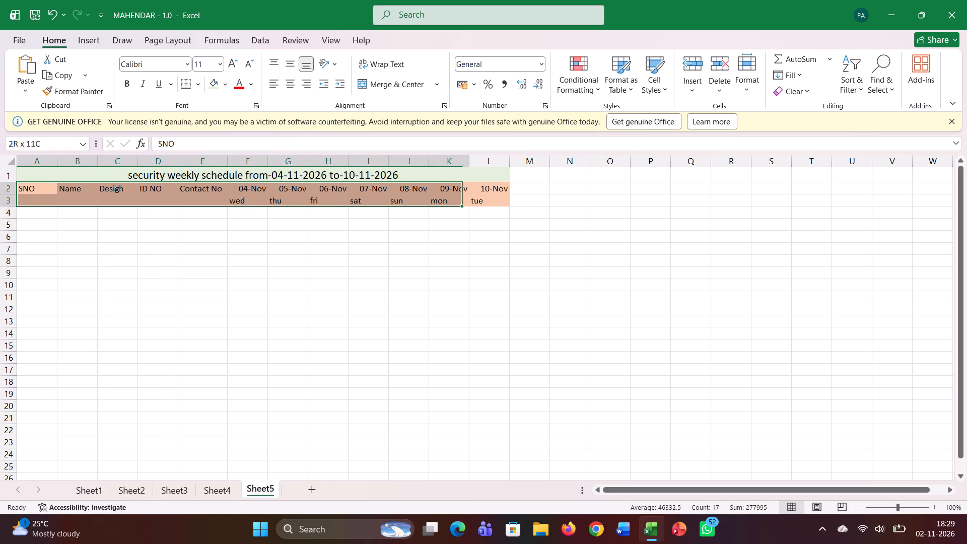
drag(440, 197, 478, 205)
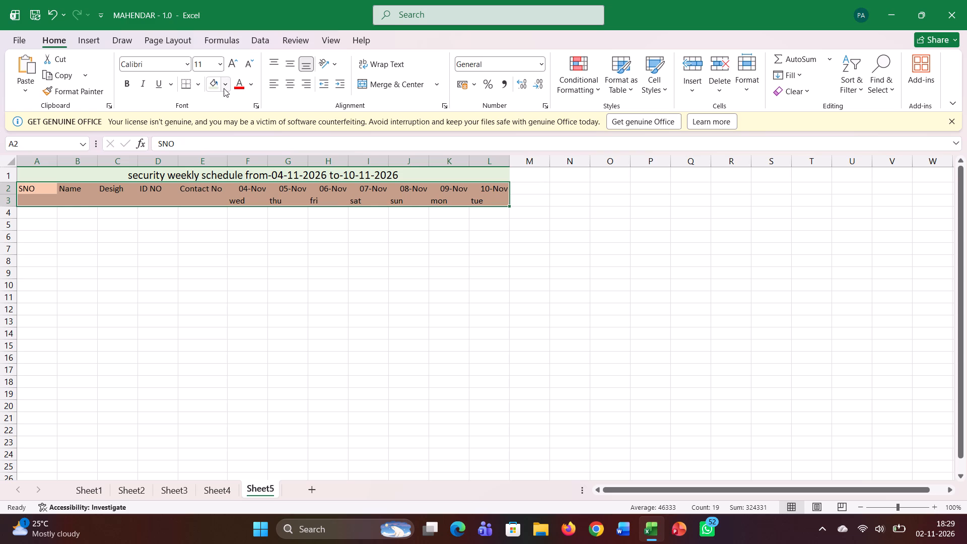
click(224, 88)
click(224, 88)
click(218, 61)
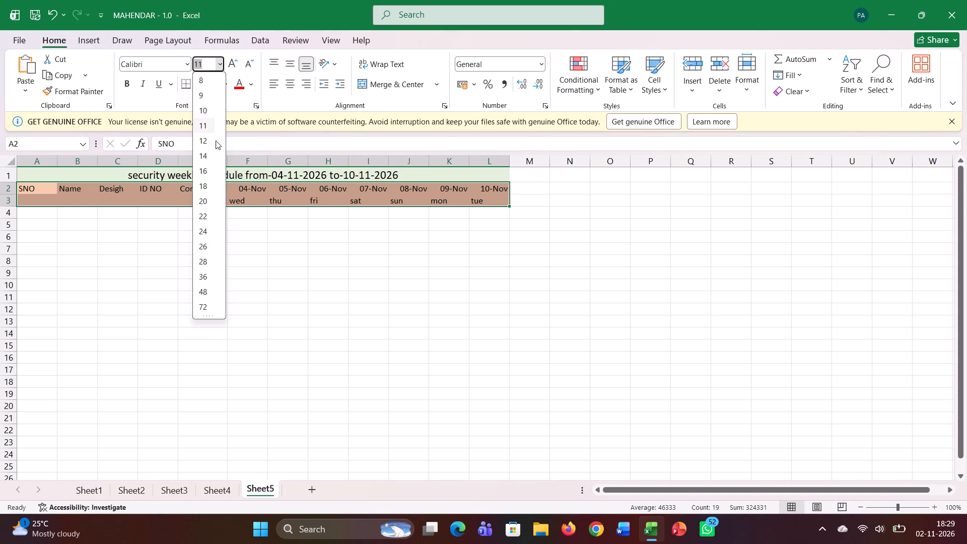
drag(216, 141, 203, 138)
click(203, 138)
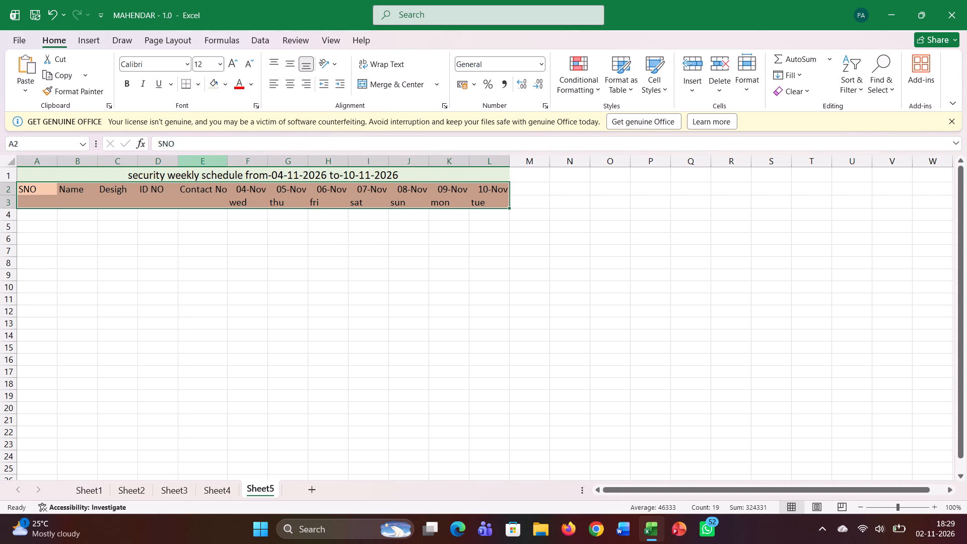
click(229, 273)
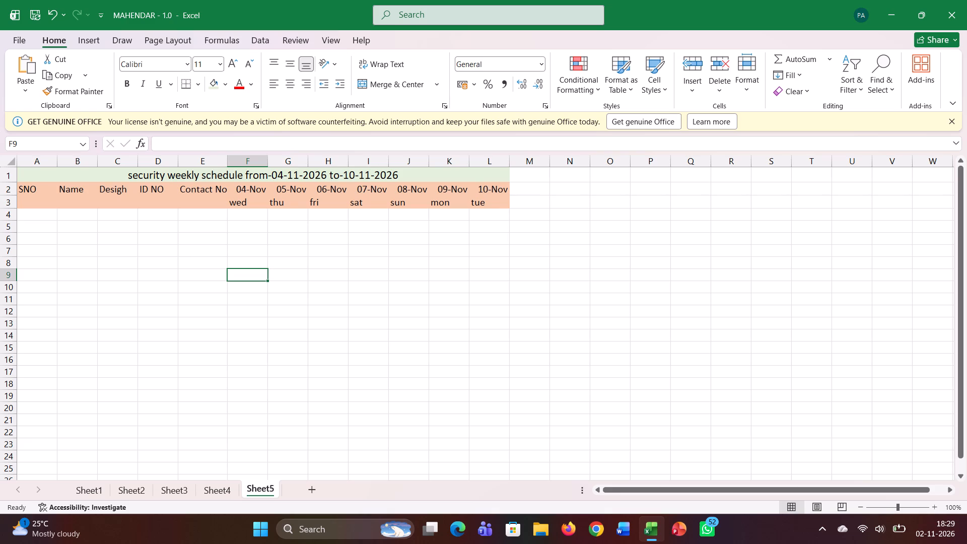
click(58, 160)
Merge and centre the blank cells A4 to L4 and apply all borders to the merged cell.
drag(40, 211, 263, 217)
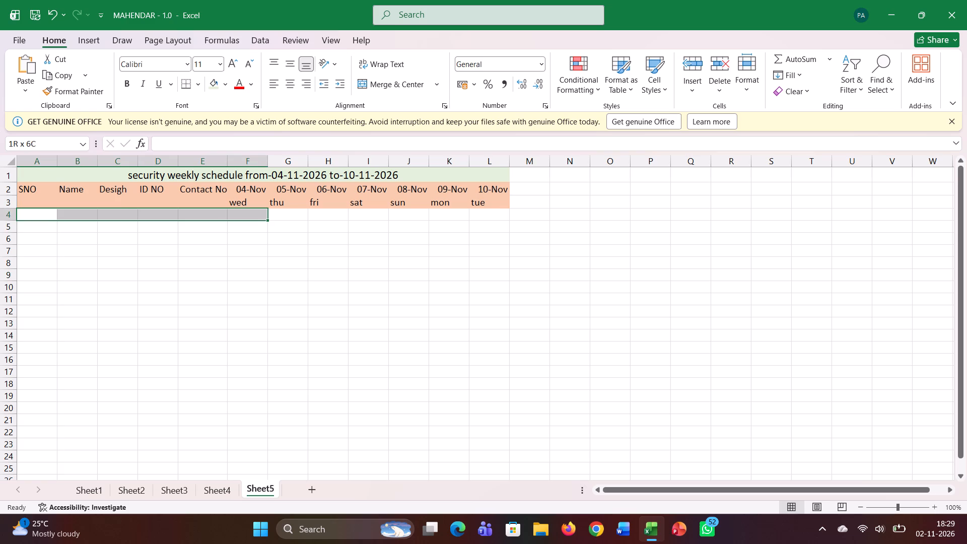
drag(263, 217, 414, 220)
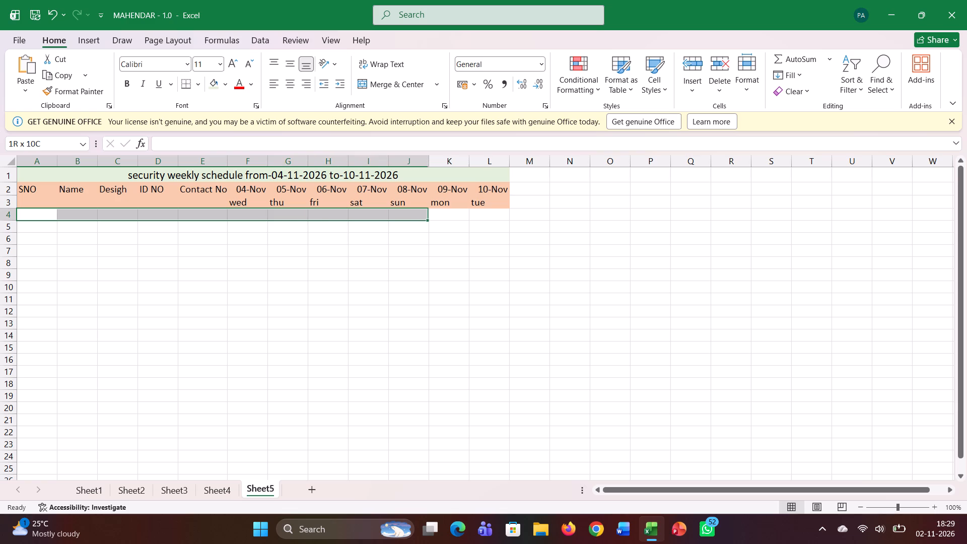
drag(414, 220, 502, 219)
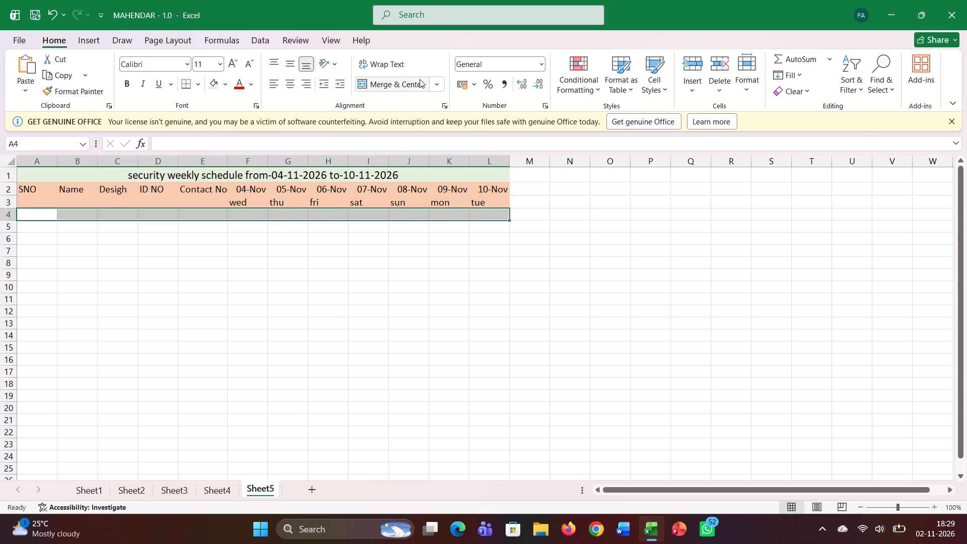
click(420, 79)
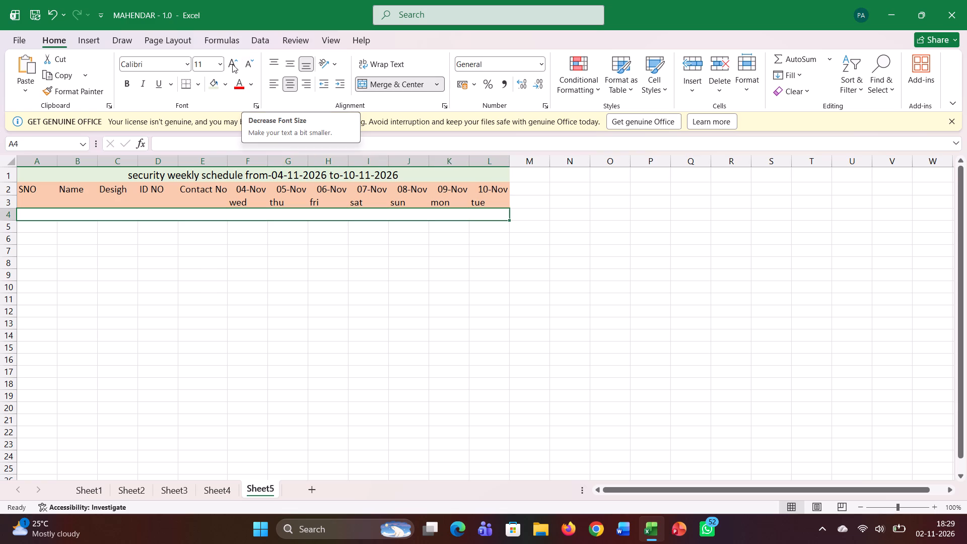
click(194, 86)
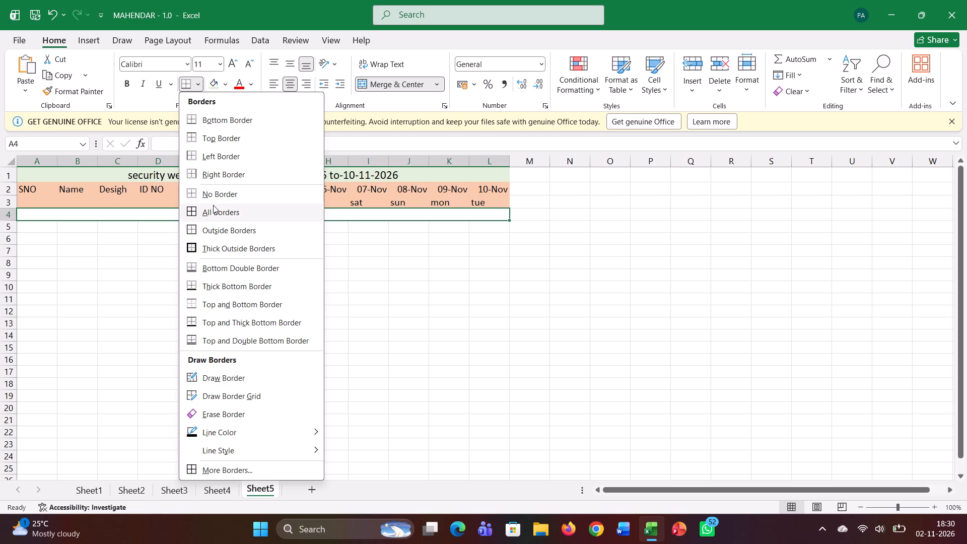
click(214, 209)
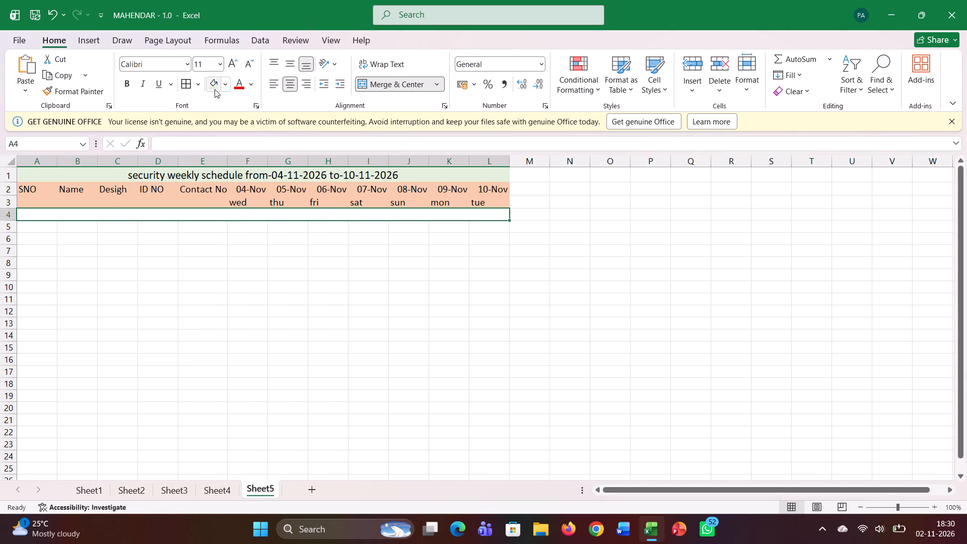
Fill the merged row 4 cell with the lightest gold theme colour.
click(226, 84)
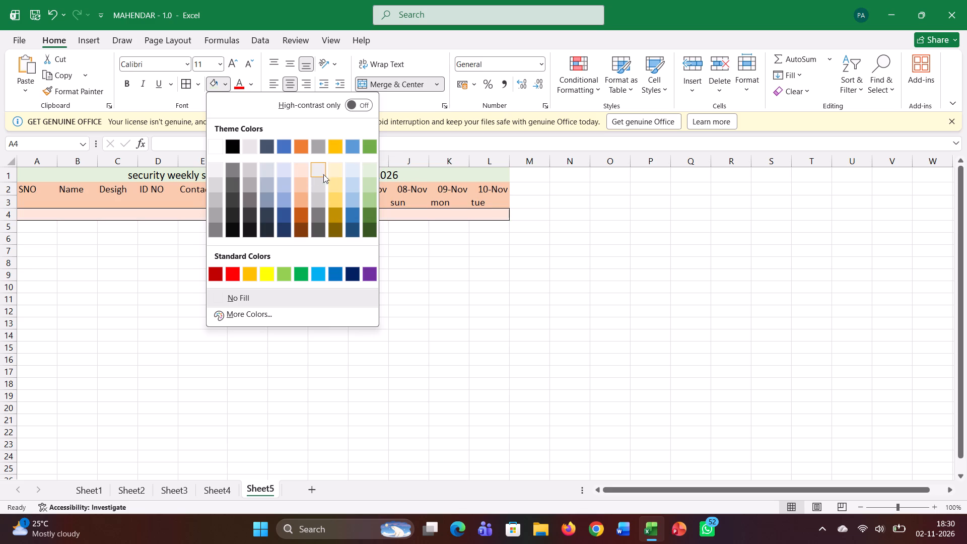
click(339, 168)
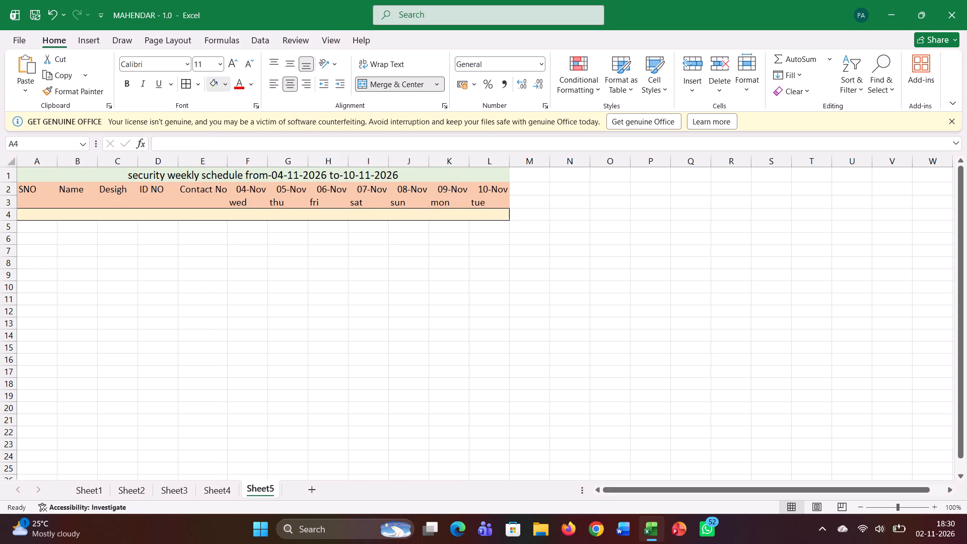
click(285, 283)
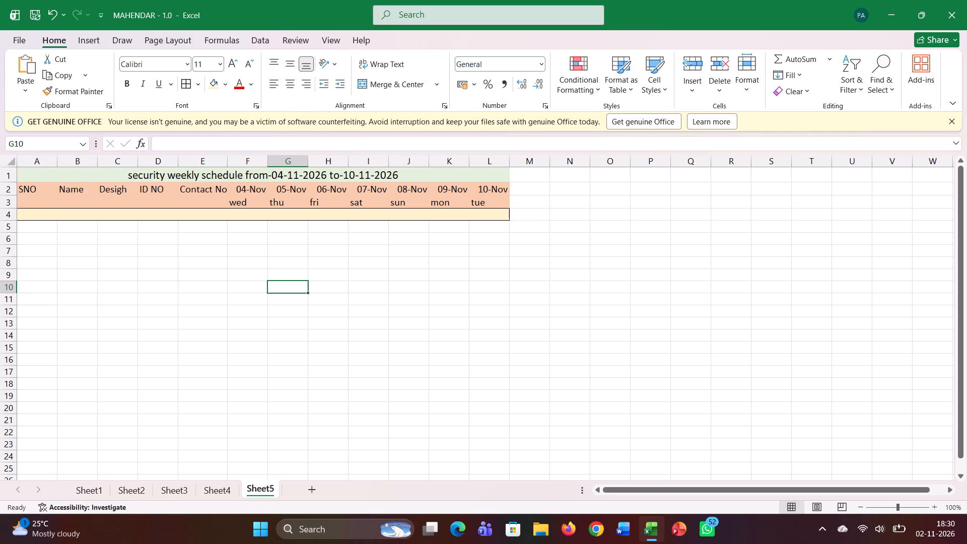
Enter serial number 1 in A5 and the name MAHENDAR in B5, and widen column B to fit the name.
click(34, 229)
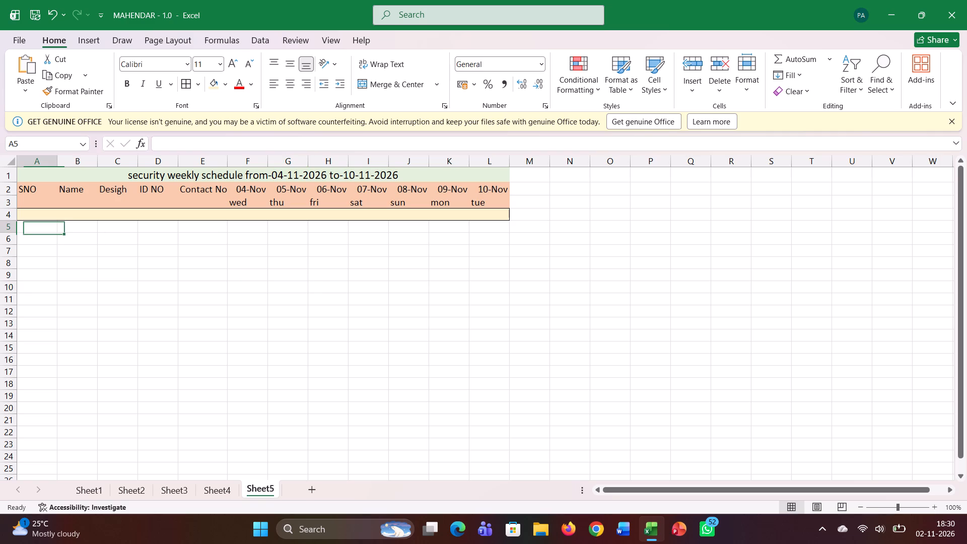
key(1)
key(Right)
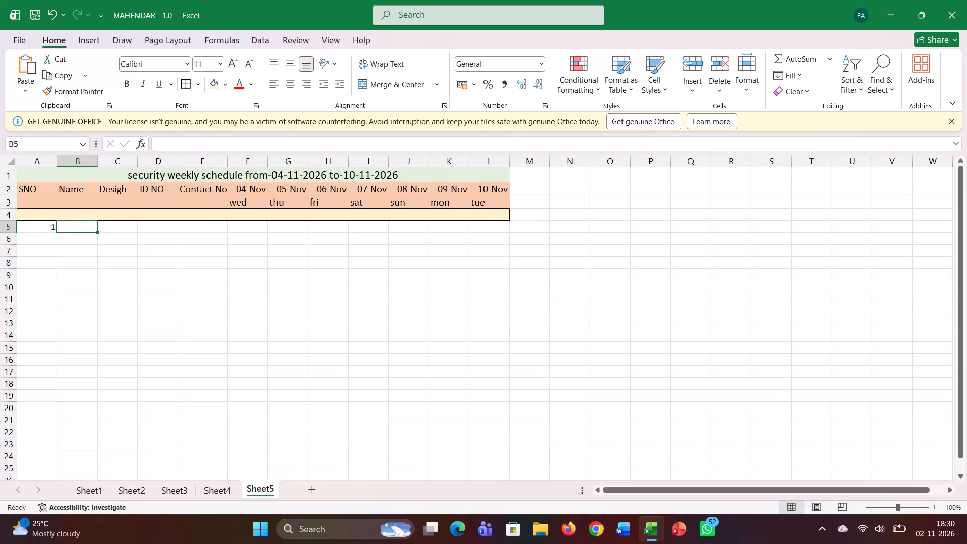
text(MAHE)
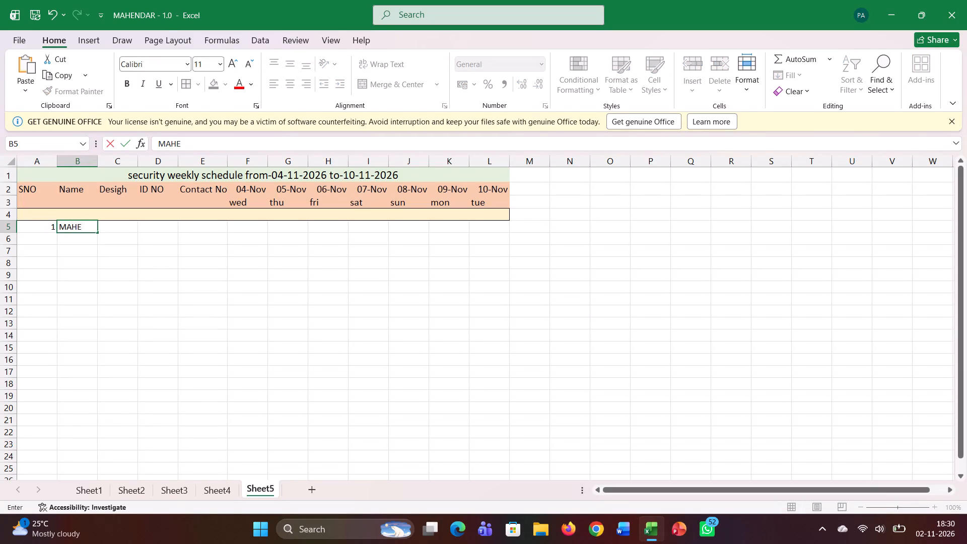
text(NDA)
key(r)
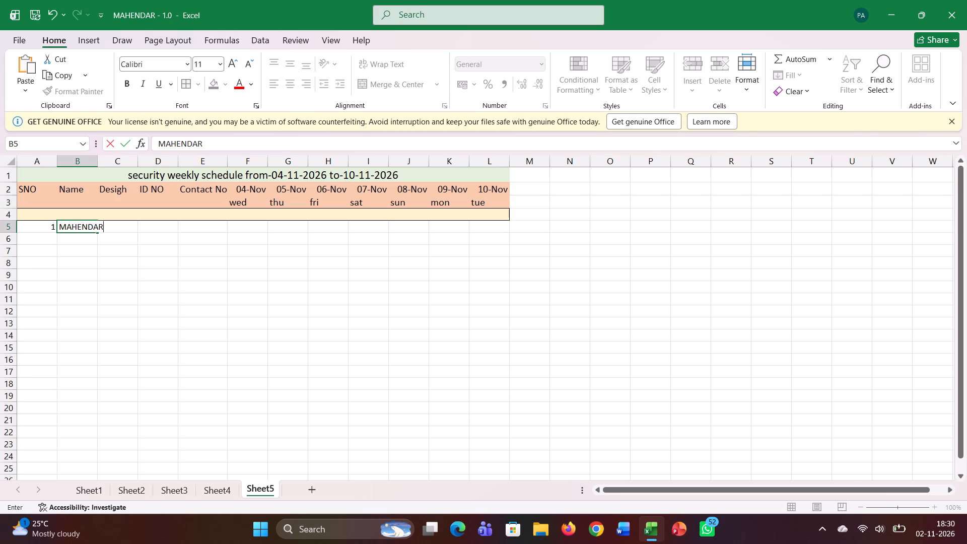
click(162, 233)
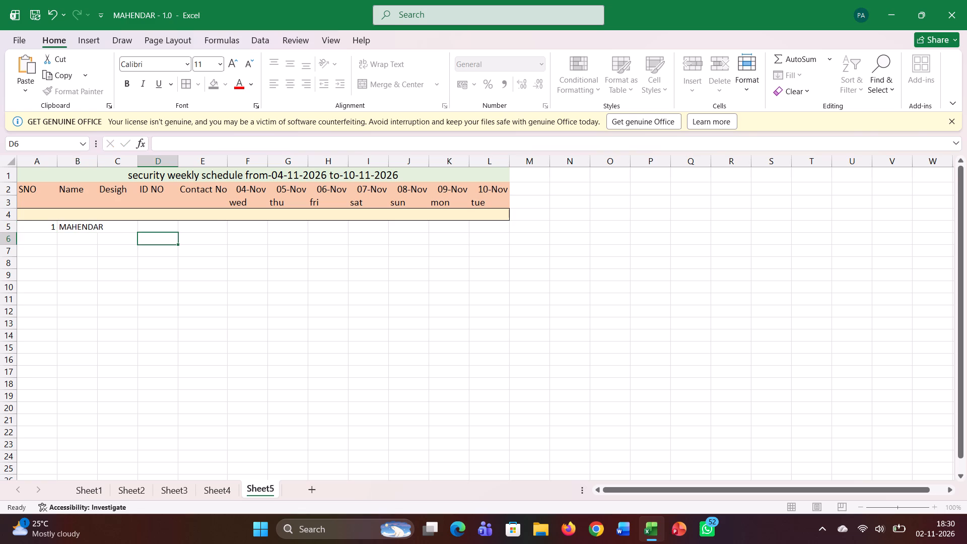
drag(98, 162, 109, 167)
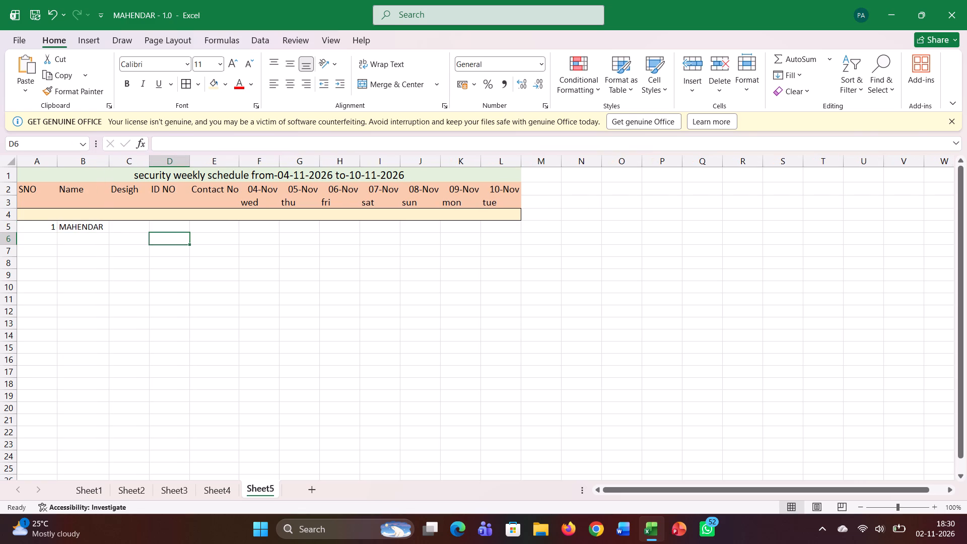
Enter I/C as the designation in cell C5.
click(123, 225)
key(i)
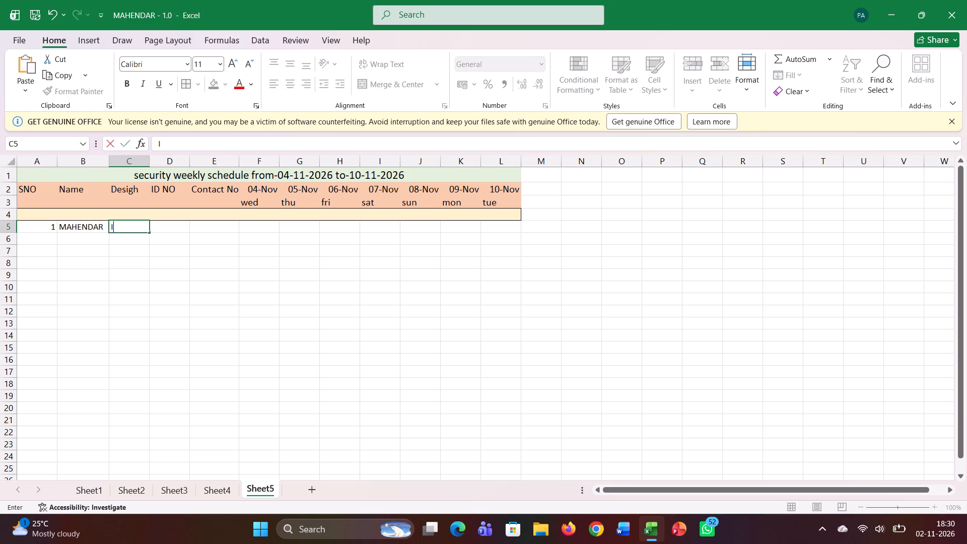
key(slash)
key(c)
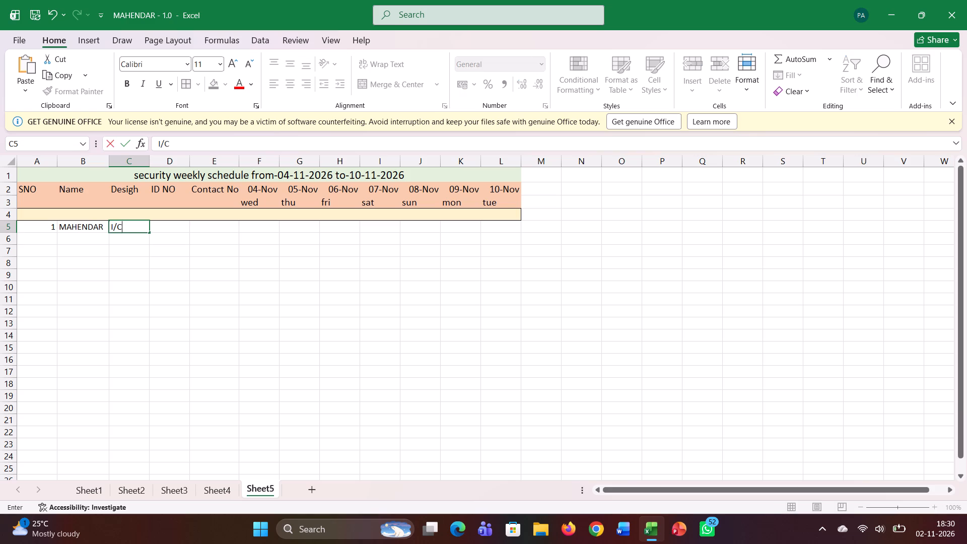
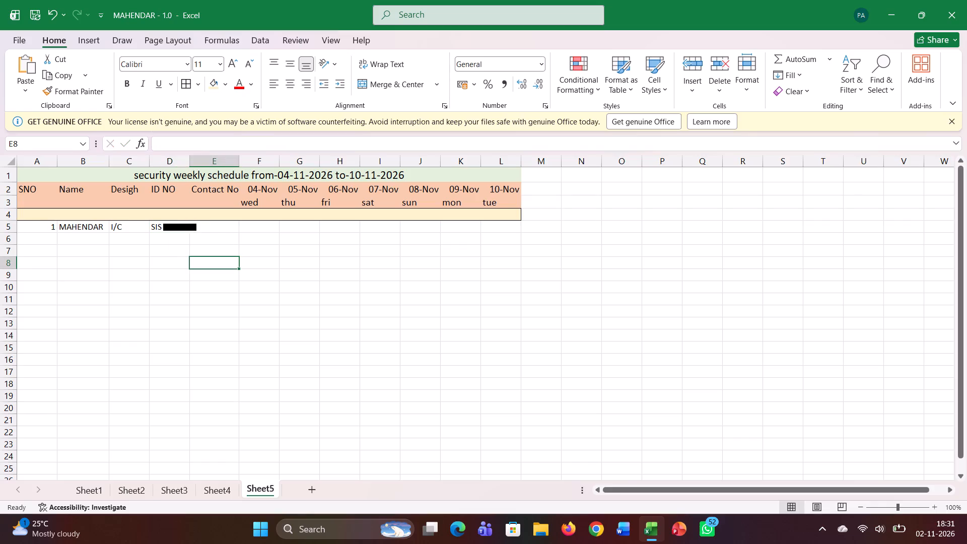
Widen column D so the full staff ID number in row 5 fits inside its cell.
drag(189, 157, 191, 158)
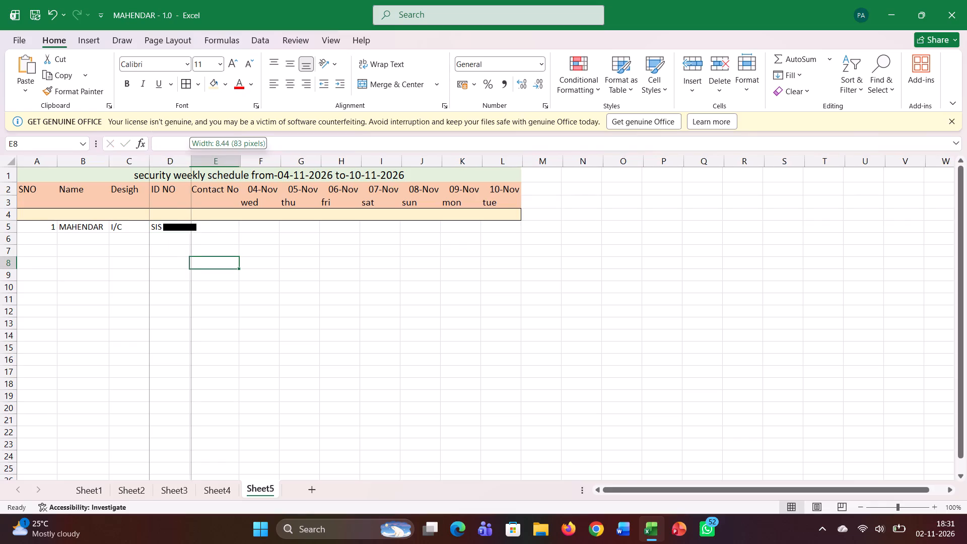
drag(191, 158, 198, 163)
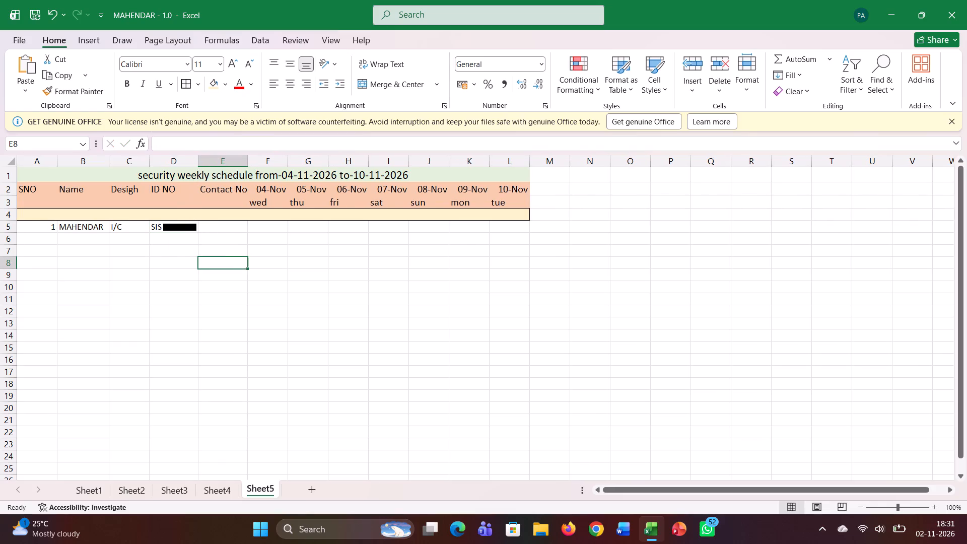
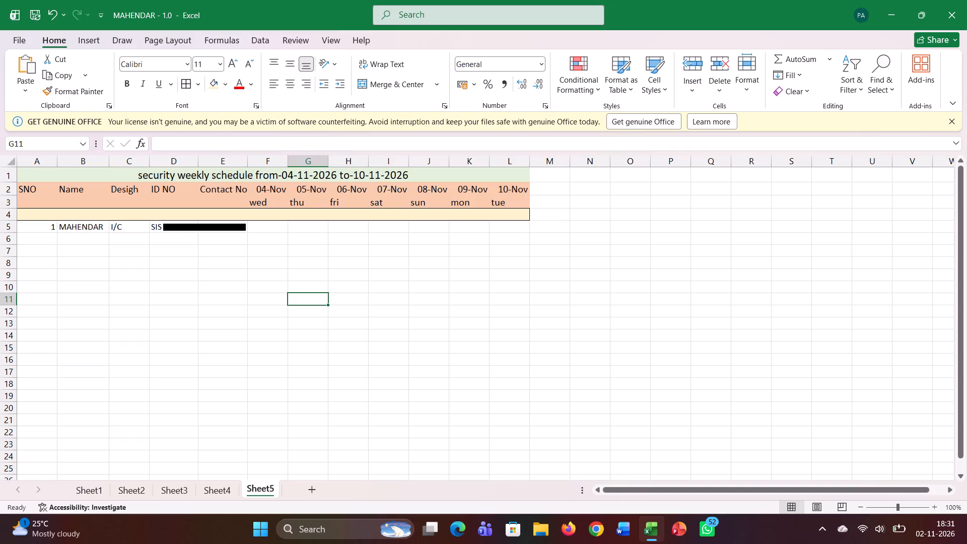
Widen column E, which holds the Contact No header, slightly.
drag(248, 159, 253, 162)
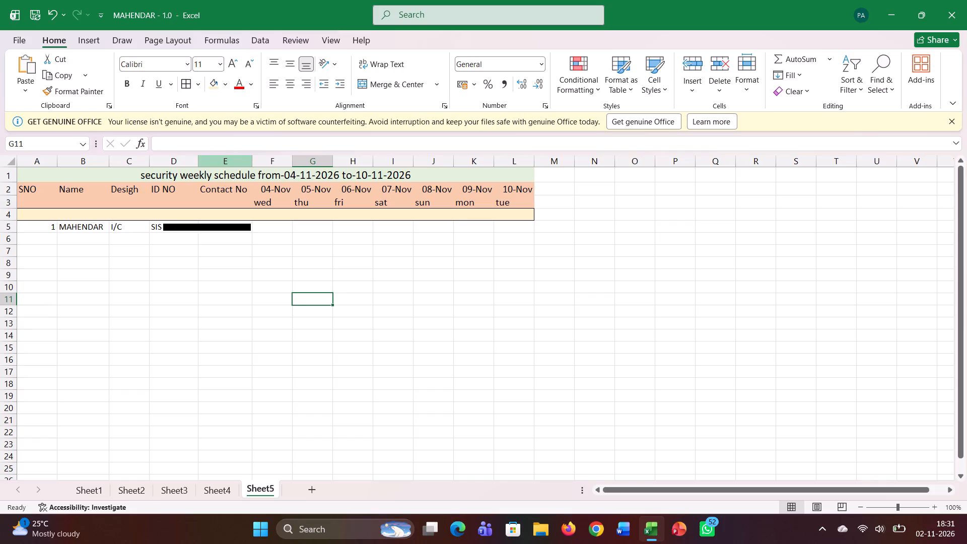
Apply All Borders to the header cells A2:L3.
click(48, 185)
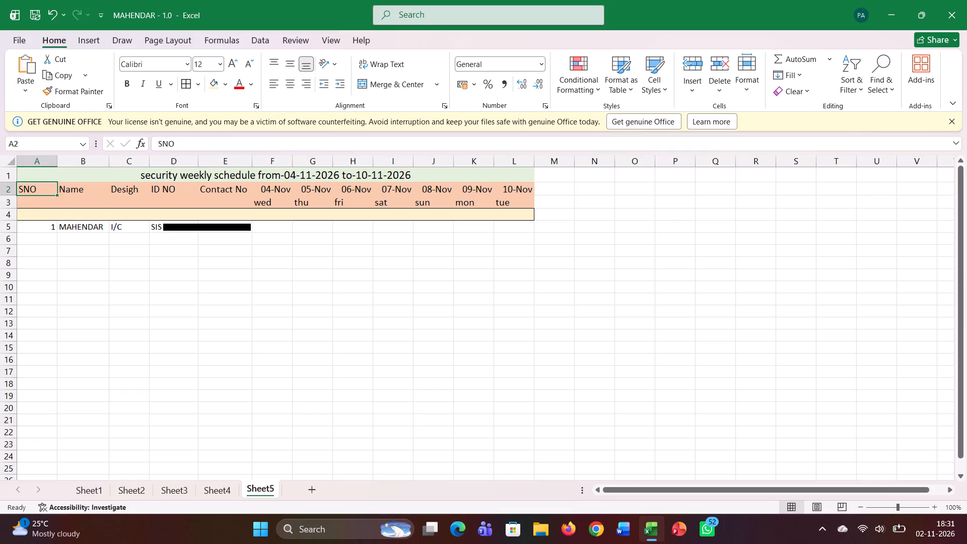
drag(61, 192, 51, 189)
drag(51, 189, 102, 209)
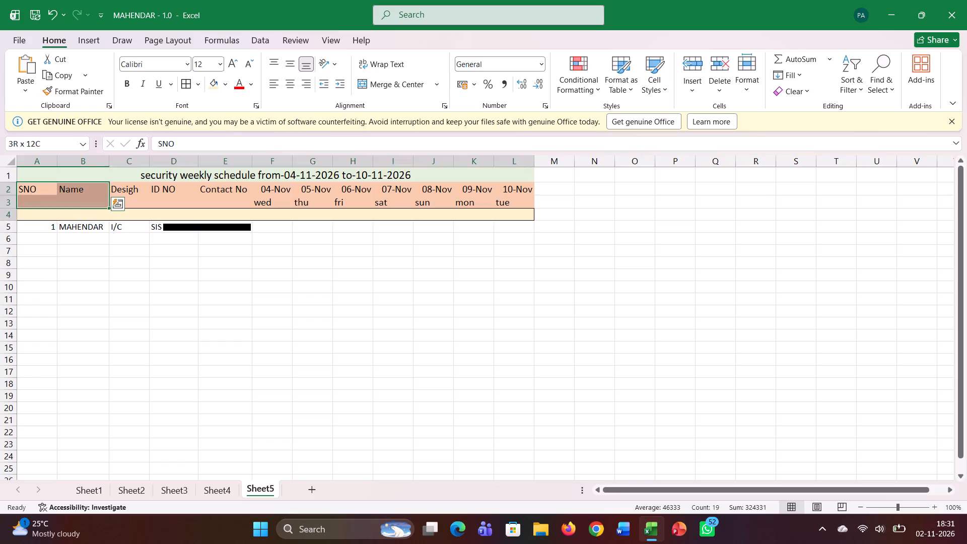
drag(102, 209, 427, 203)
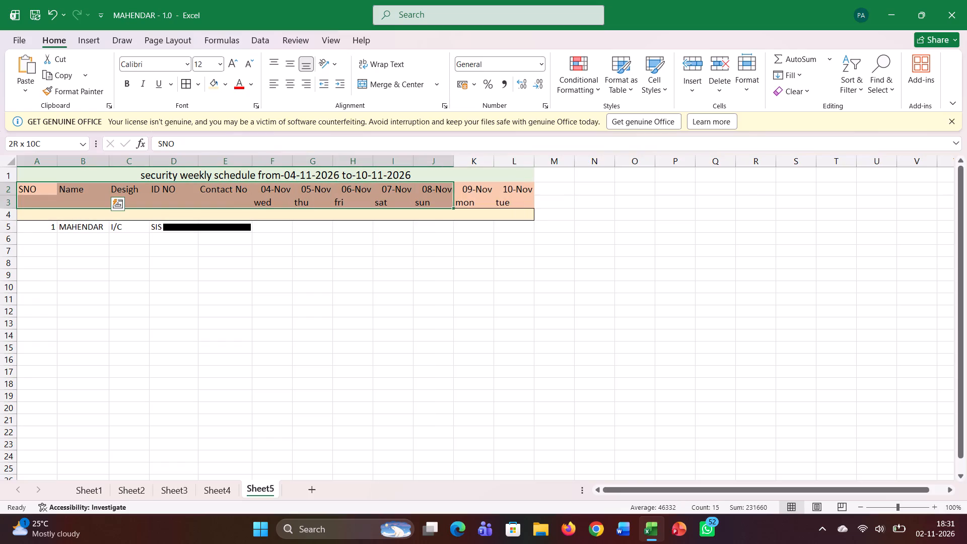
drag(427, 203, 528, 205)
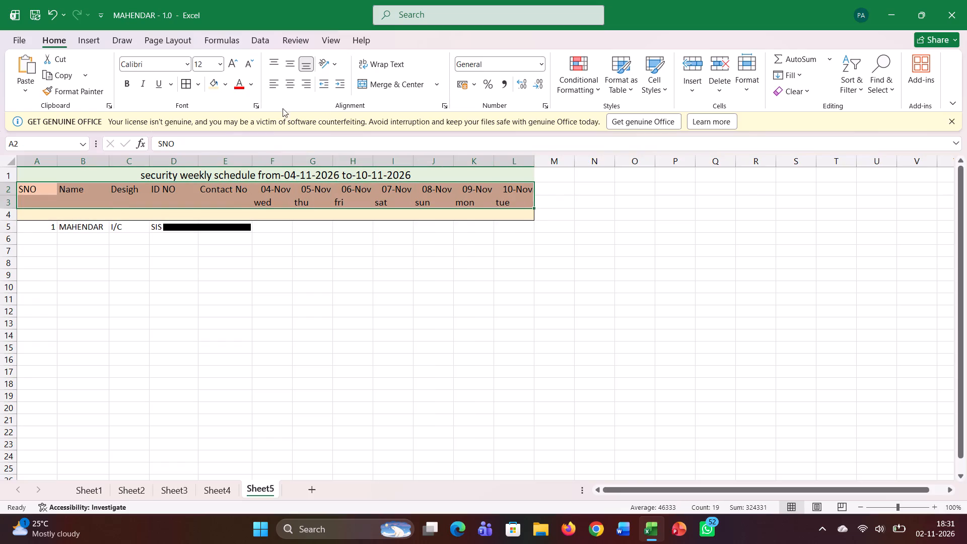
click(201, 81)
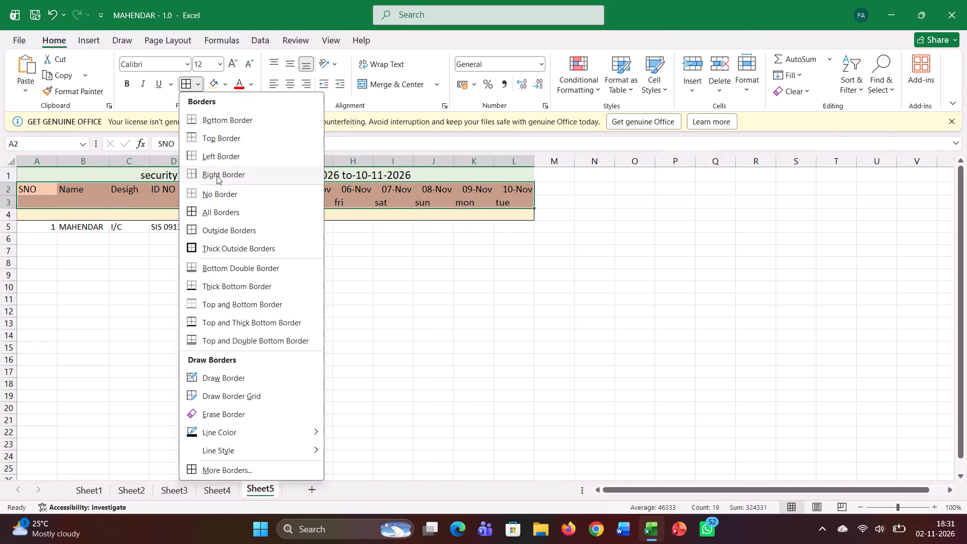
click(217, 215)
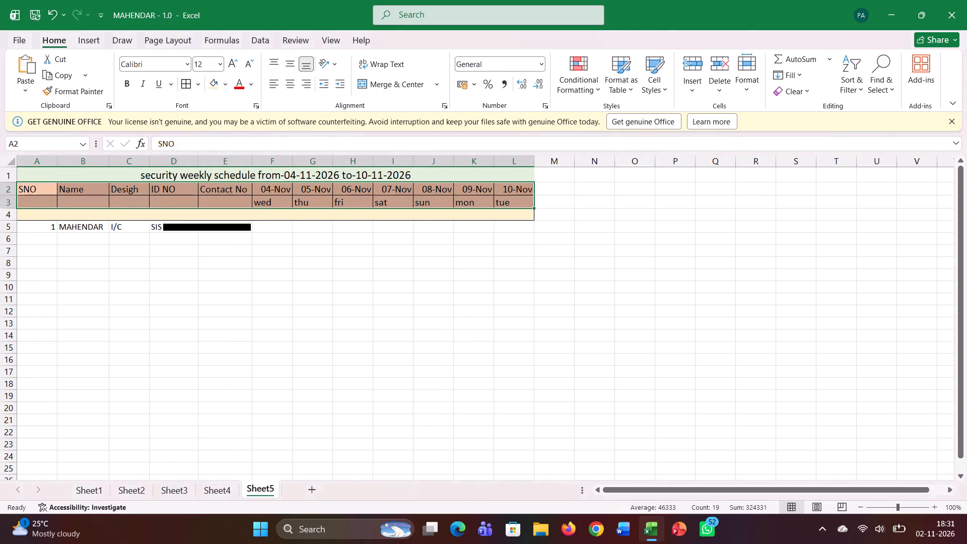
click(247, 287)
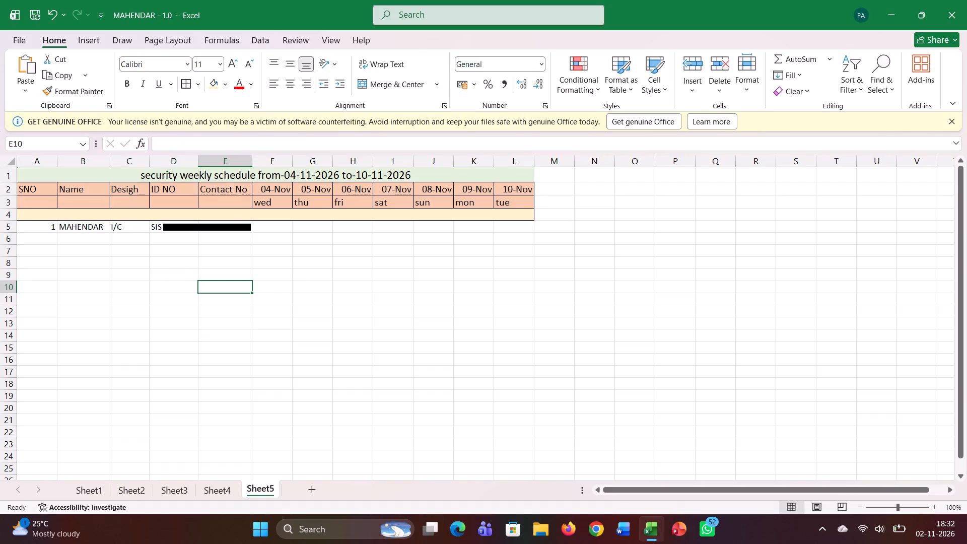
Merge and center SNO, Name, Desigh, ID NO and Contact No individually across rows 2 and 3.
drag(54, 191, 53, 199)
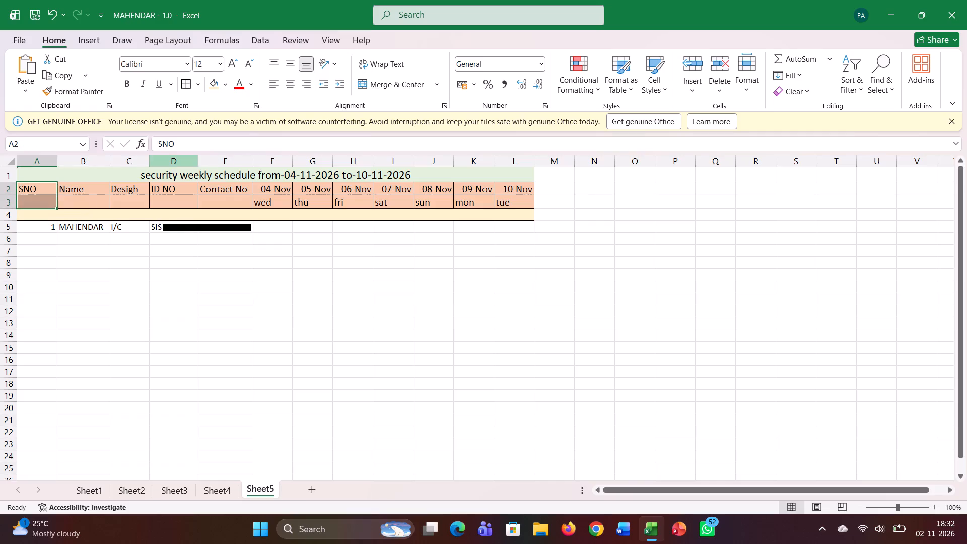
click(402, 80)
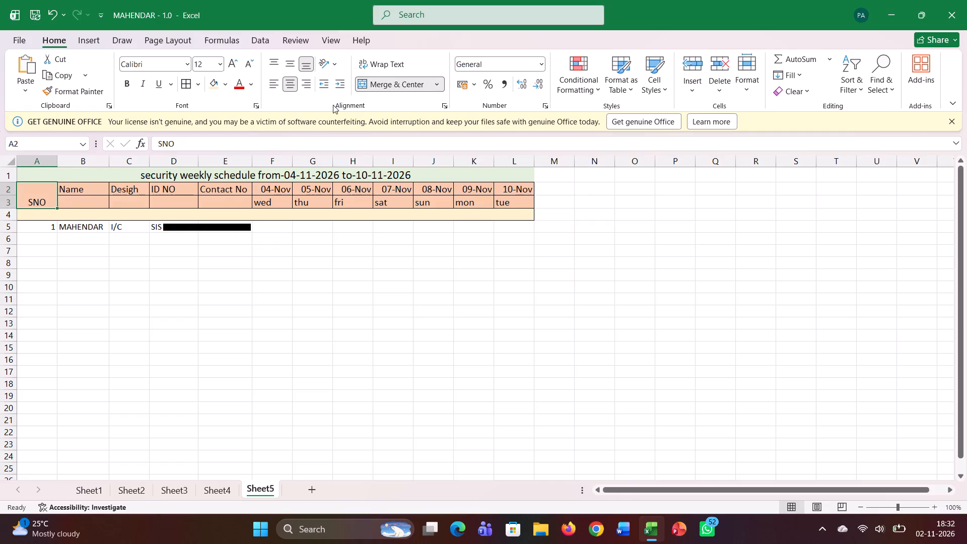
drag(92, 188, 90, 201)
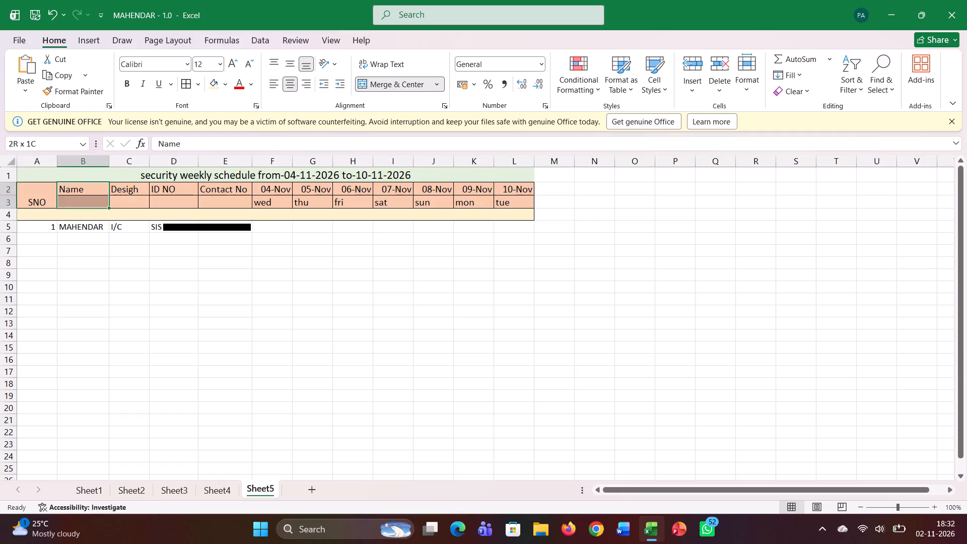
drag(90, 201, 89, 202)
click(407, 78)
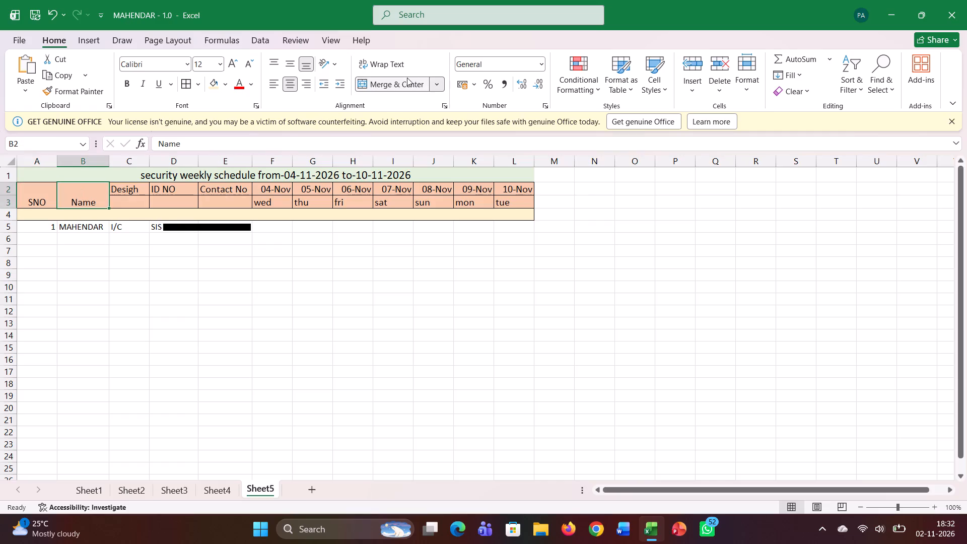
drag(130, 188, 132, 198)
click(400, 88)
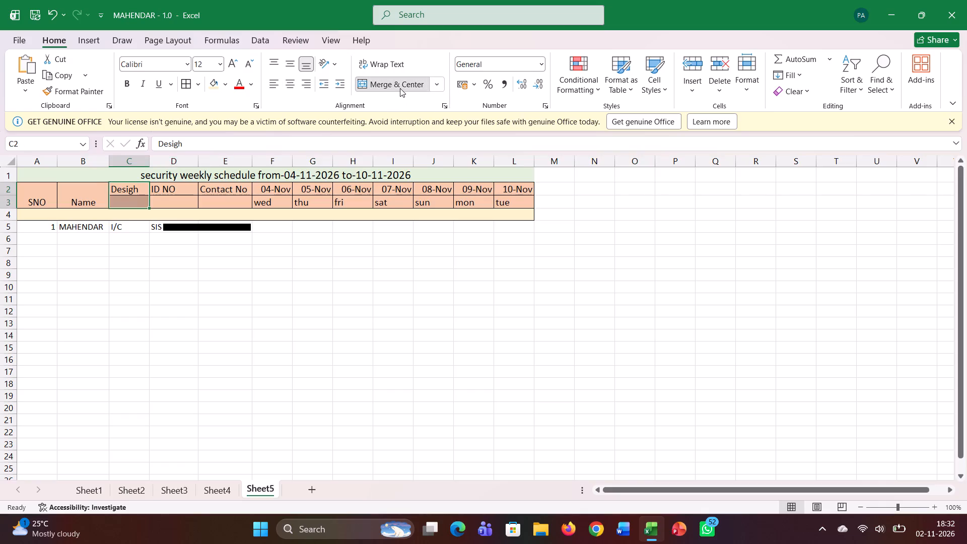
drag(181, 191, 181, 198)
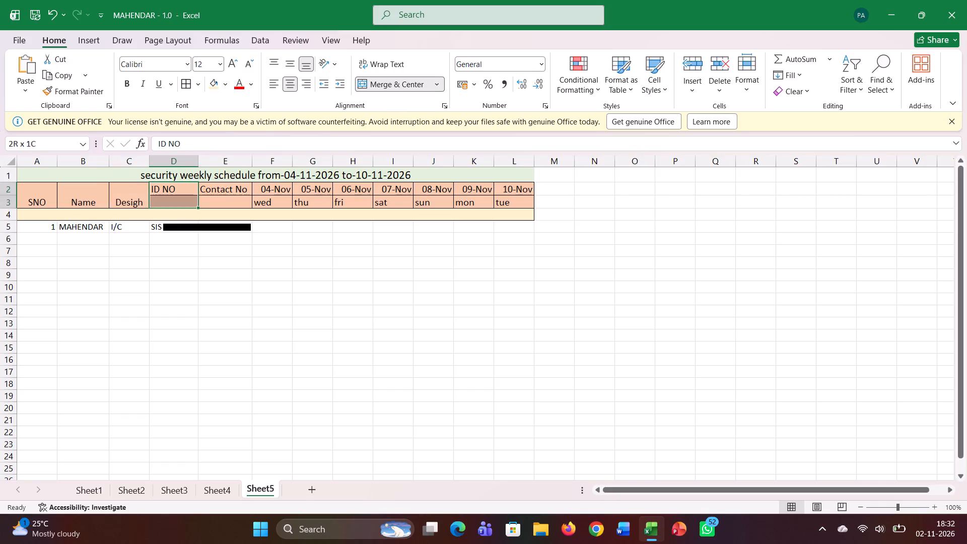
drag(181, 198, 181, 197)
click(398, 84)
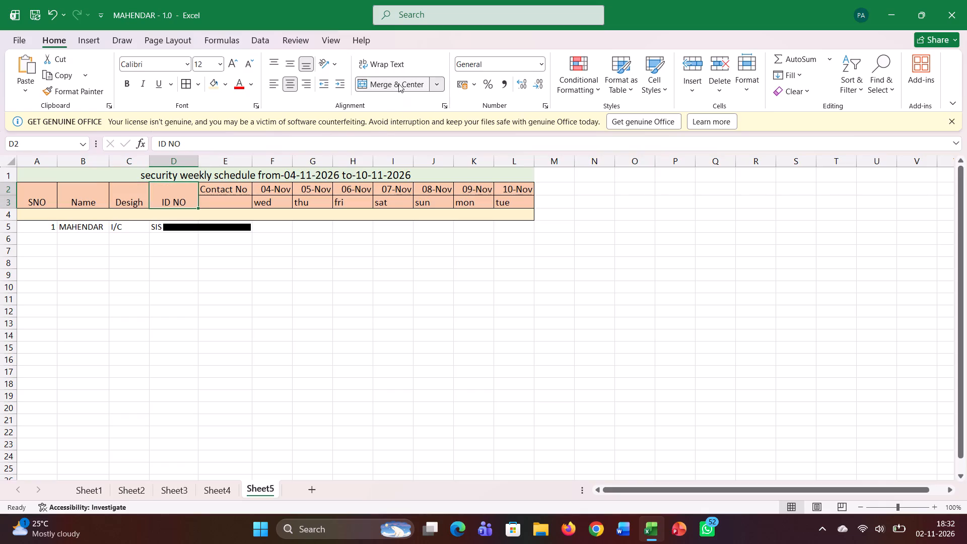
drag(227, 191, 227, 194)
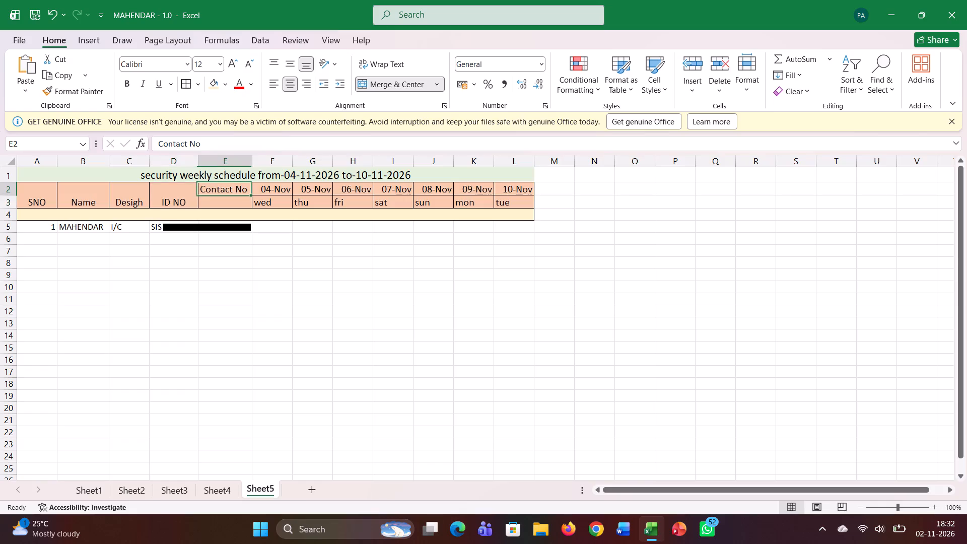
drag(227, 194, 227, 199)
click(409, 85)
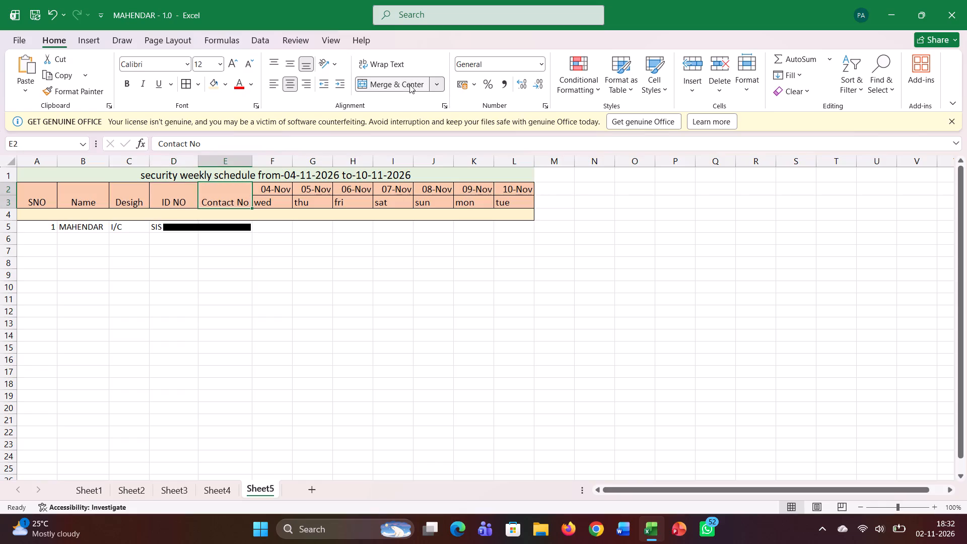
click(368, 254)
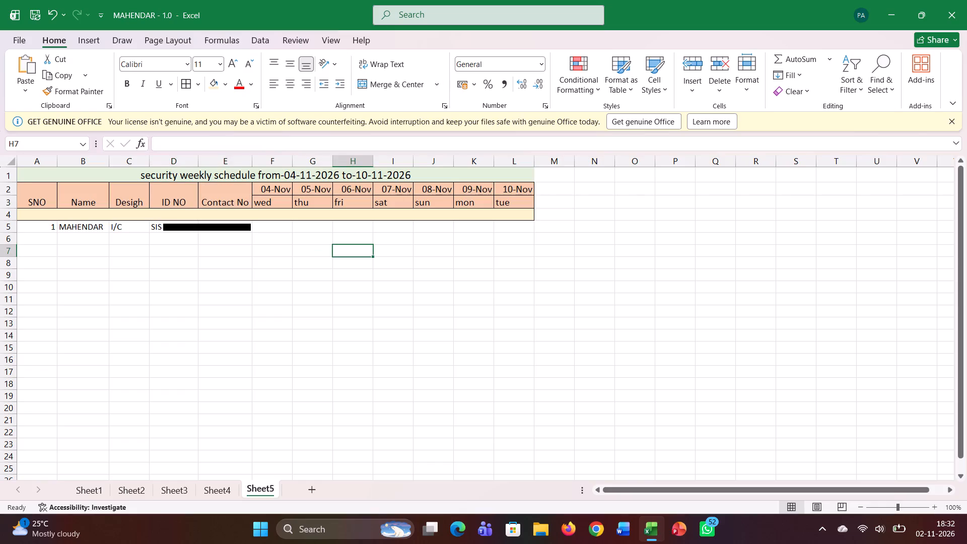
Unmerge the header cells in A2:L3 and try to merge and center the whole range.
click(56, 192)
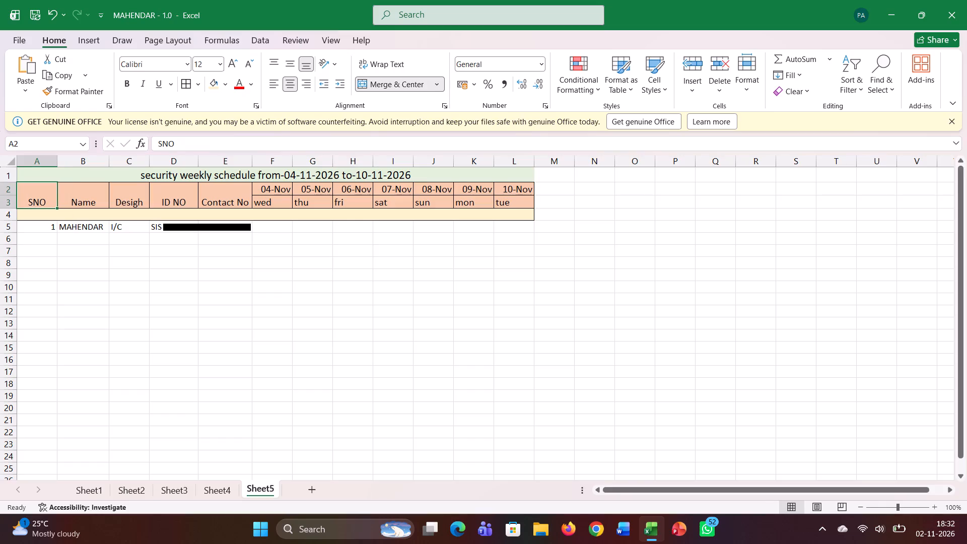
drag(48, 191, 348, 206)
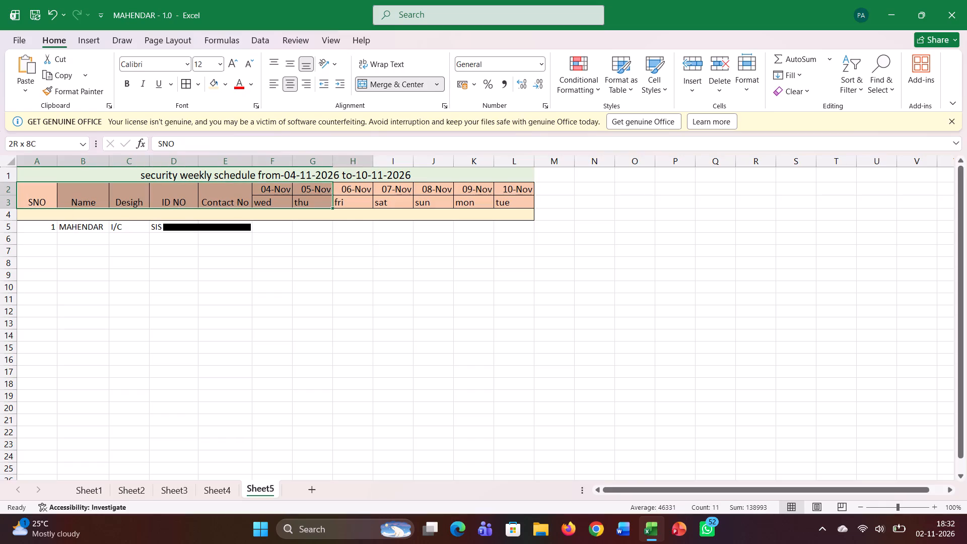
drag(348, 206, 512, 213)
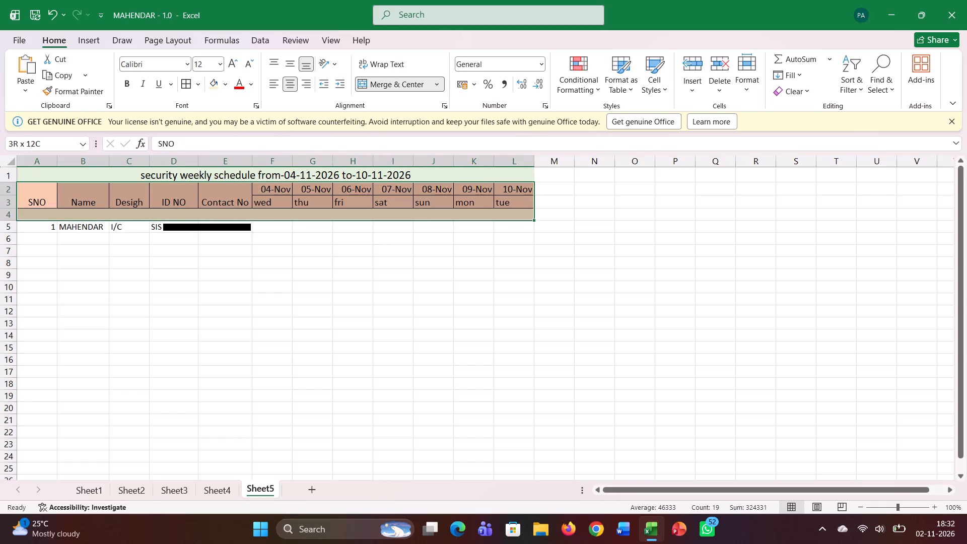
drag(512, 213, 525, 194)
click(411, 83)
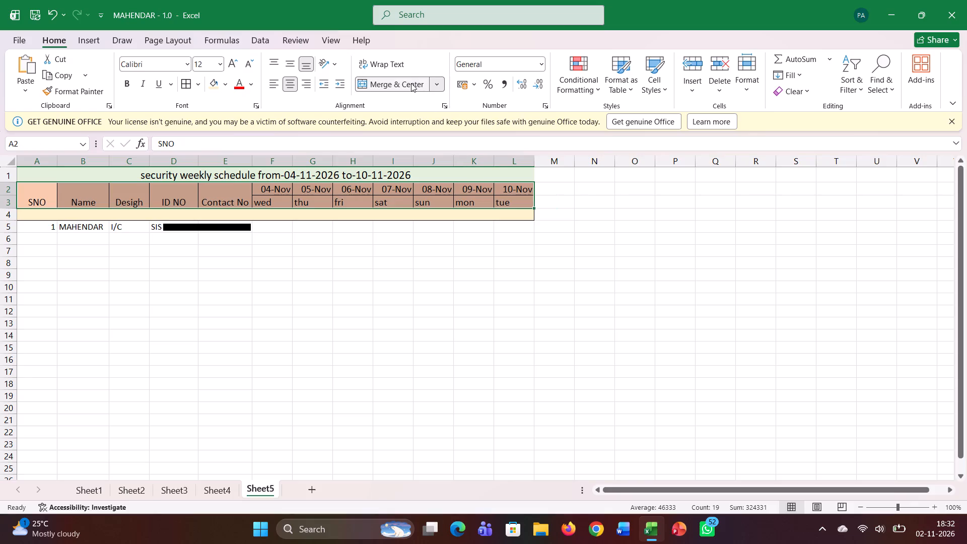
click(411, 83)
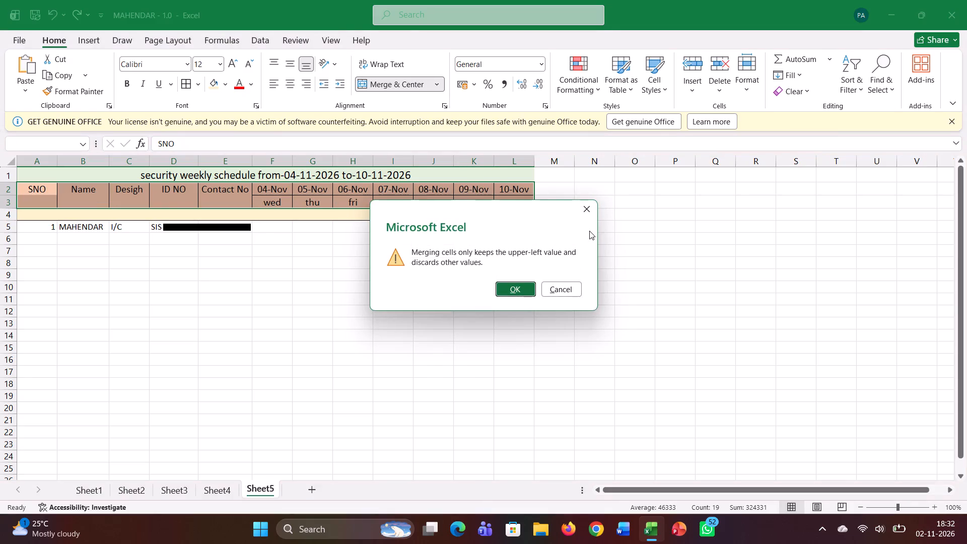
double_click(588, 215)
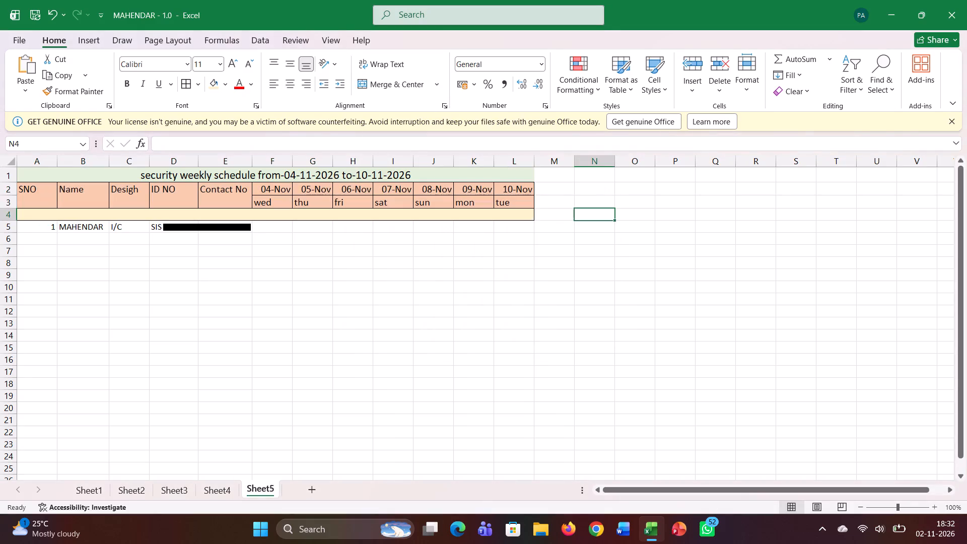
Center the header labels, dates and weekdays horizontally across A2:M3.
drag(56, 195, 75, 196)
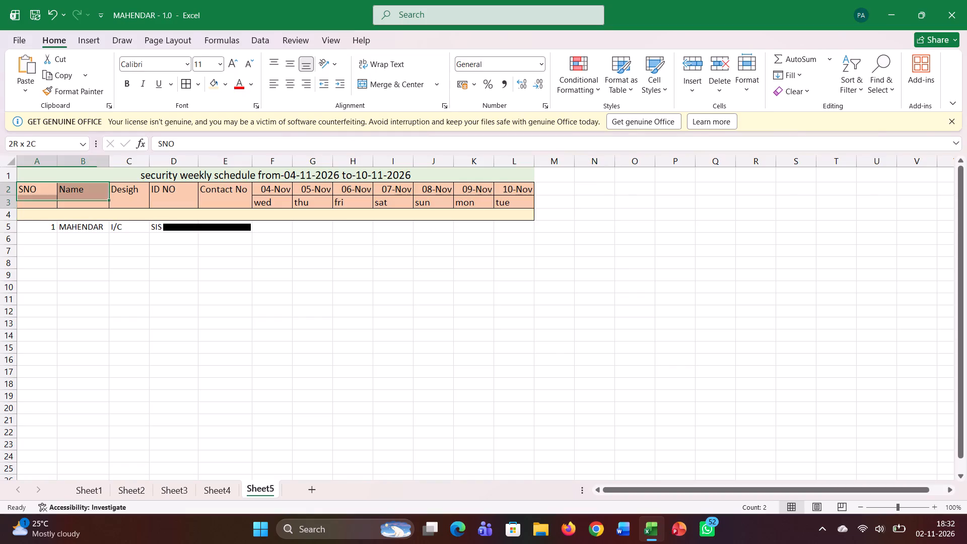
drag(75, 196, 384, 210)
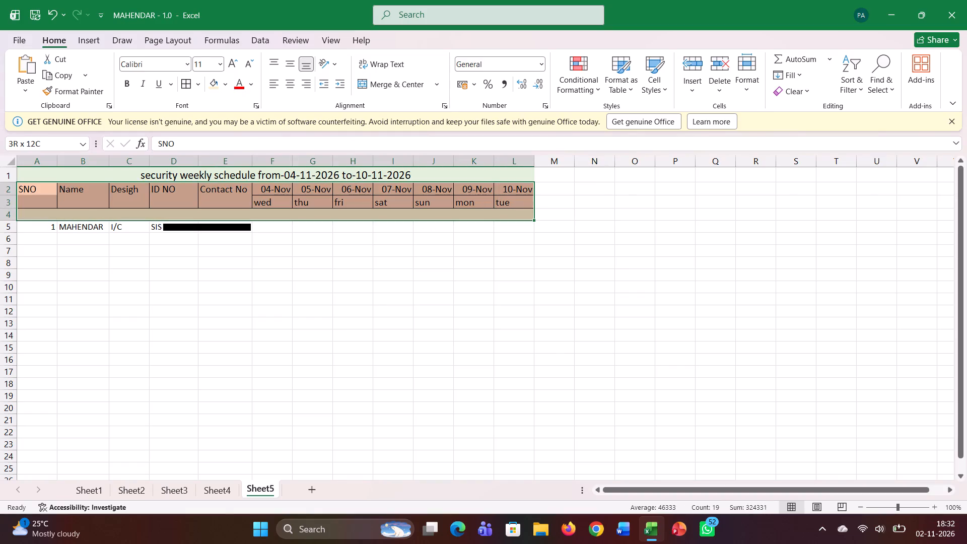
drag(384, 210, 539, 207)
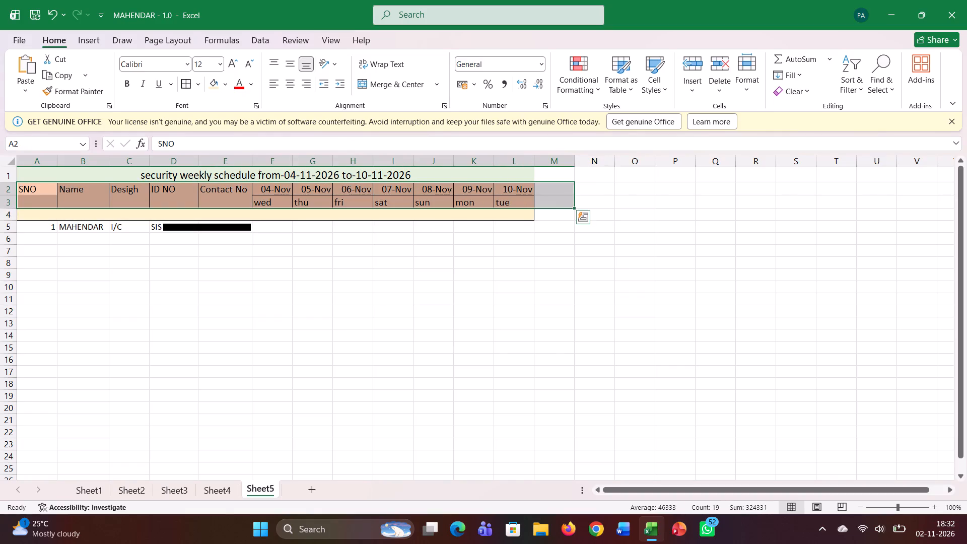
click(285, 81)
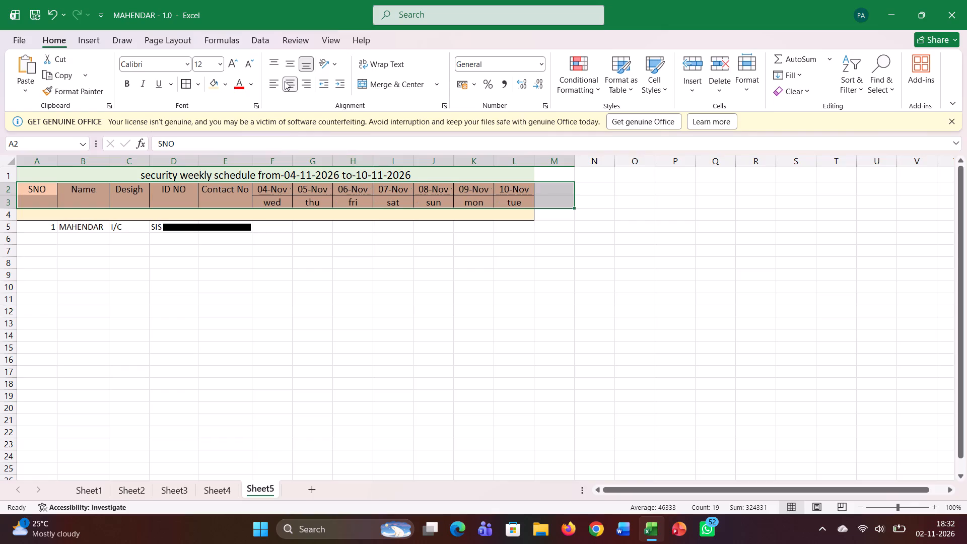
click(313, 318)
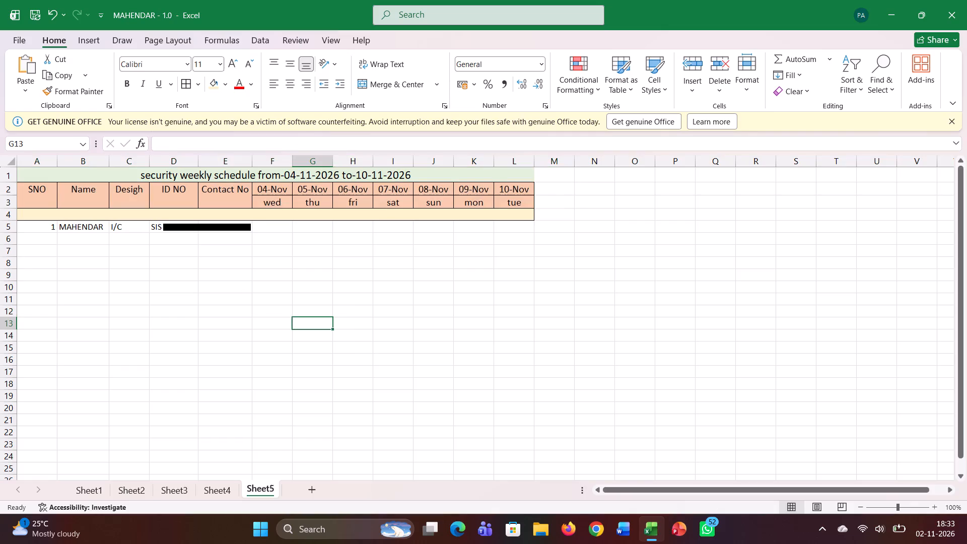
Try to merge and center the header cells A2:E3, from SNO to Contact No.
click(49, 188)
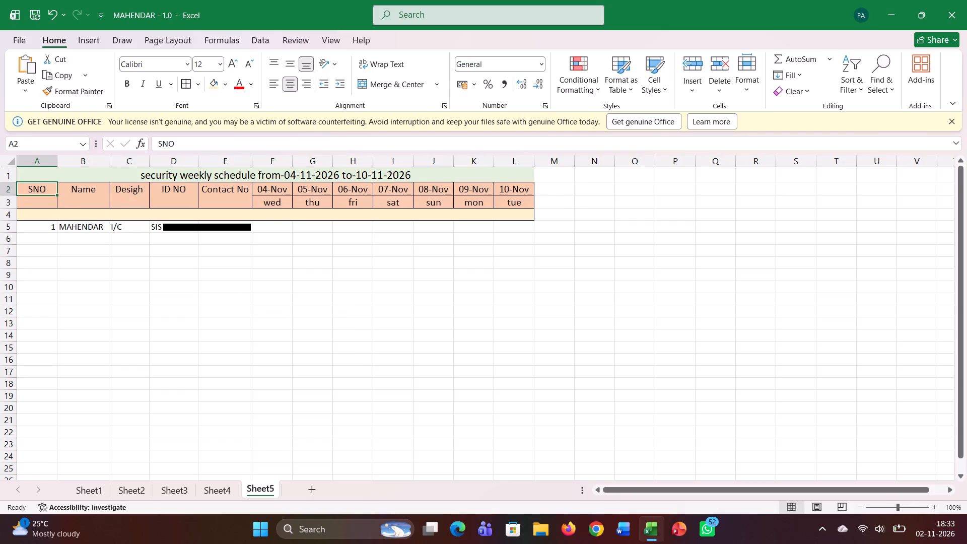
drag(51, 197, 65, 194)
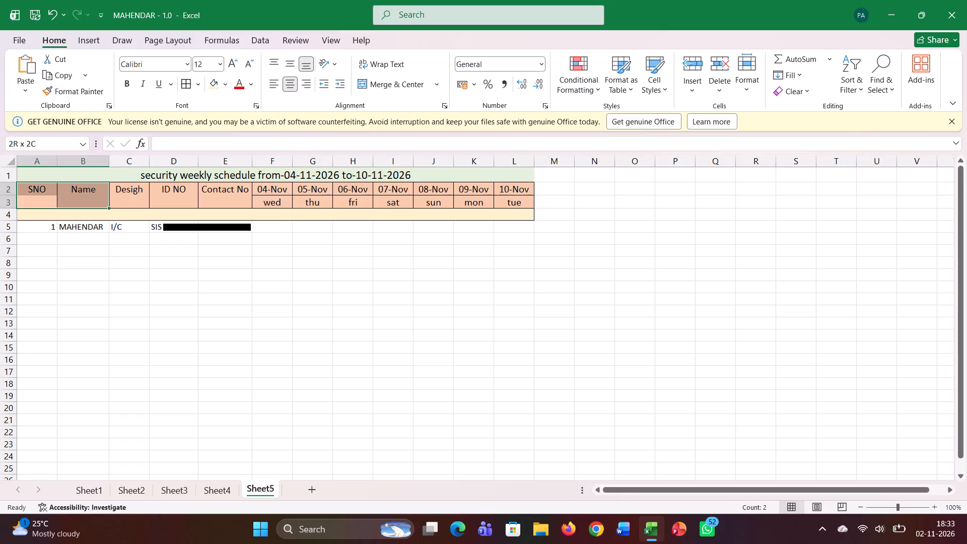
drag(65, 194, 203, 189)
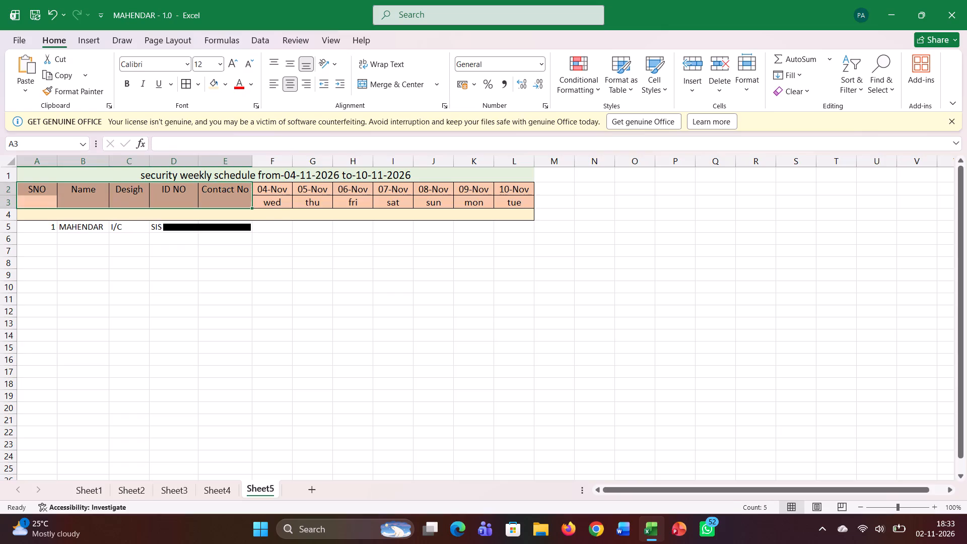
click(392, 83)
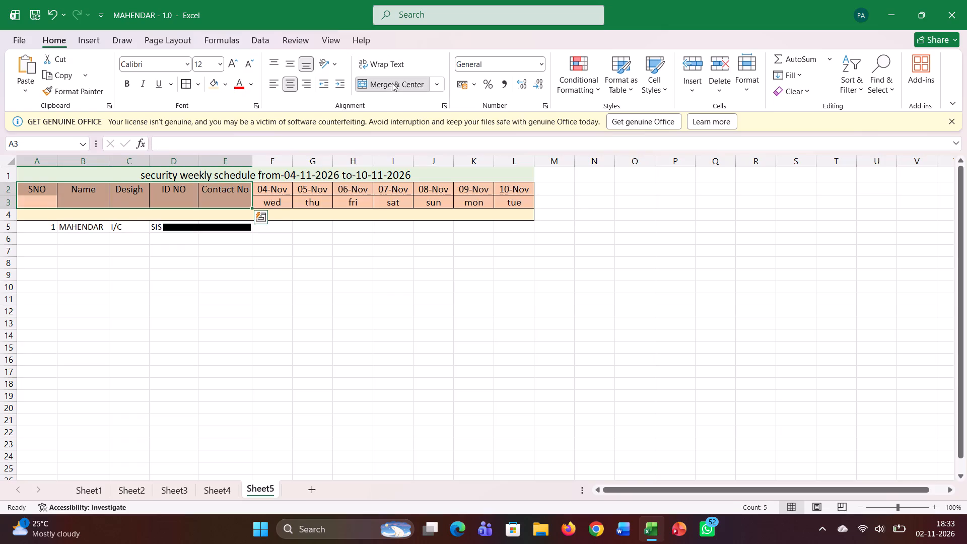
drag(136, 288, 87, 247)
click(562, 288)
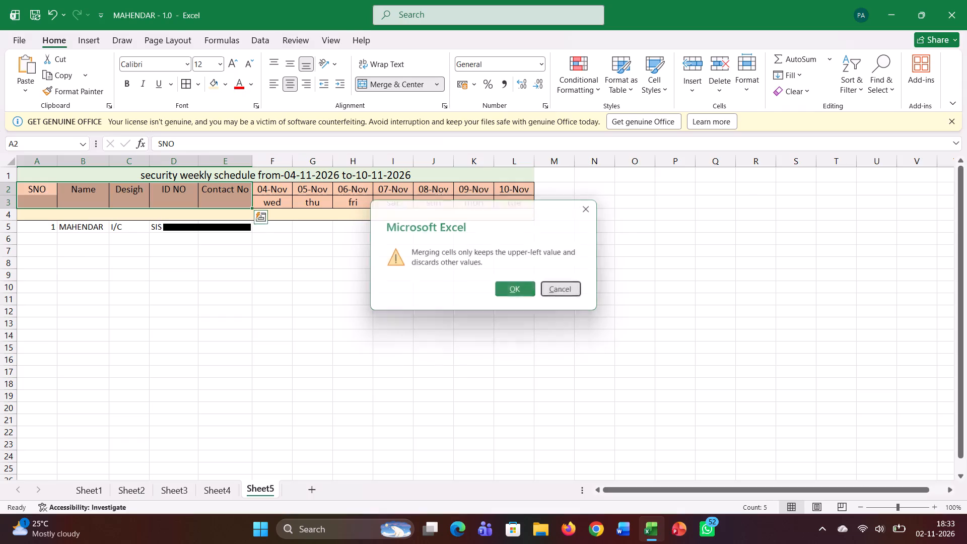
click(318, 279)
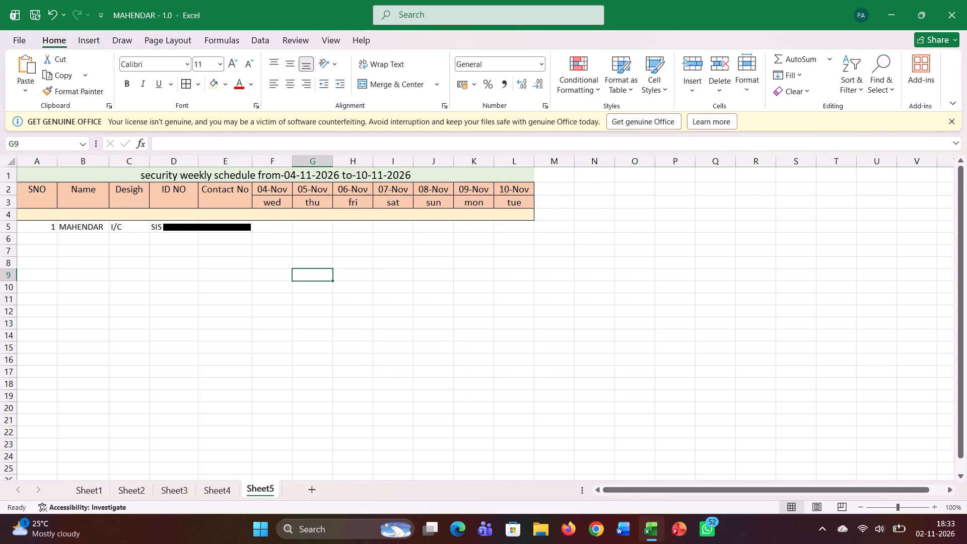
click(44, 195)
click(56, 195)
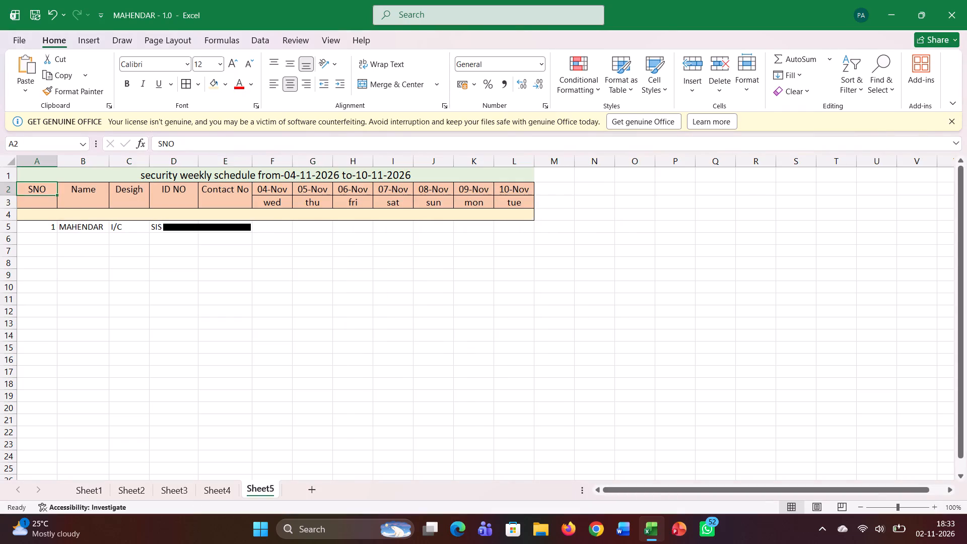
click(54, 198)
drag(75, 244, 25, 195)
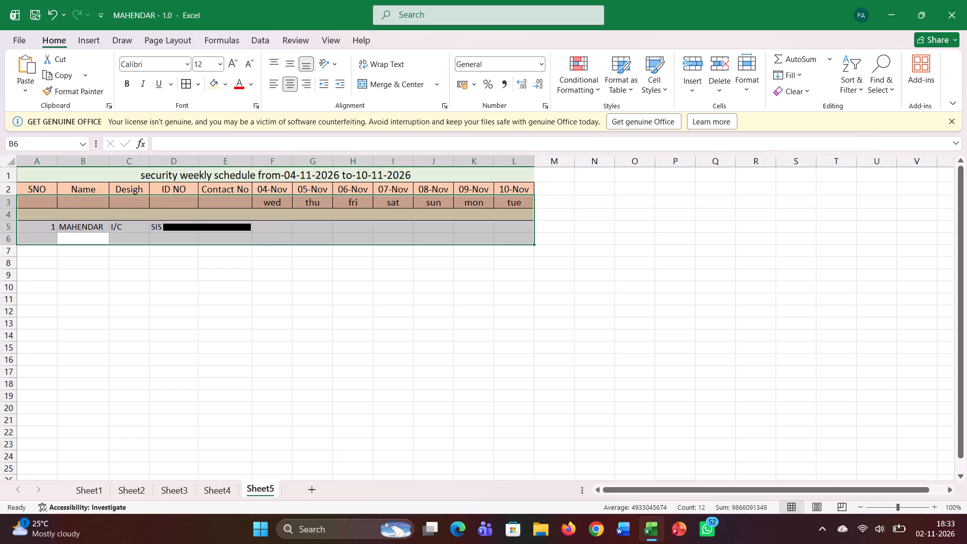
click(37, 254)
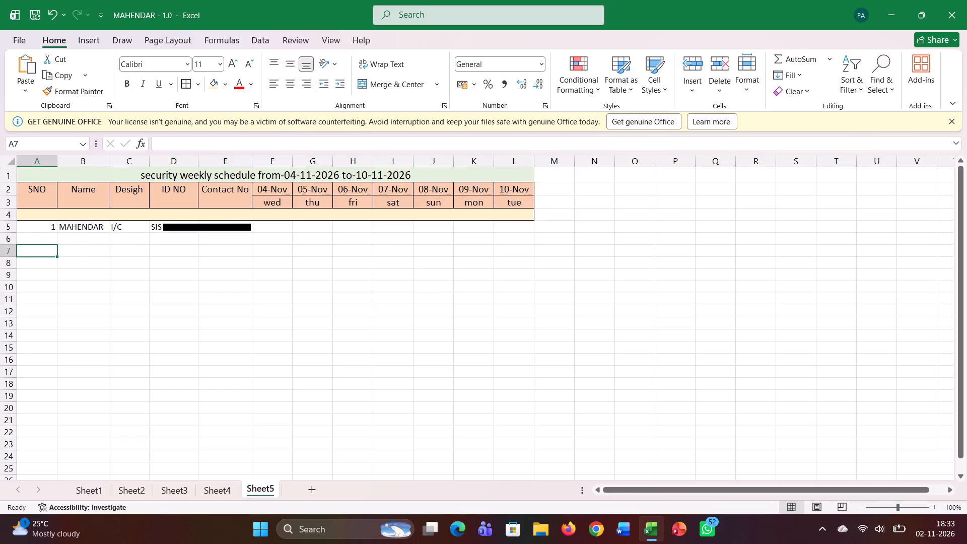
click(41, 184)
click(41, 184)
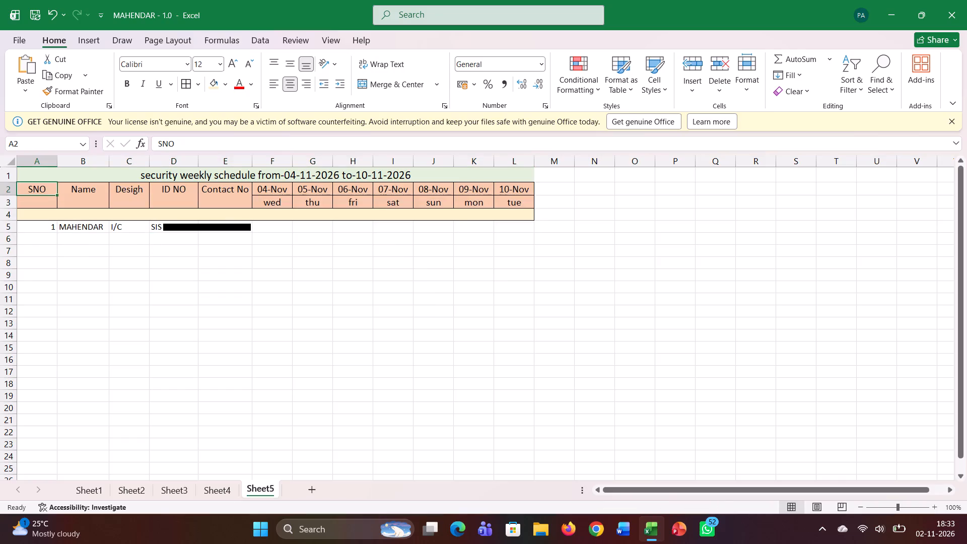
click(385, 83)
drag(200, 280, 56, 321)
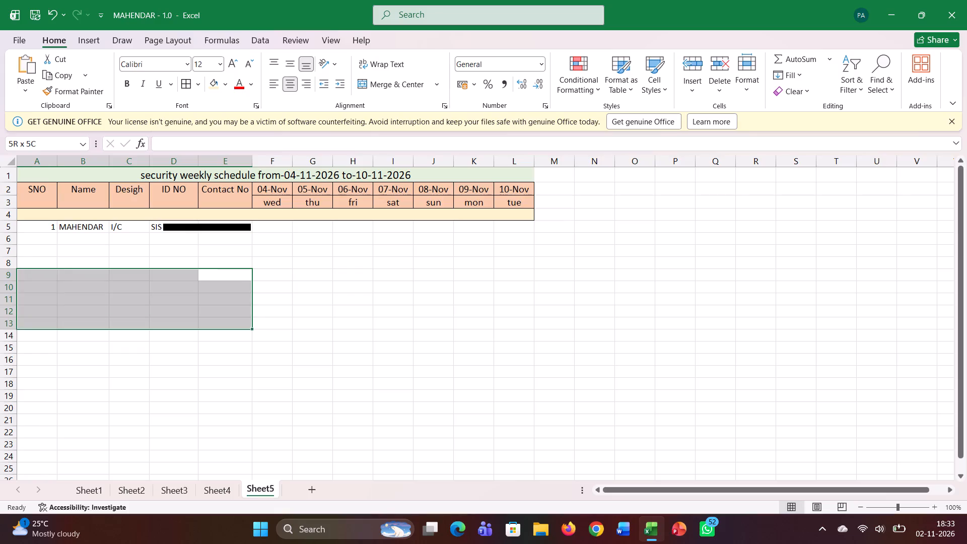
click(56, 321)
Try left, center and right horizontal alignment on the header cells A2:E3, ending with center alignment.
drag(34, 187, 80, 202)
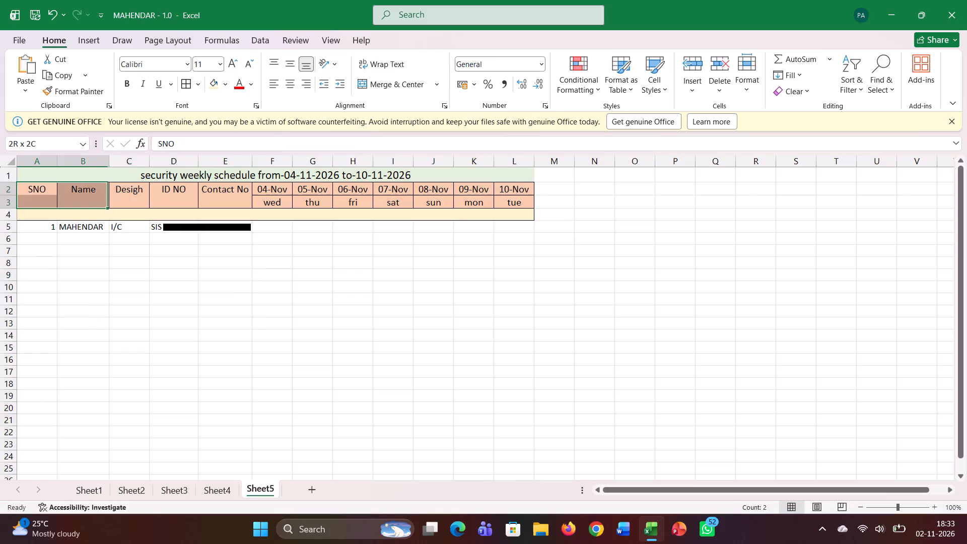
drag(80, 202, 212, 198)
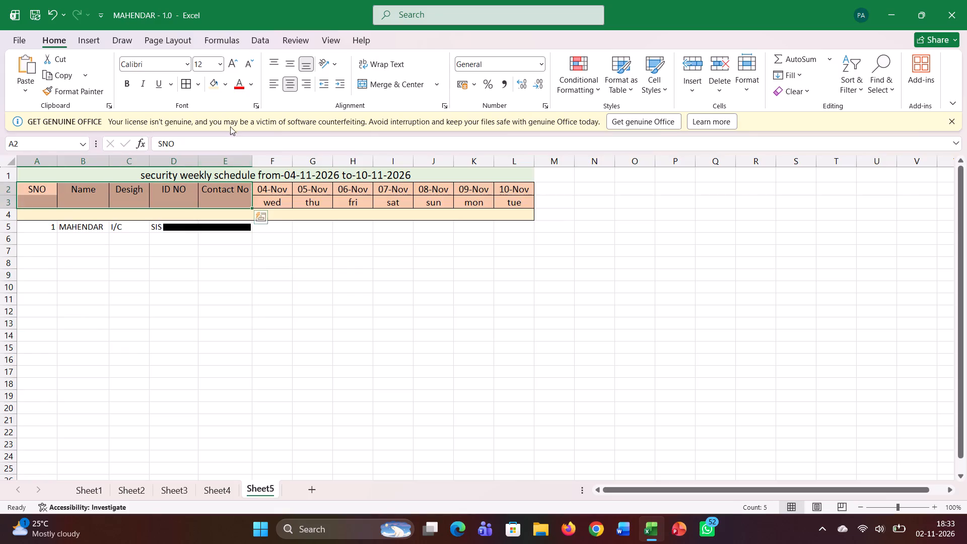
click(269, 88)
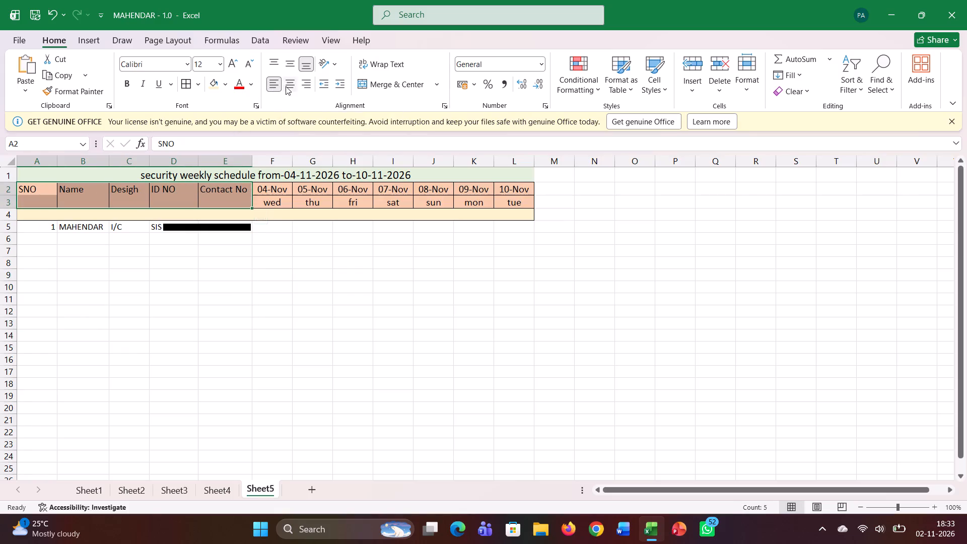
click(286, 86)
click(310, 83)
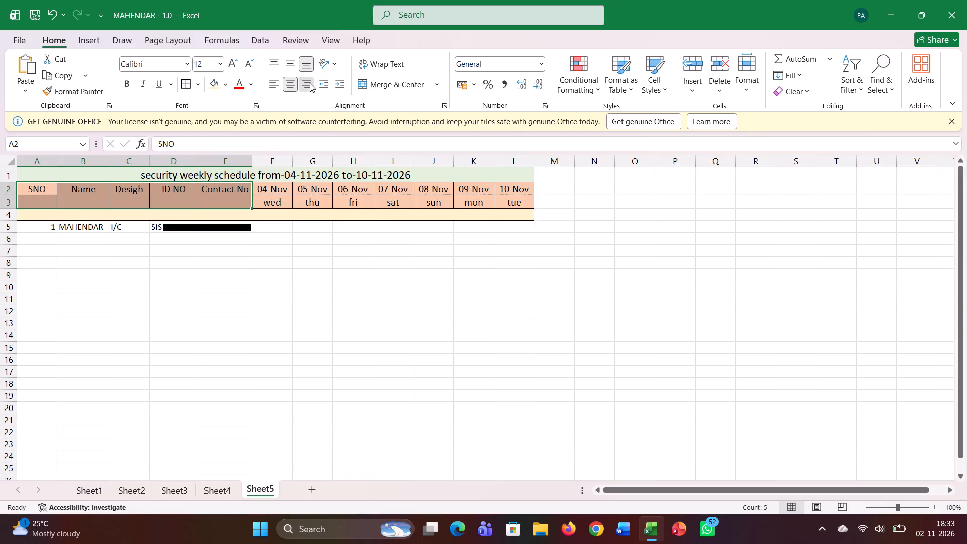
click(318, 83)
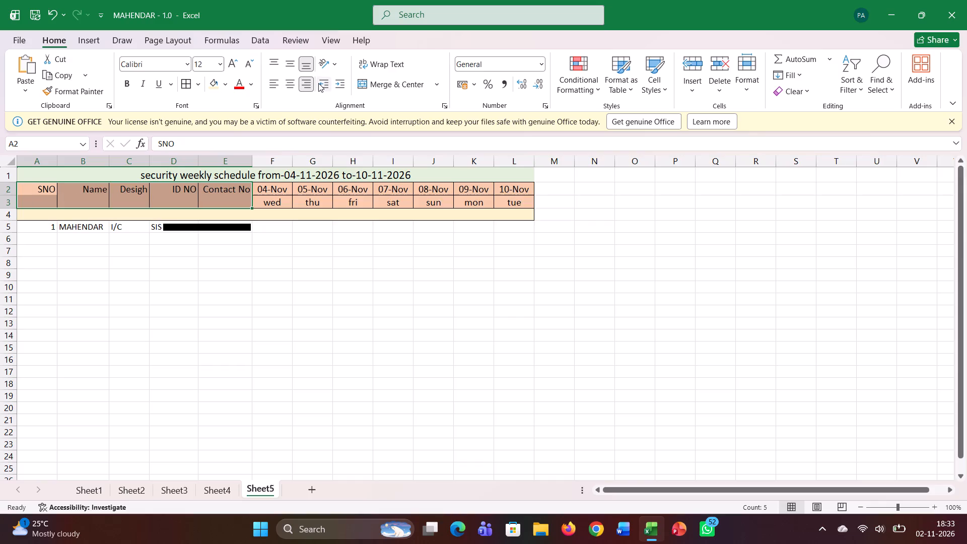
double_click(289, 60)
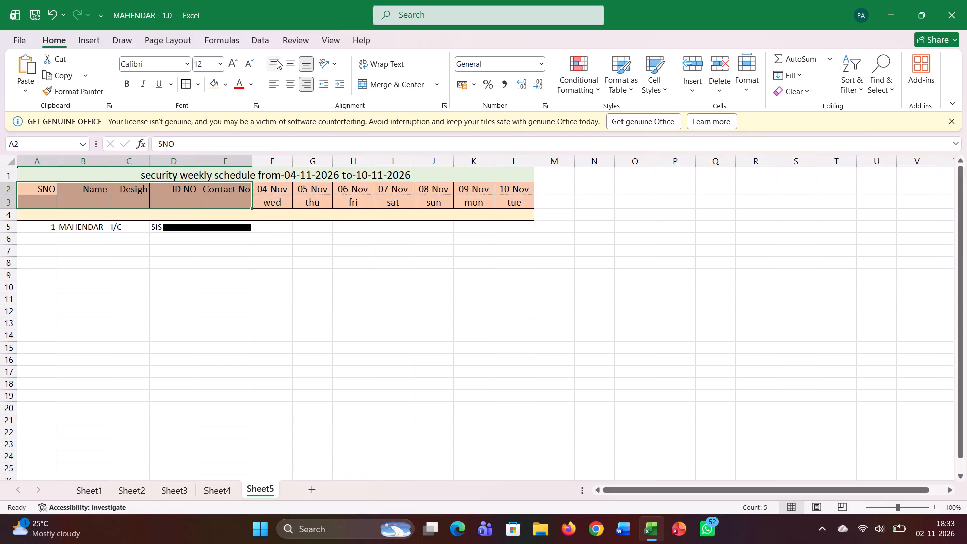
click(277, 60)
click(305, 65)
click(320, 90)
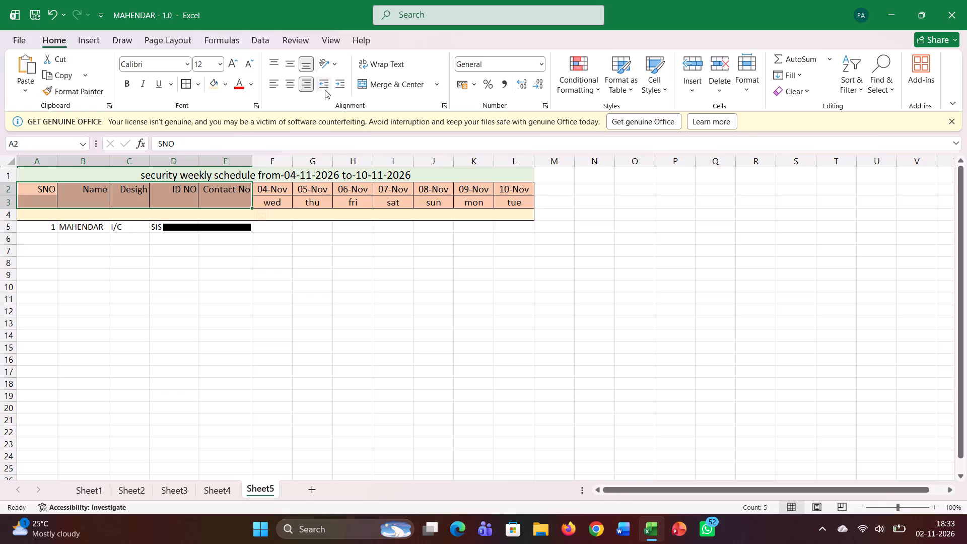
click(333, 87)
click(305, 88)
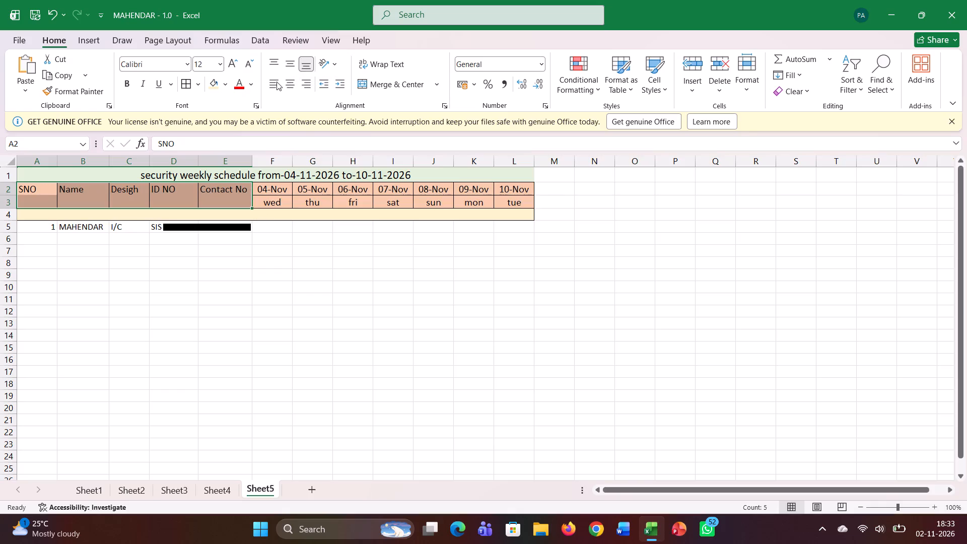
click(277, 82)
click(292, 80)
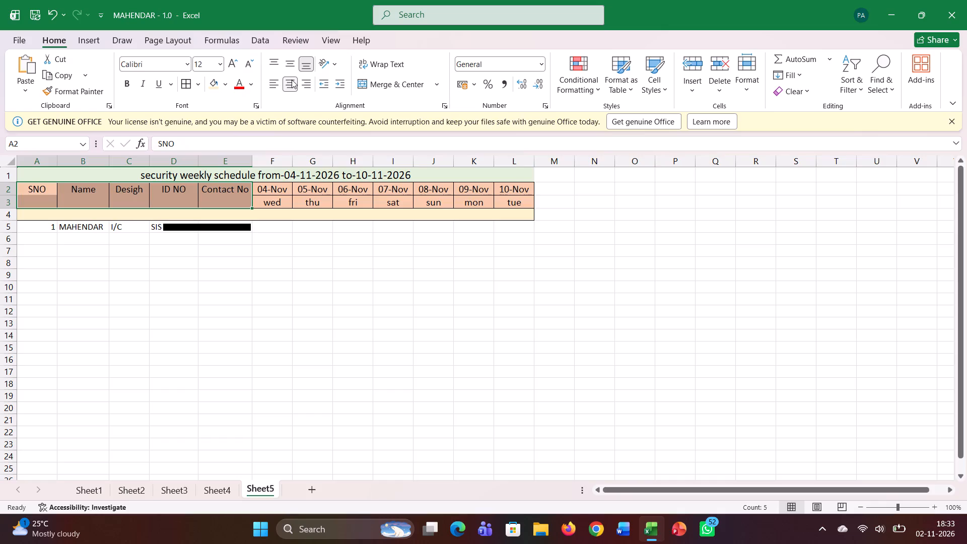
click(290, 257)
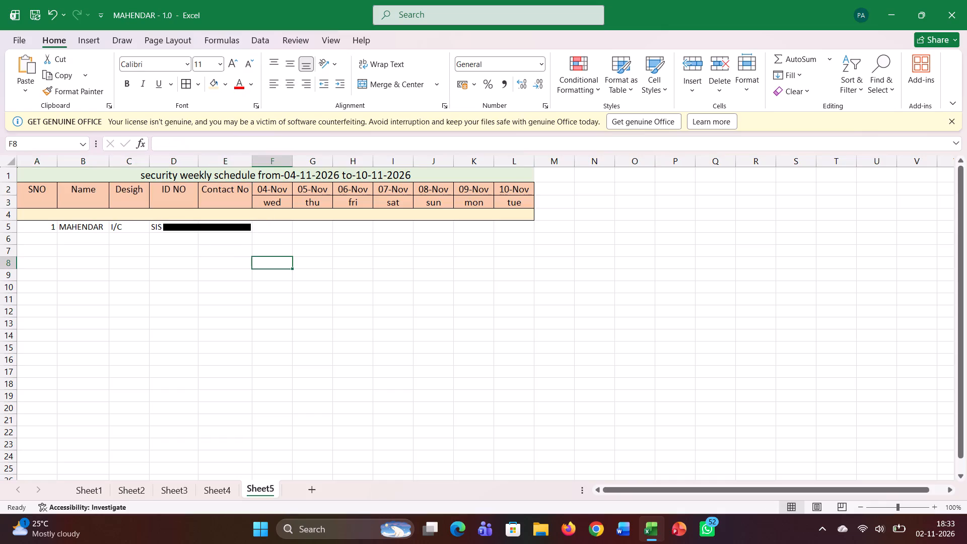
Apply all borders to the header cells A2:E3, from SNO to Contact No.
click(48, 190)
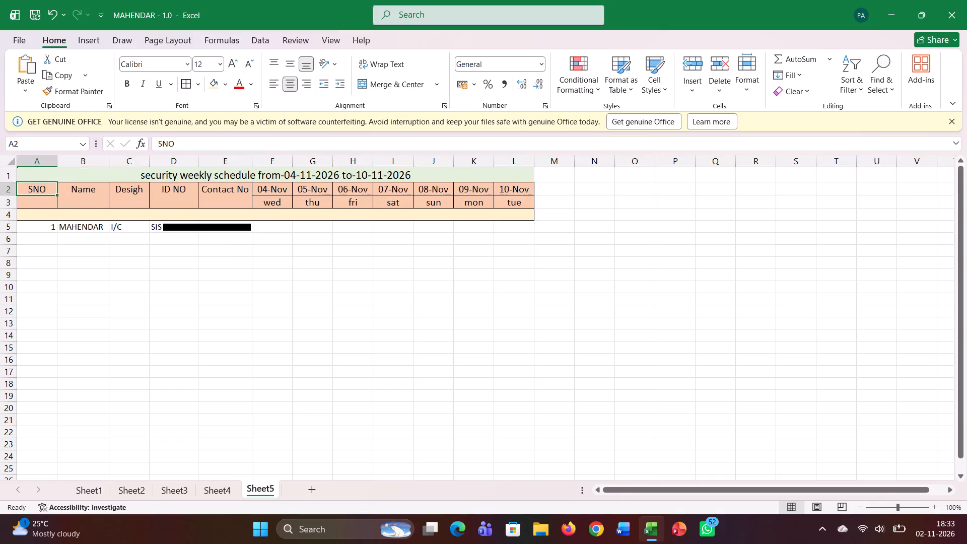
drag(53, 193, 54, 194)
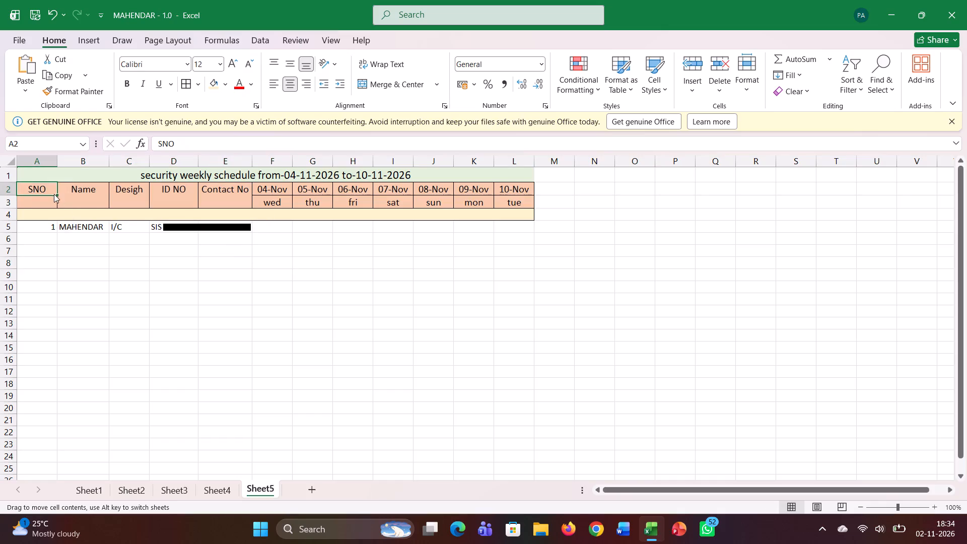
drag(54, 194, 25, 191)
drag(25, 191, 49, 199)
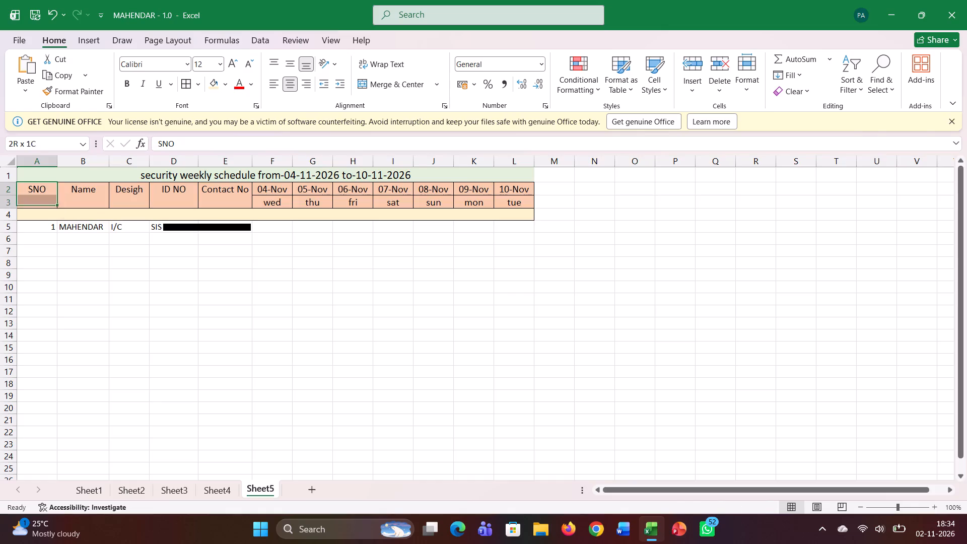
drag(49, 199, 208, 200)
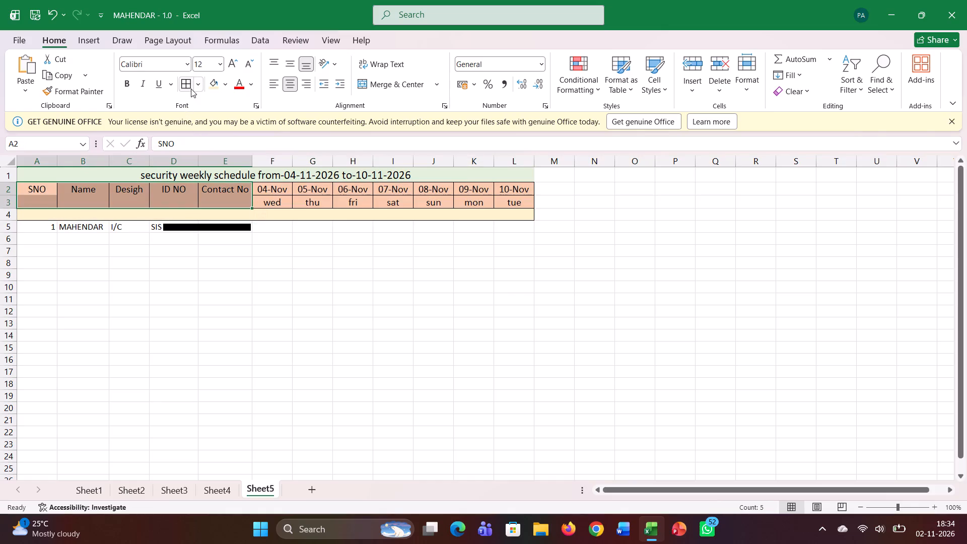
click(190, 87)
click(201, 324)
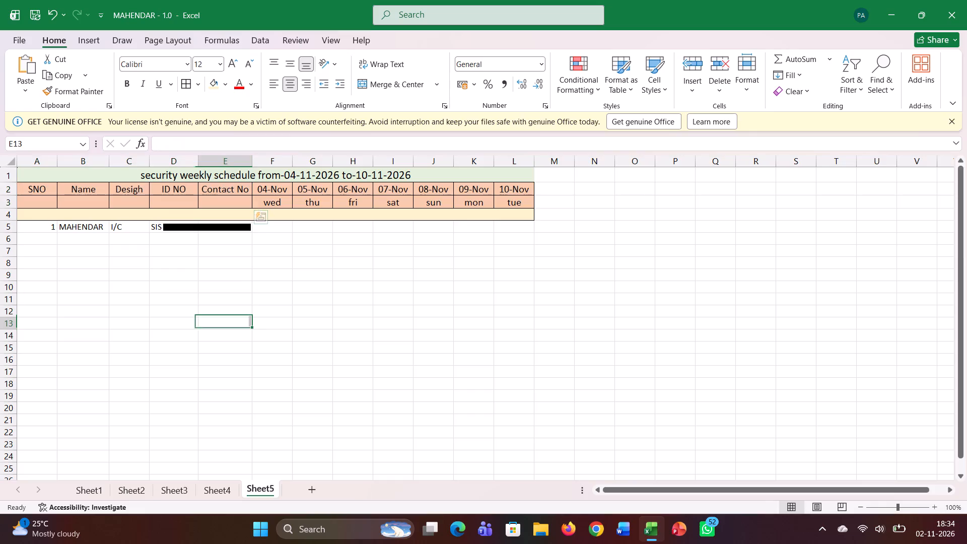
Merge and center the SNO, Name and Desigh headers individually across rows 2 and 3.
click(50, 181)
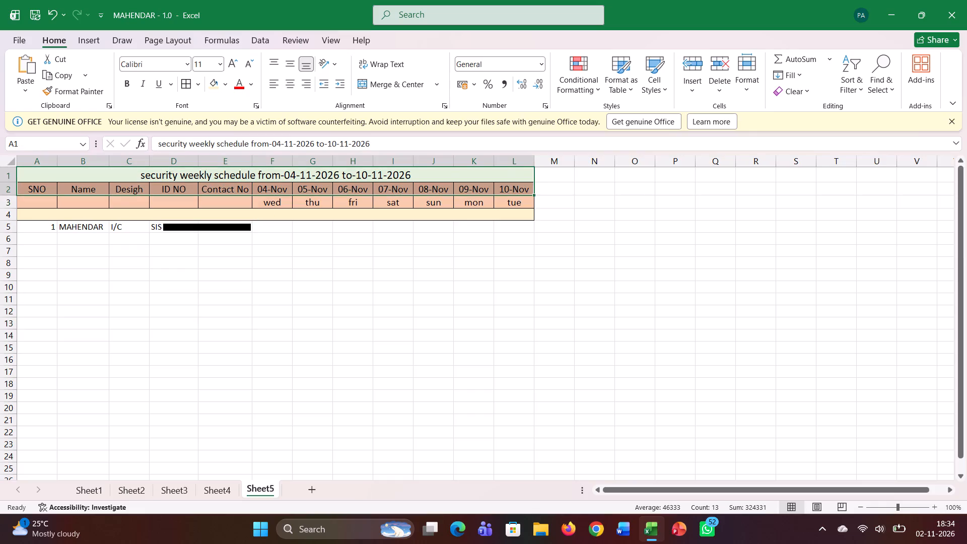
click(51, 344)
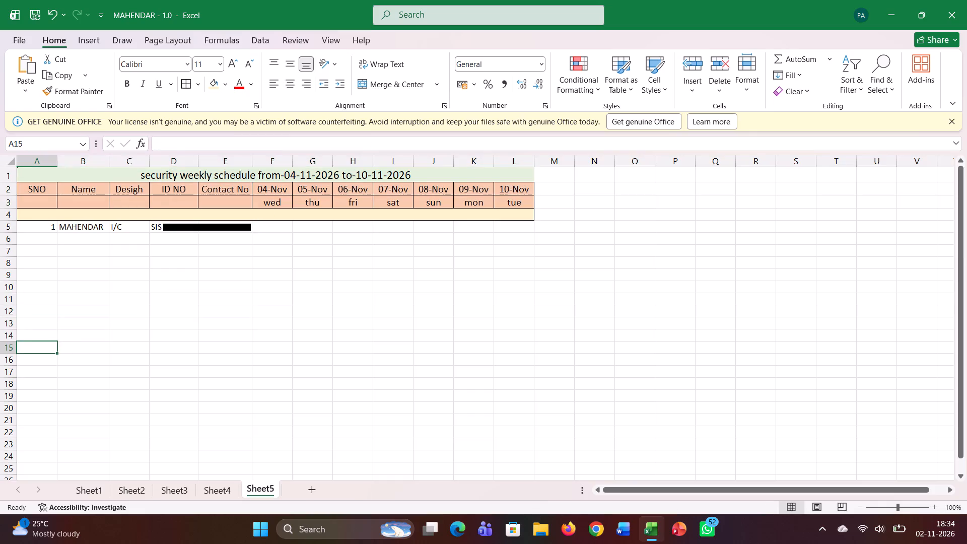
drag(52, 193, 53, 205)
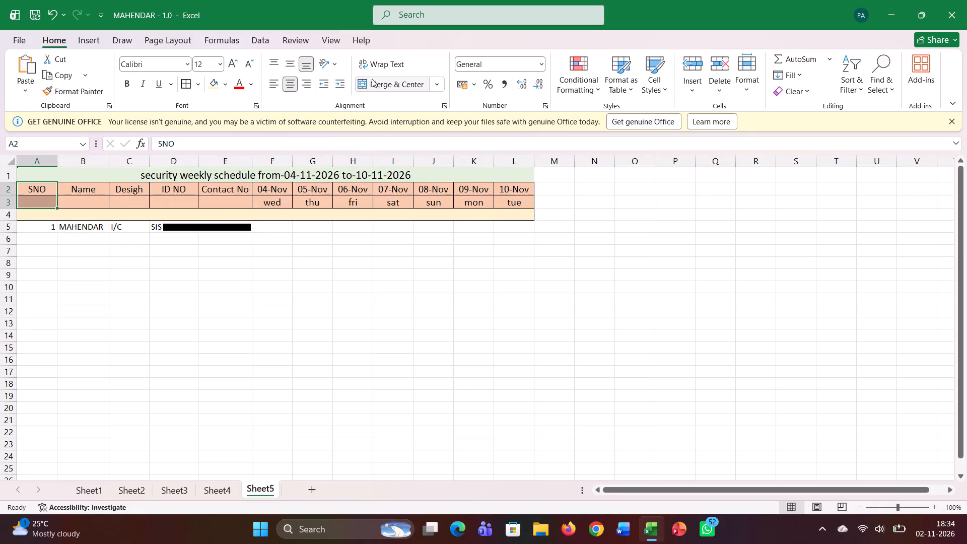
click(401, 84)
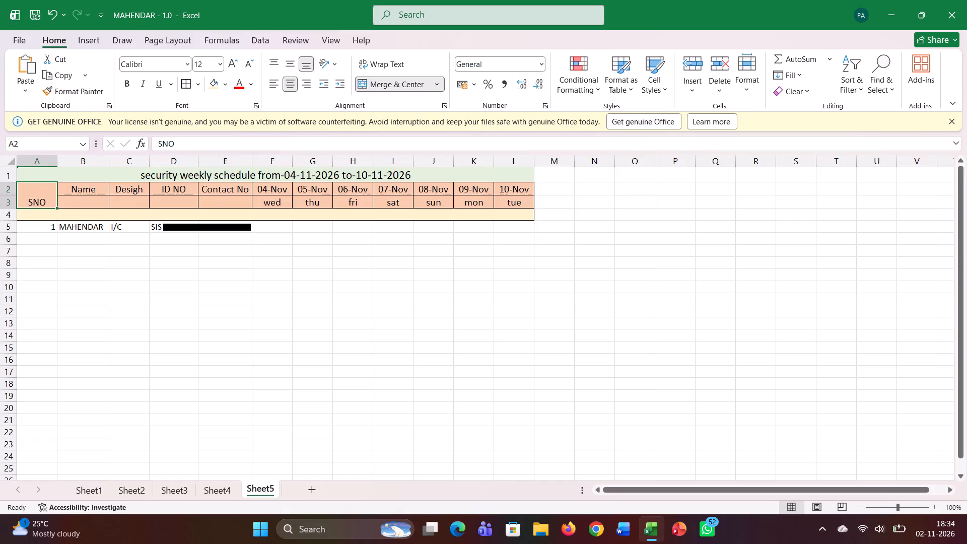
click(216, 280)
drag(94, 190, 94, 194)
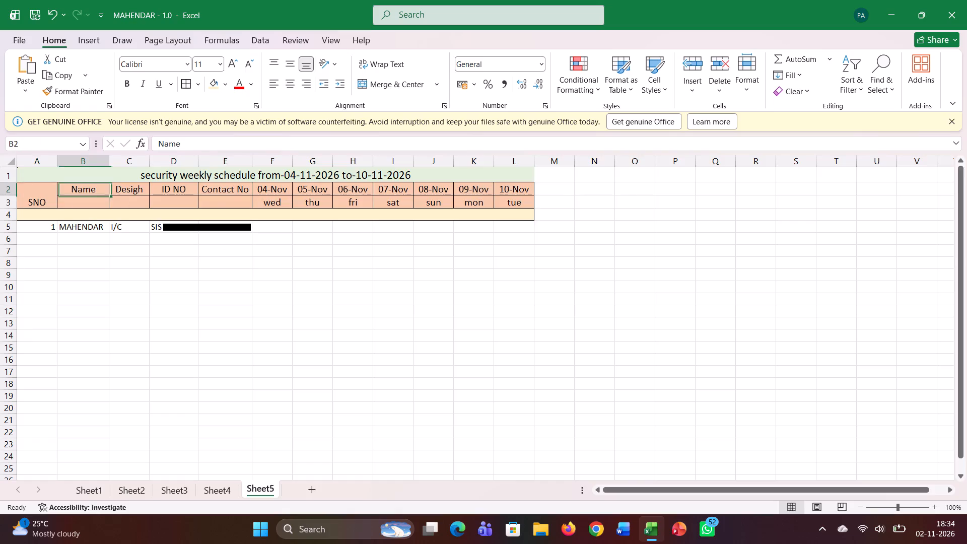
drag(94, 194, 96, 205)
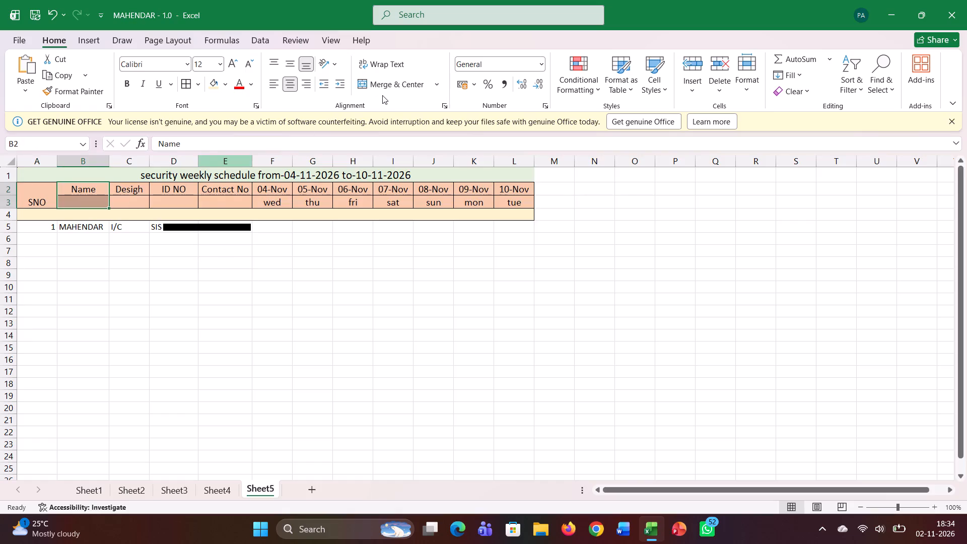
click(393, 82)
click(252, 291)
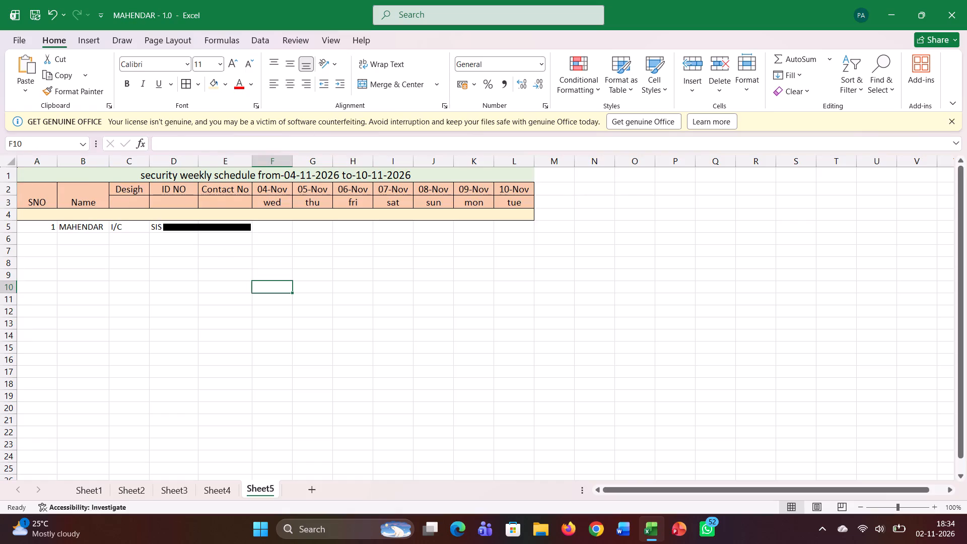
click(136, 182)
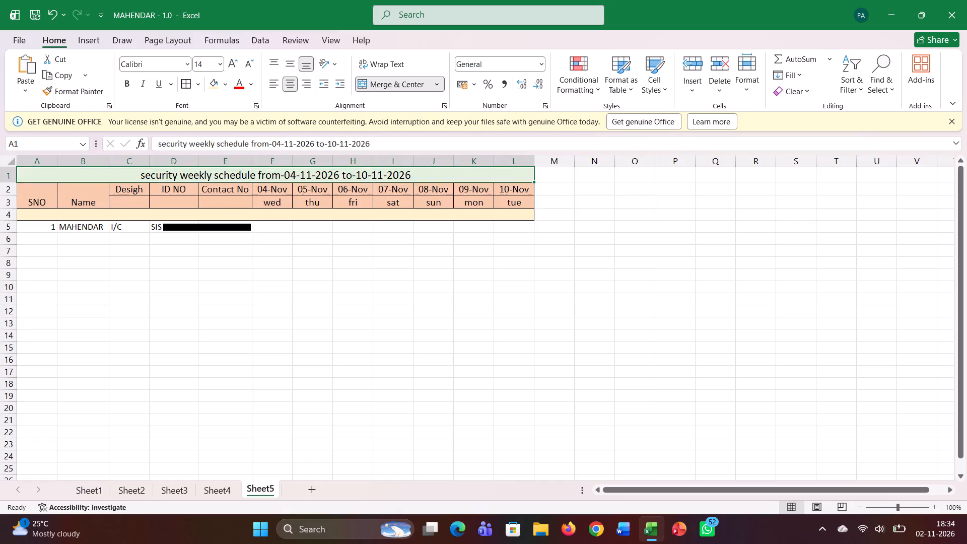
click(133, 189)
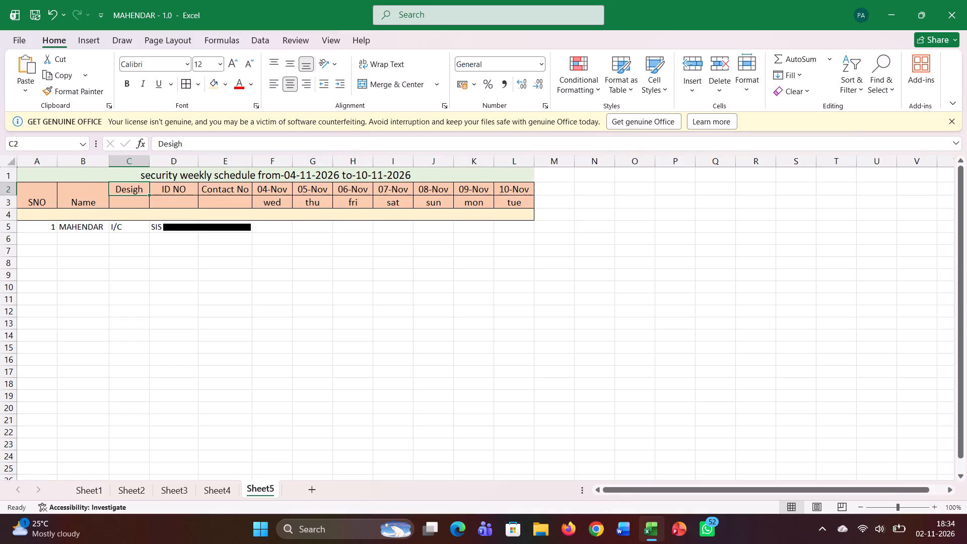
drag(140, 190, 141, 198)
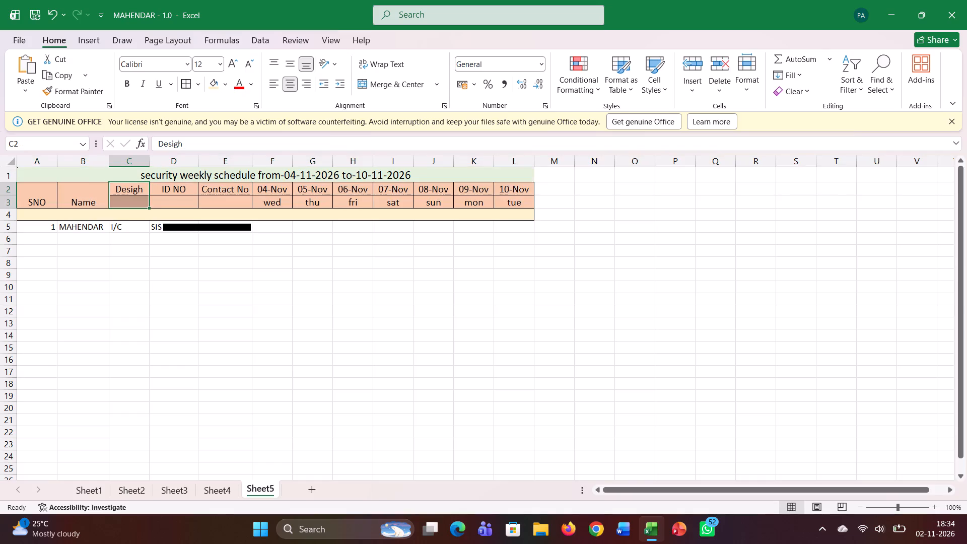
click(399, 83)
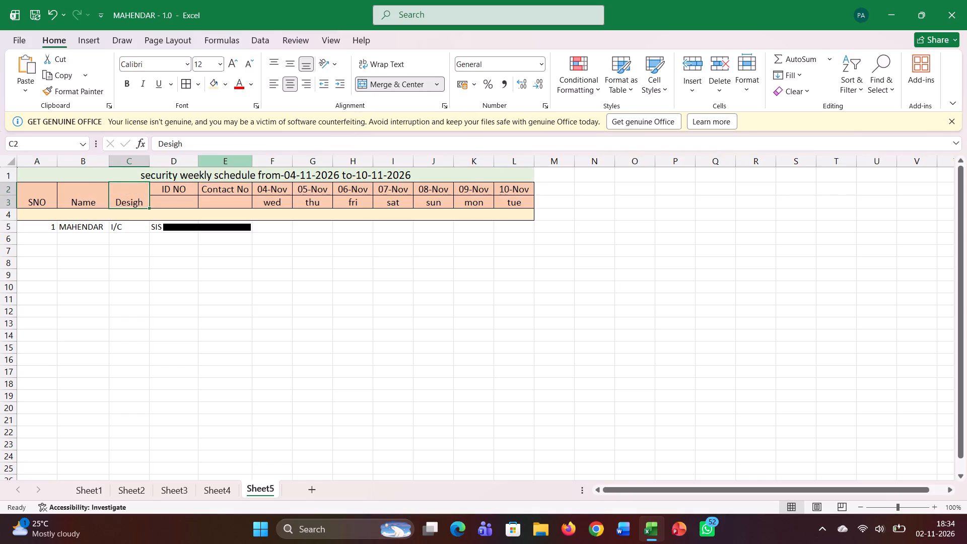
Merge and center the ID NO and Contact No headers individually across rows 2 and 3.
drag(179, 186, 183, 199)
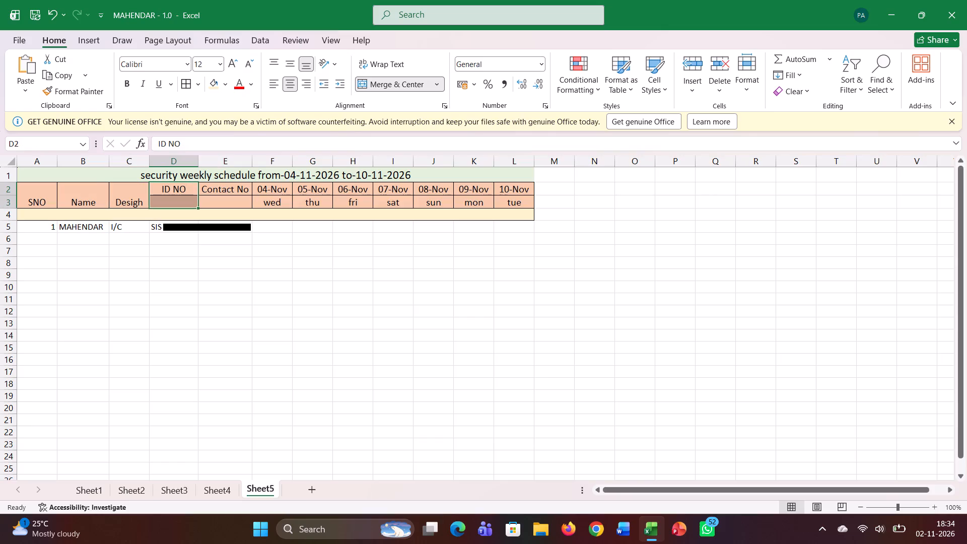
click(396, 87)
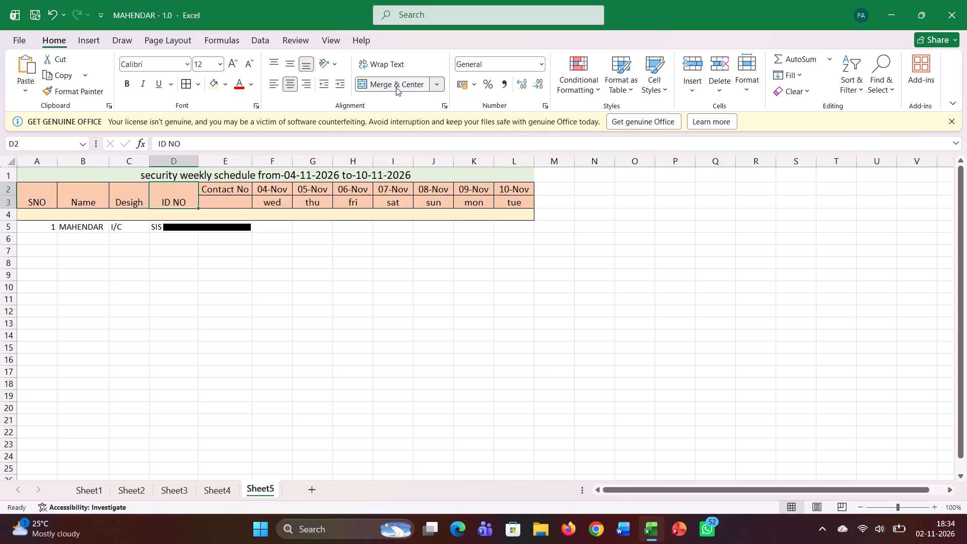
drag(233, 188, 233, 195)
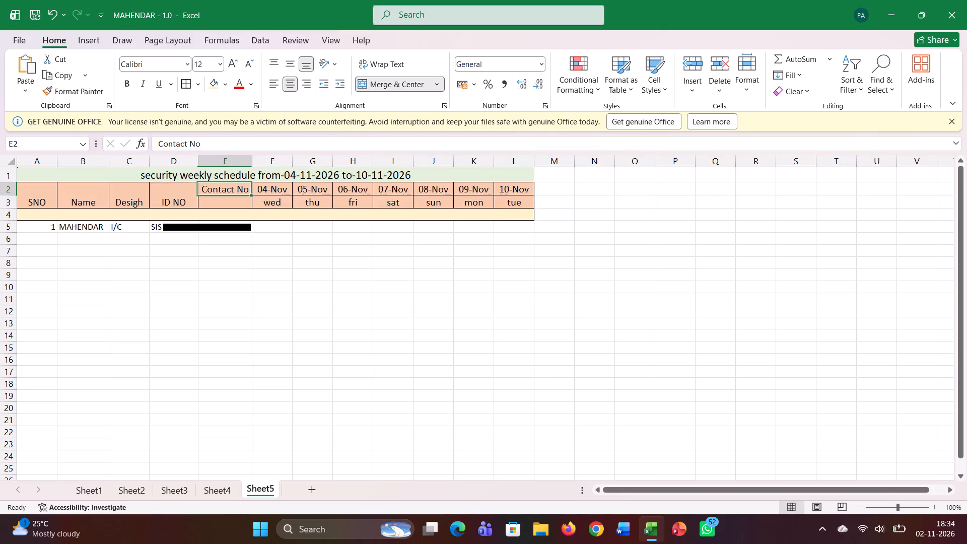
drag(233, 195, 235, 203)
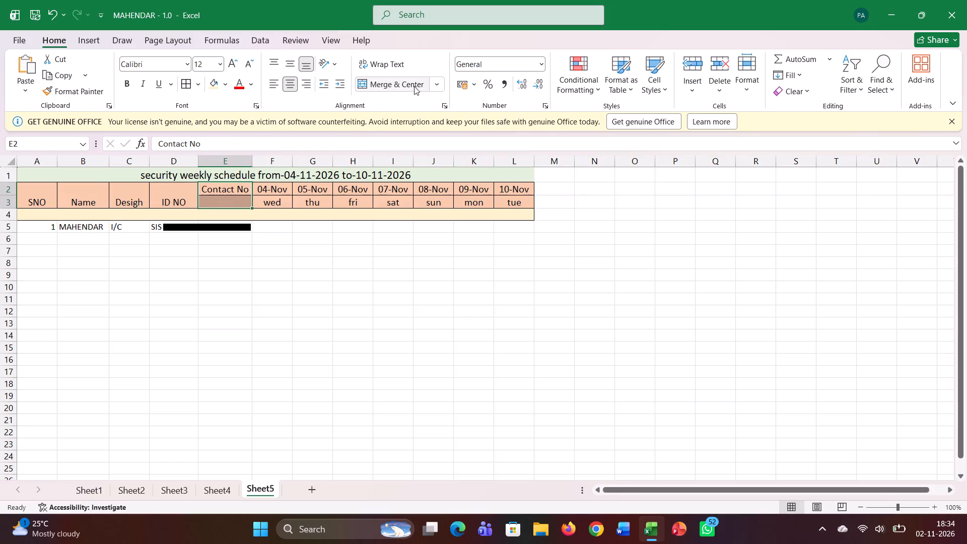
click(414, 86)
click(353, 273)
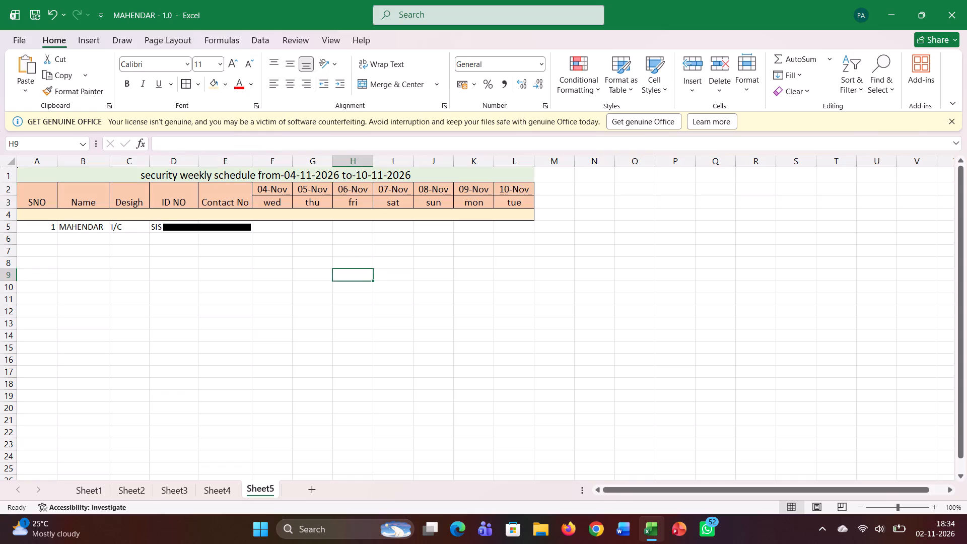
Fill row 5's shifts with G for 04-Nov to 07-Nov, OFF for 08-Nov, and G for 09-Nov and 10-Nov.
click(262, 230)
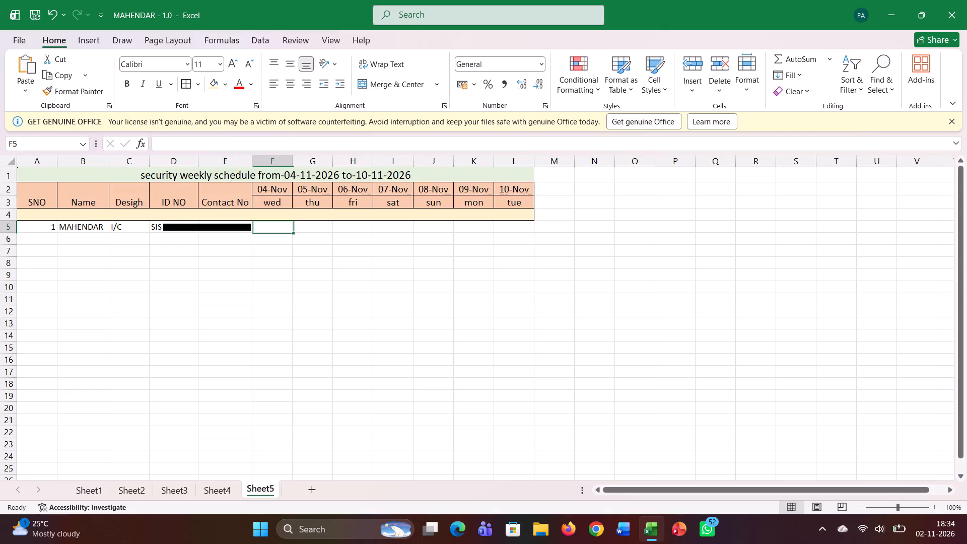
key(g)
key(Right)
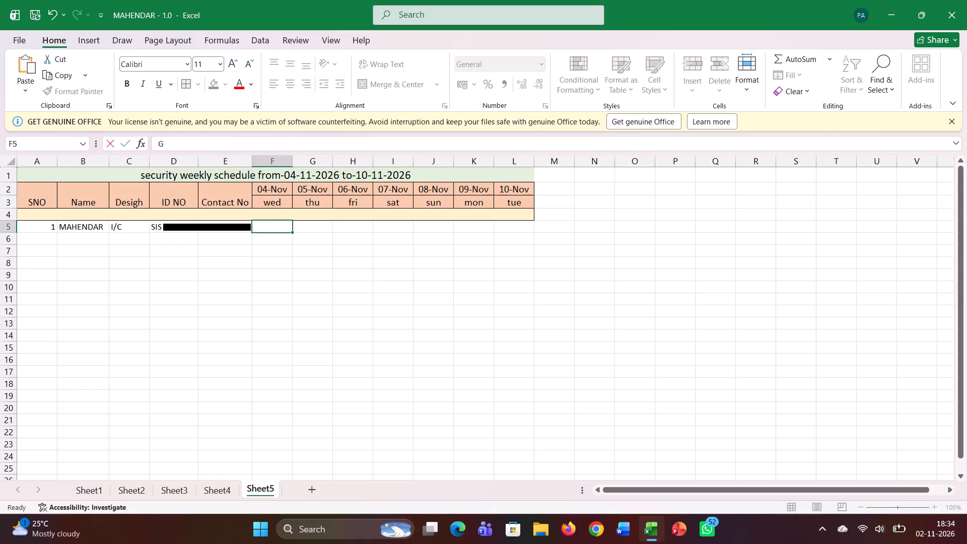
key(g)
key(Right)
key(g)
key(Right)
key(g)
key(Right)
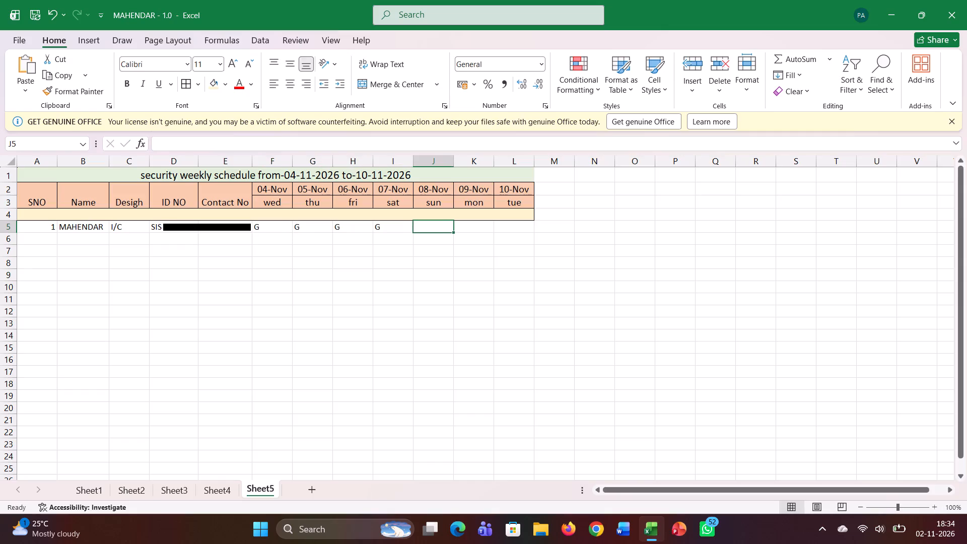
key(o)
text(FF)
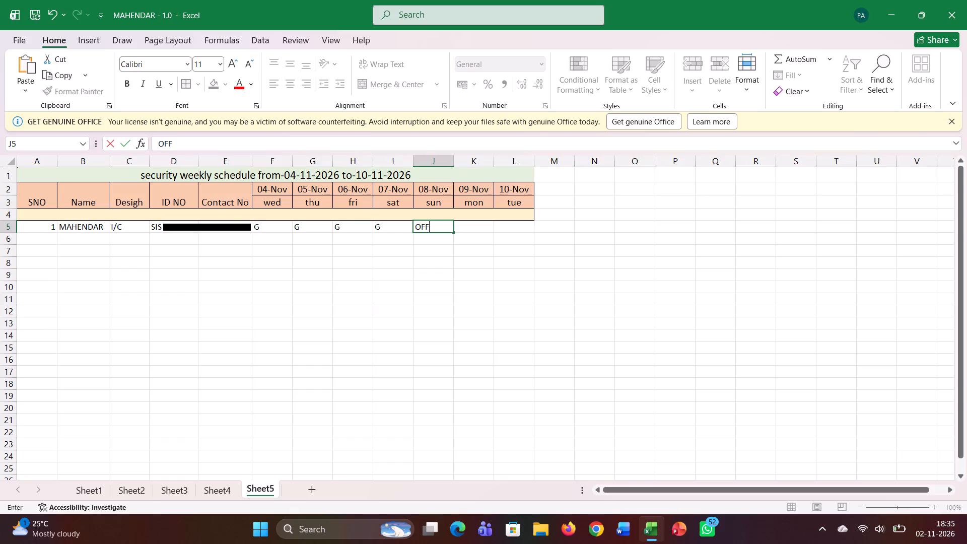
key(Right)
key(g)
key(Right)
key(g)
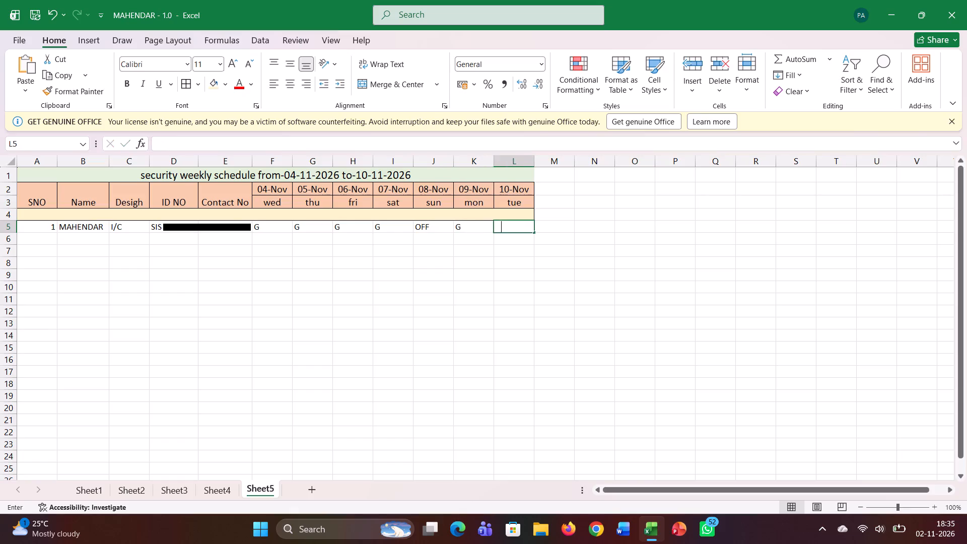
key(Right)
click(188, 287)
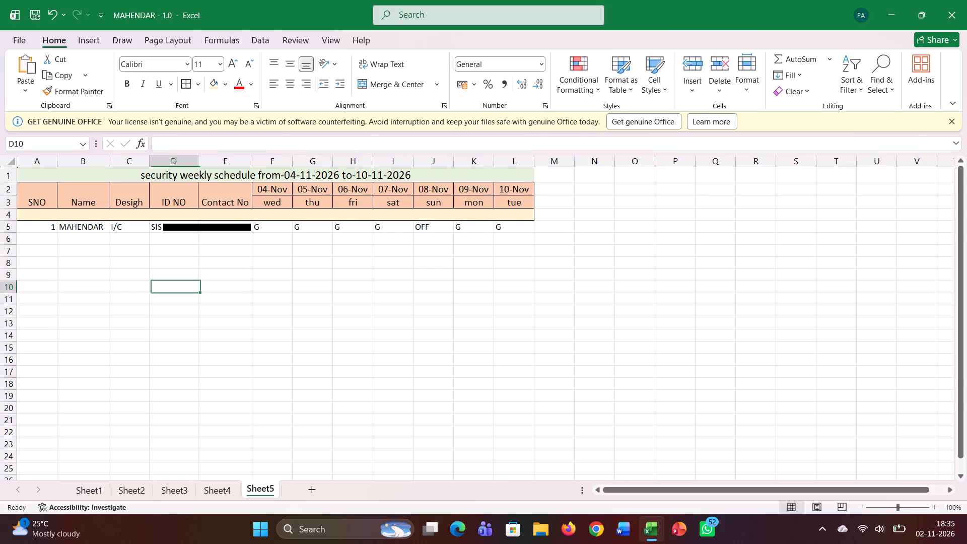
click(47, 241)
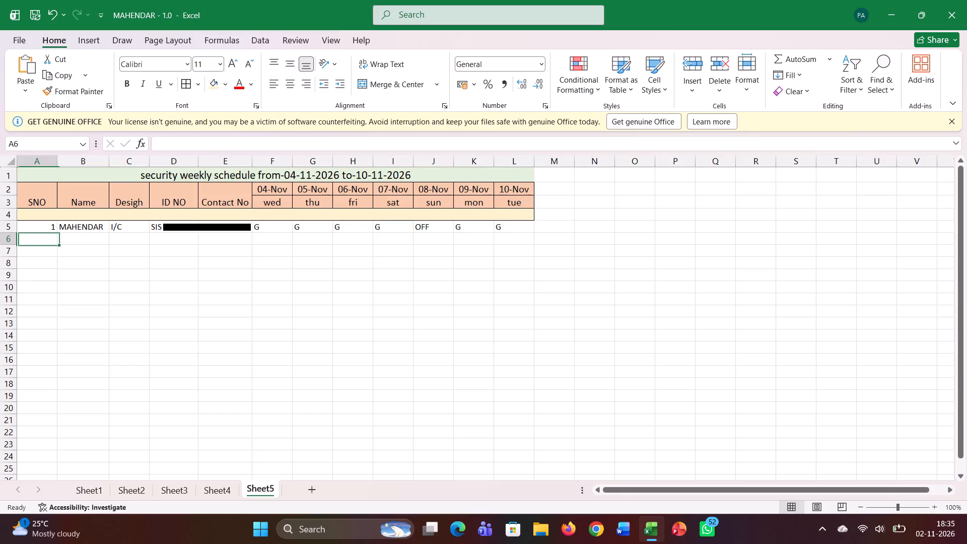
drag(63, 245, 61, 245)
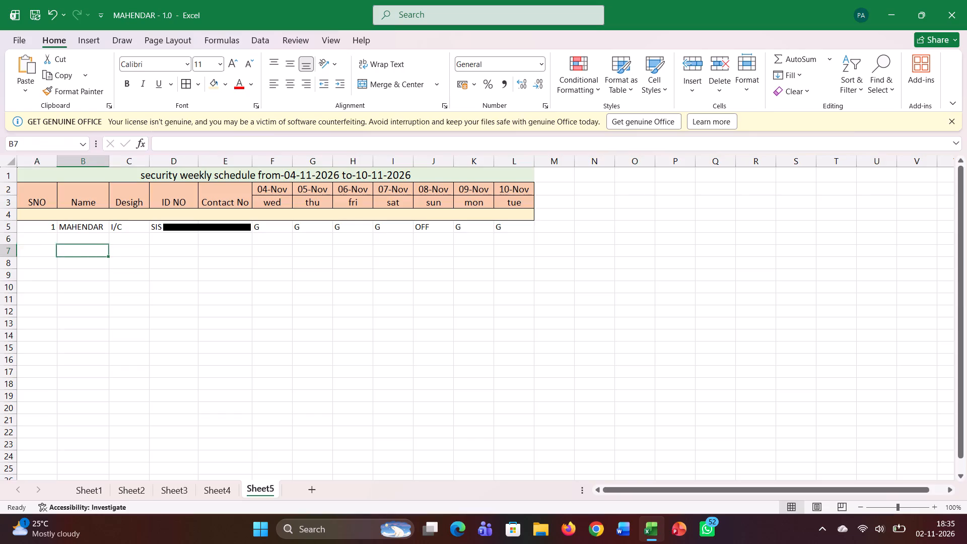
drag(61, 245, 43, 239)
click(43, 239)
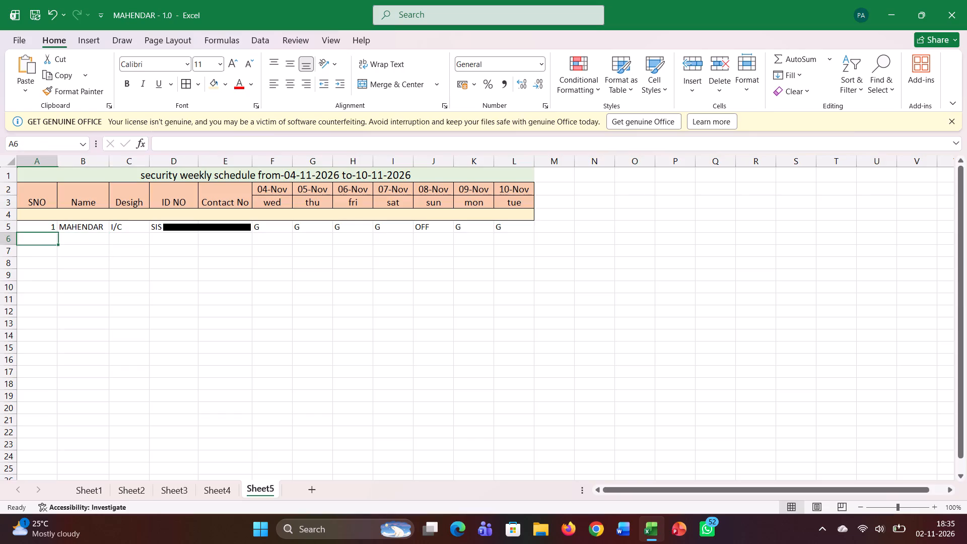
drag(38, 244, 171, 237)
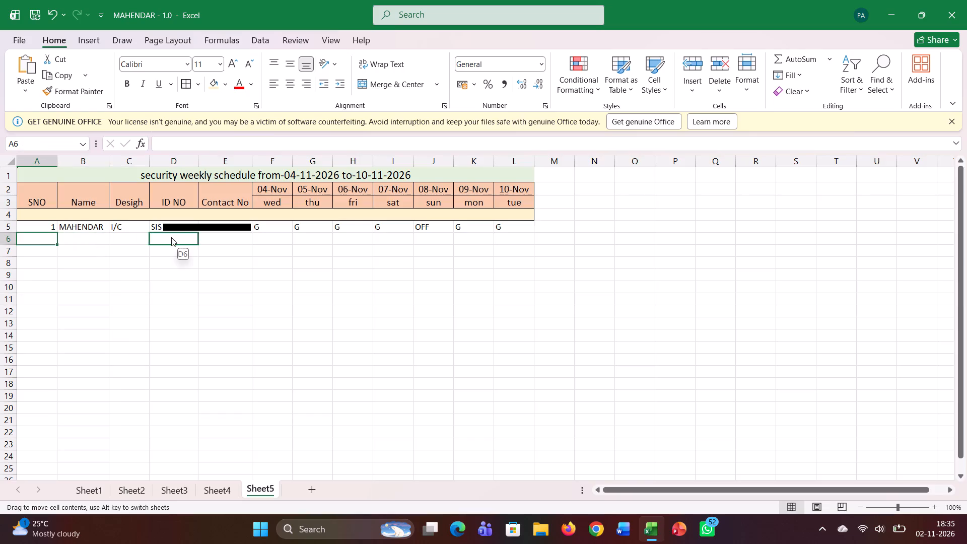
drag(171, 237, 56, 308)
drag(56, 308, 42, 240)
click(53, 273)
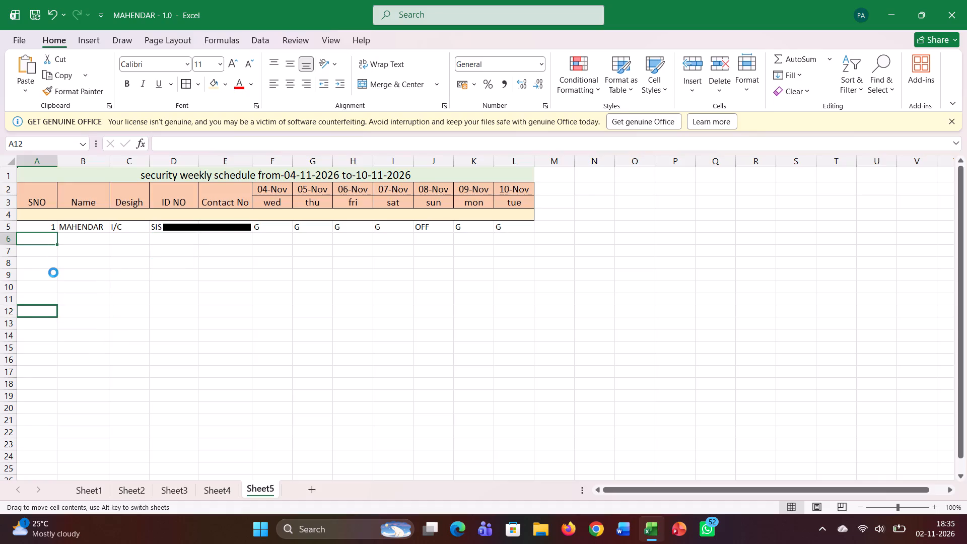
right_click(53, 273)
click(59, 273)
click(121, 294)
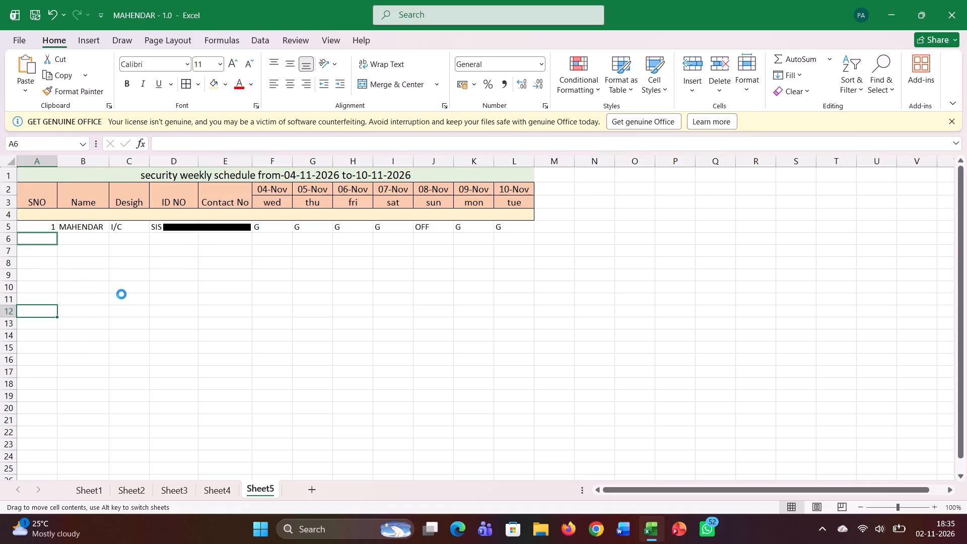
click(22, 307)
Merge and center the cells A6:L6 below the first staff row.
click(42, 237)
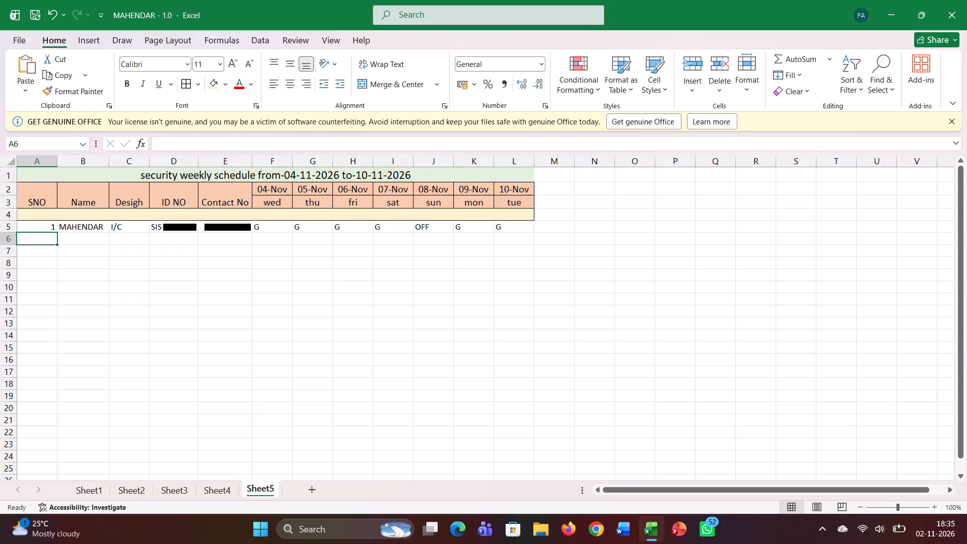
drag(50, 237, 95, 241)
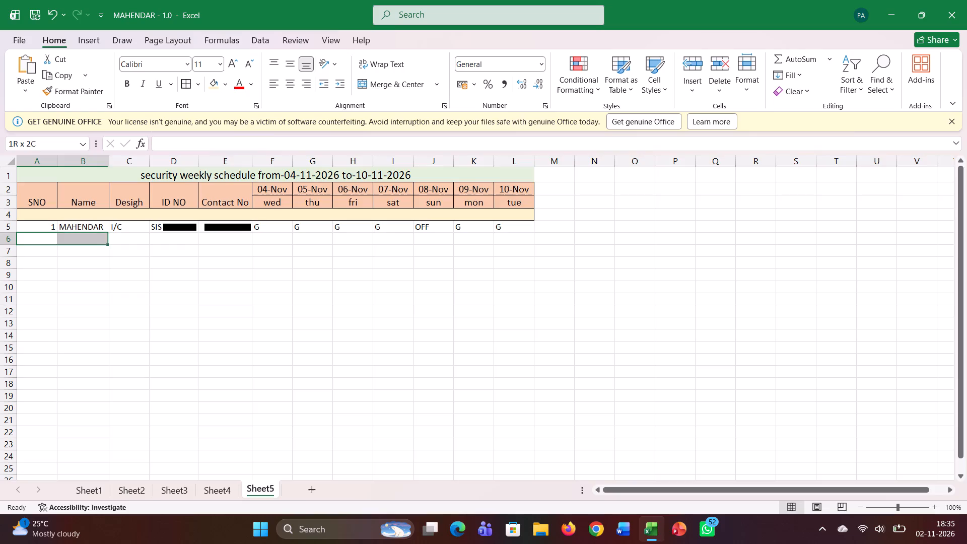
drag(95, 241, 472, 241)
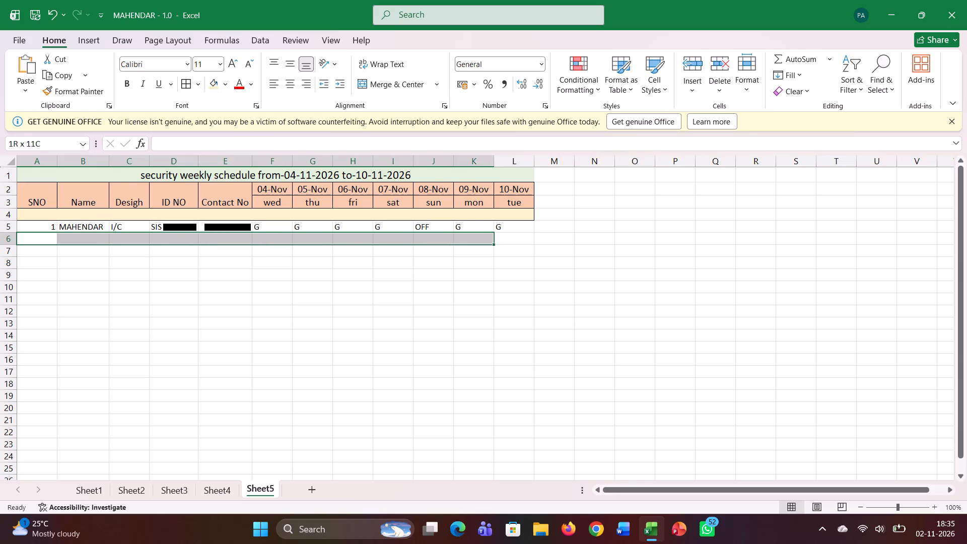
drag(472, 241, 532, 244)
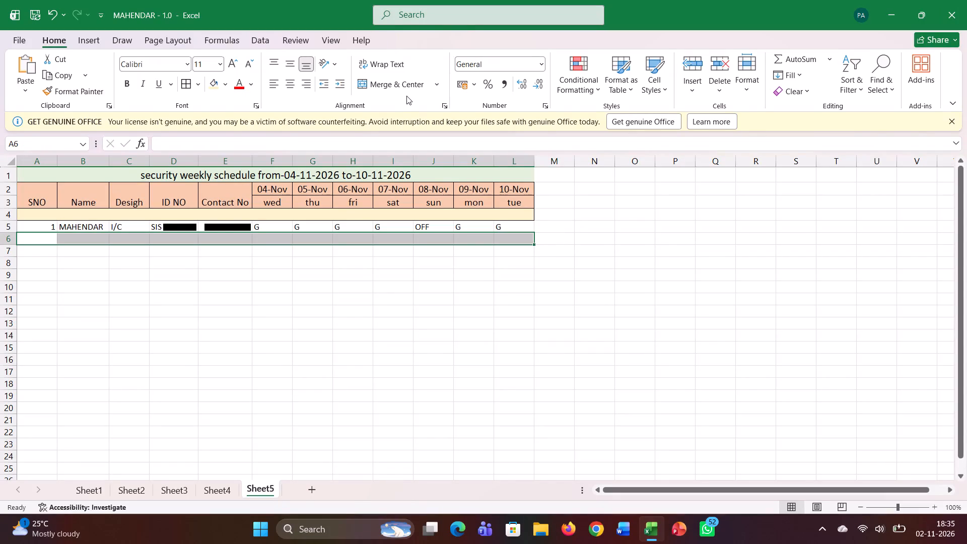
click(397, 91)
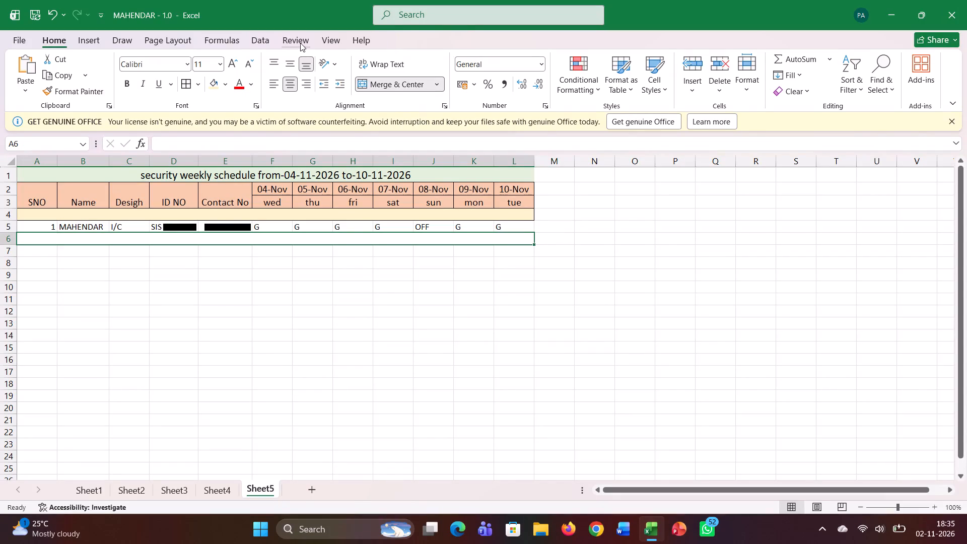
Apply all borders to the merged row A6:L6.
click(198, 83)
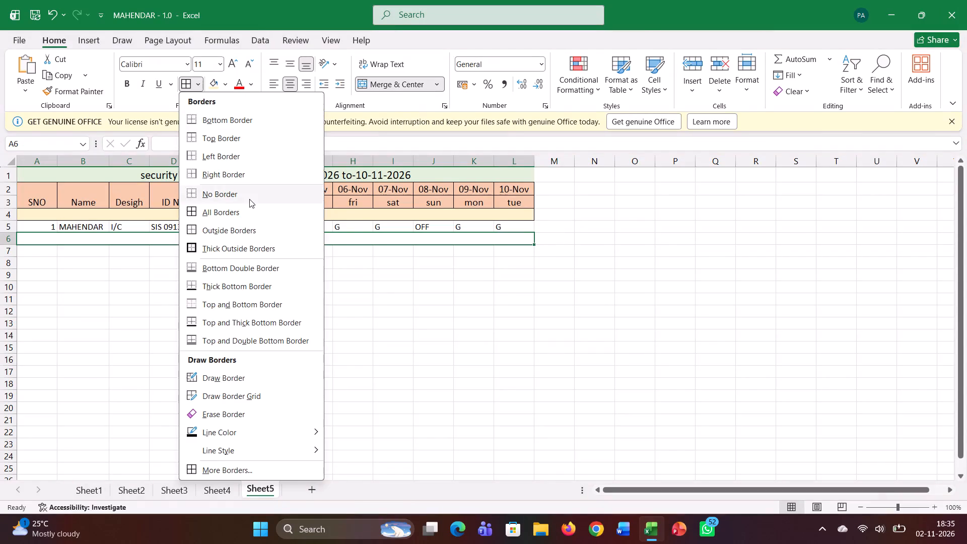
click(242, 213)
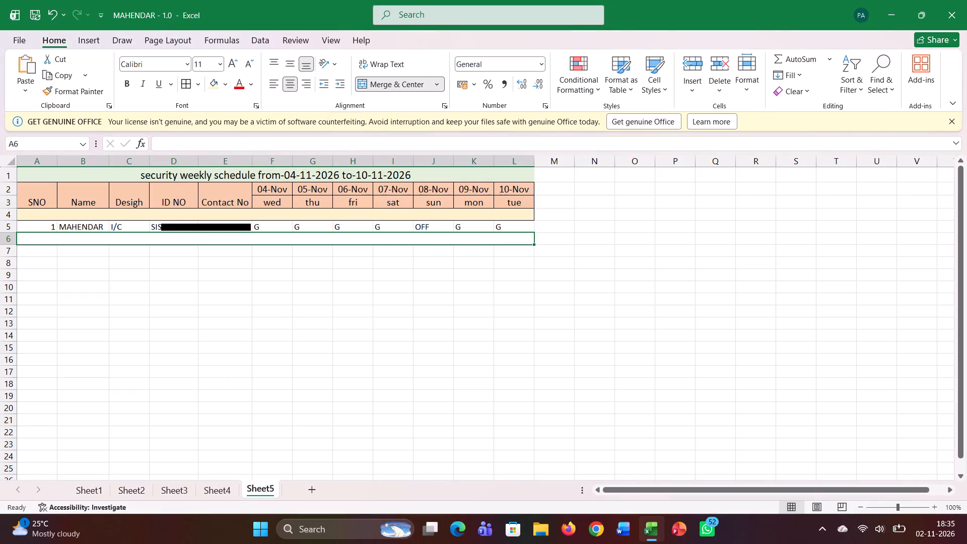
click(232, 277)
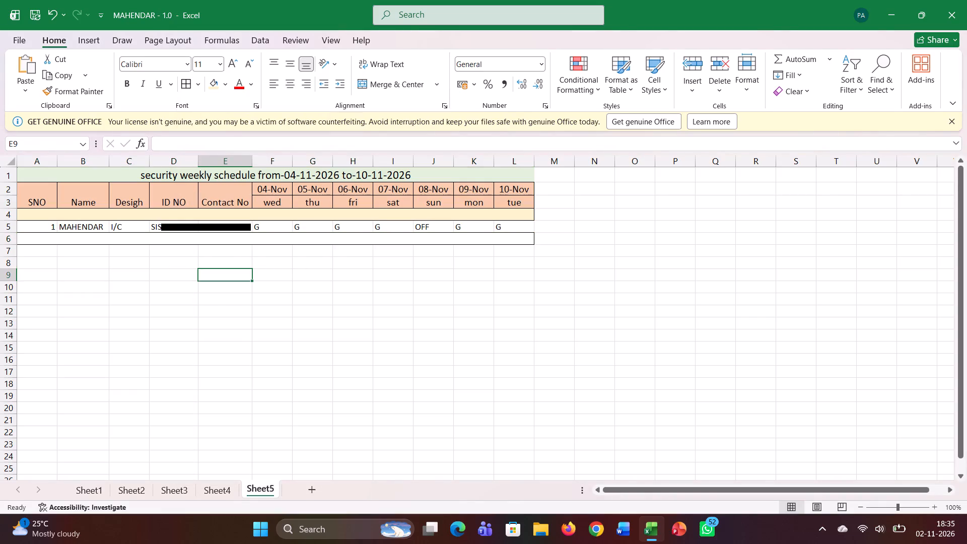
Enter the section heading LSG&SECURITY GURAD in the merged row A6:L6.
click(213, 237)
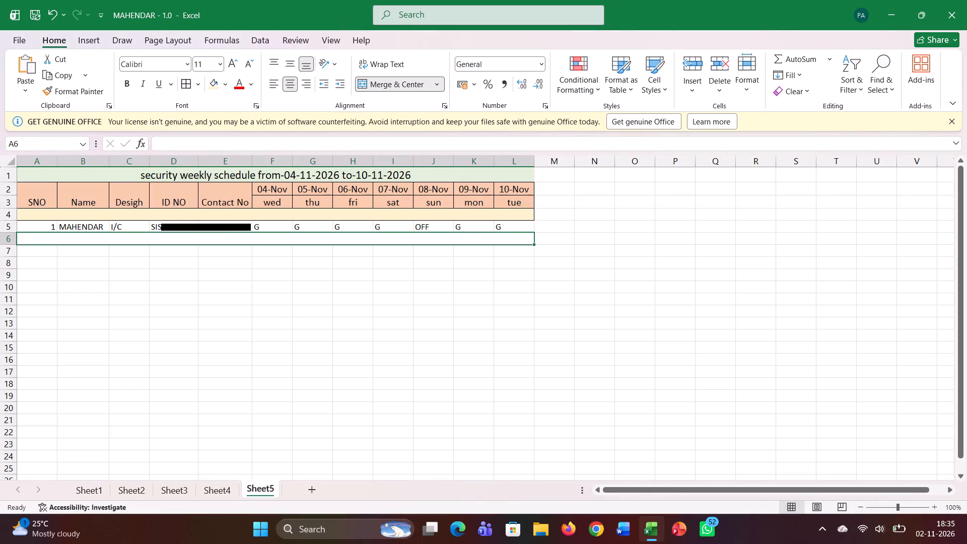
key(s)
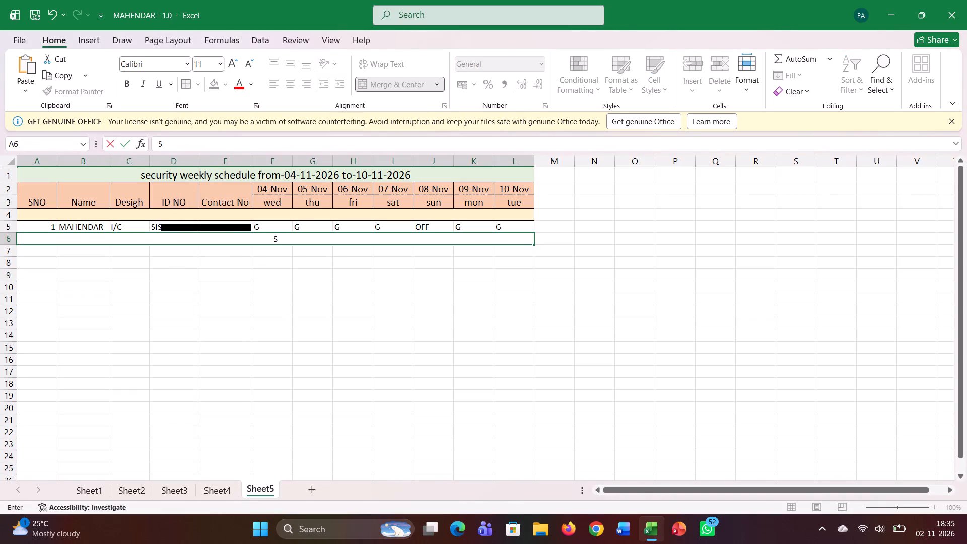
key(BackSpace)
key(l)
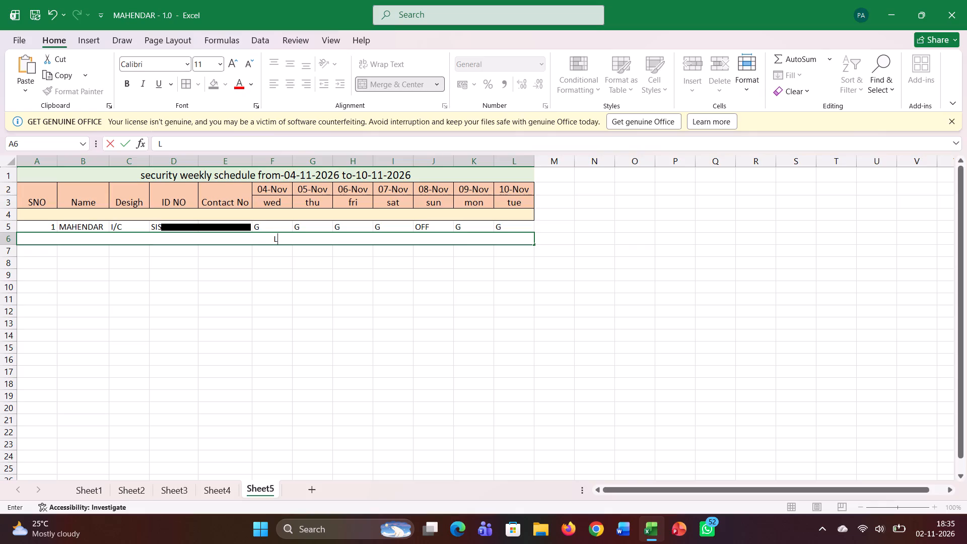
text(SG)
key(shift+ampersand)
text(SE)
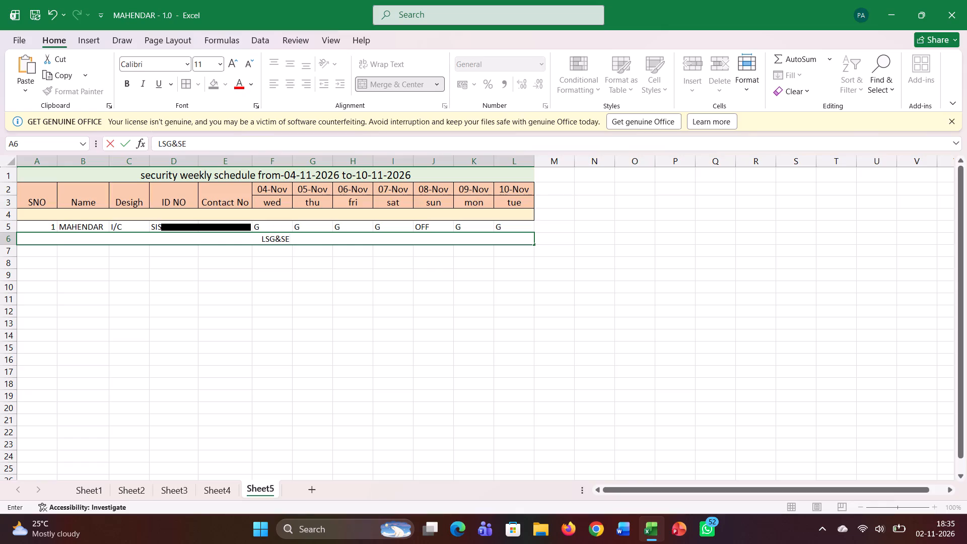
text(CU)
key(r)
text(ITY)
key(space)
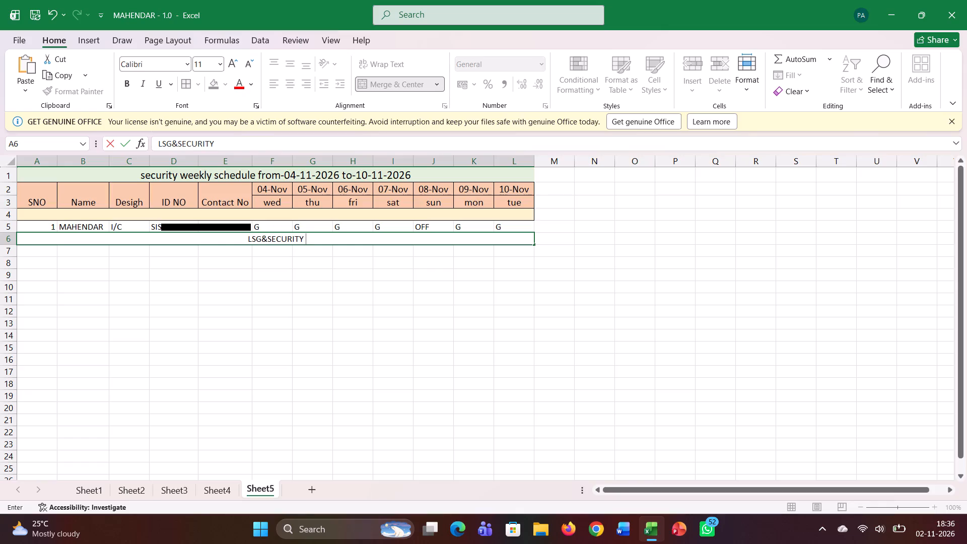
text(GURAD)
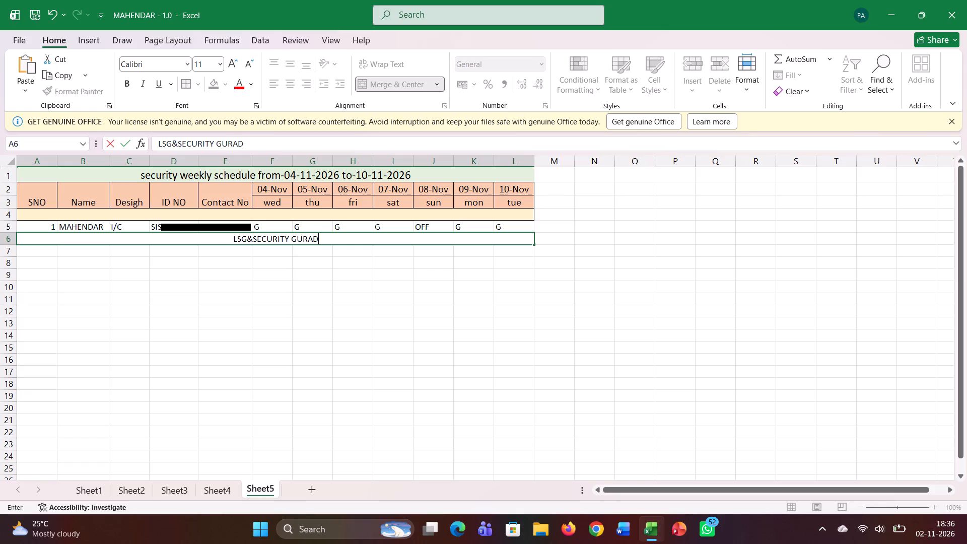
click(233, 285)
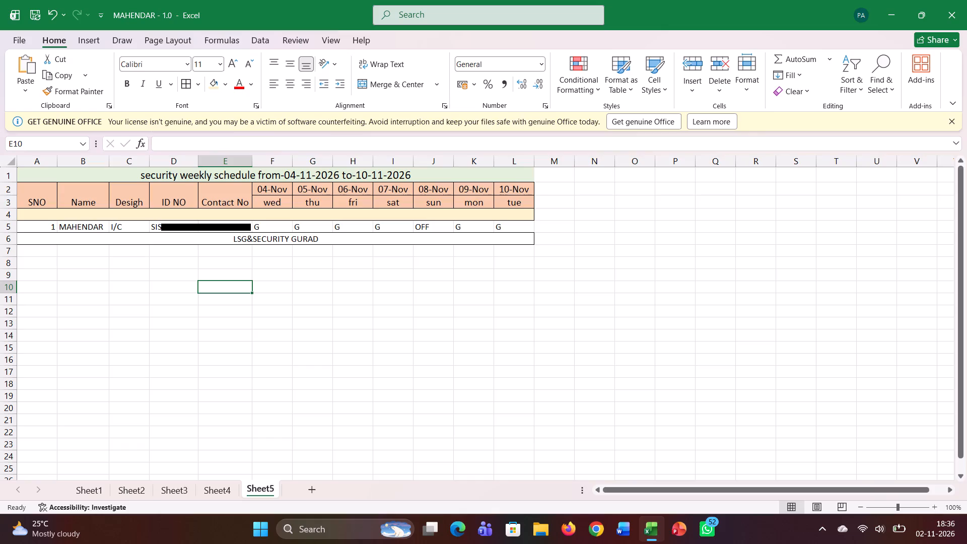
Fill the LSG&SECURITY GURAD heading row with the same light yellow colour as row 4.
click(242, 237)
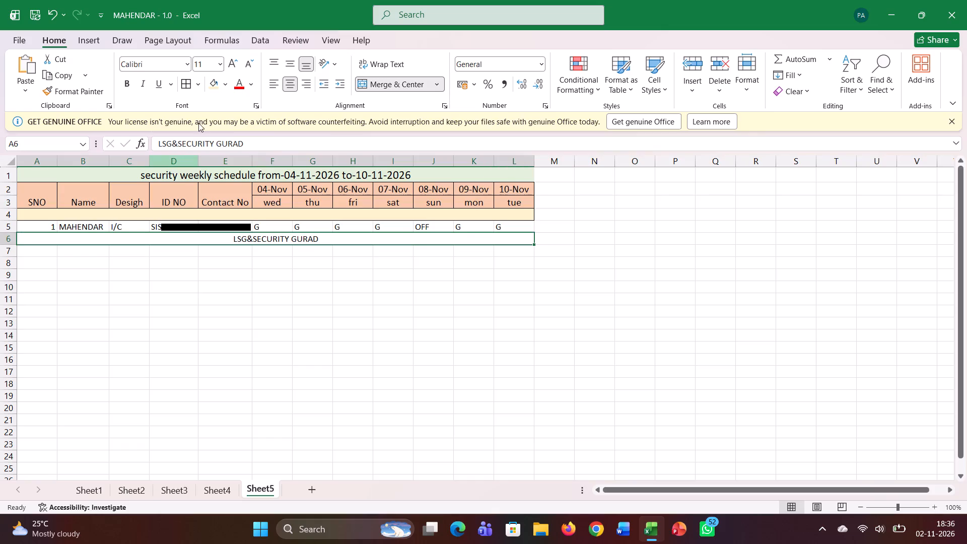
click(217, 88)
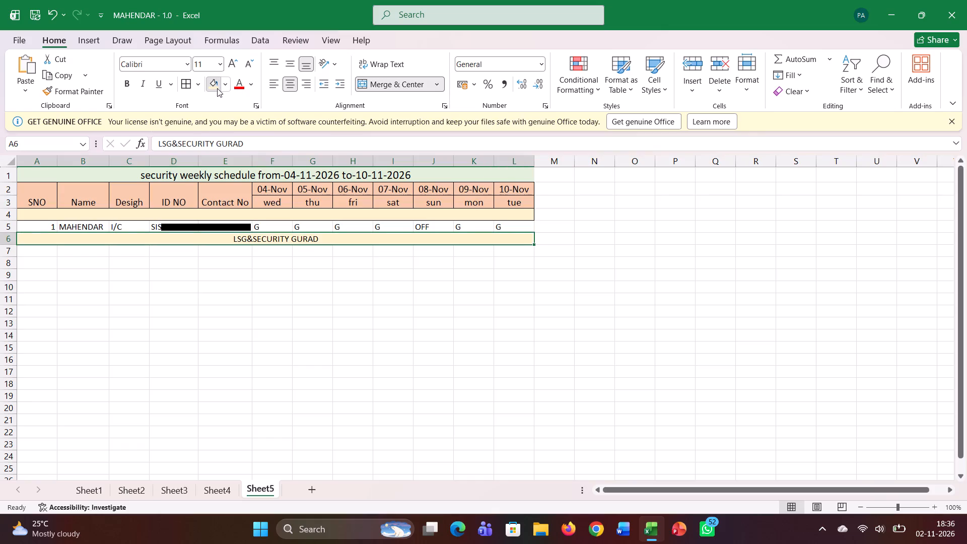
click(318, 395)
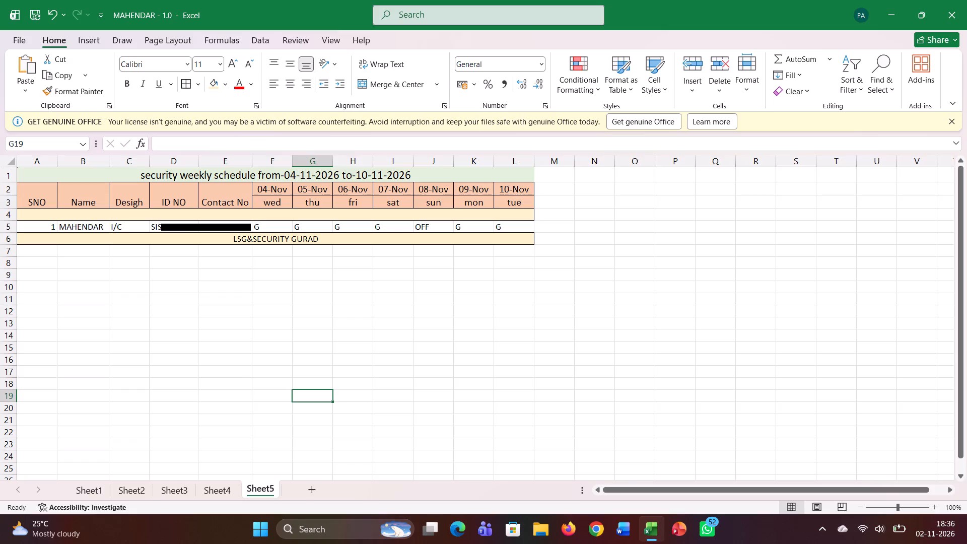
Enter serial numbers 1 and 2 in cells A7 and A8 under SNO.
click(43, 251)
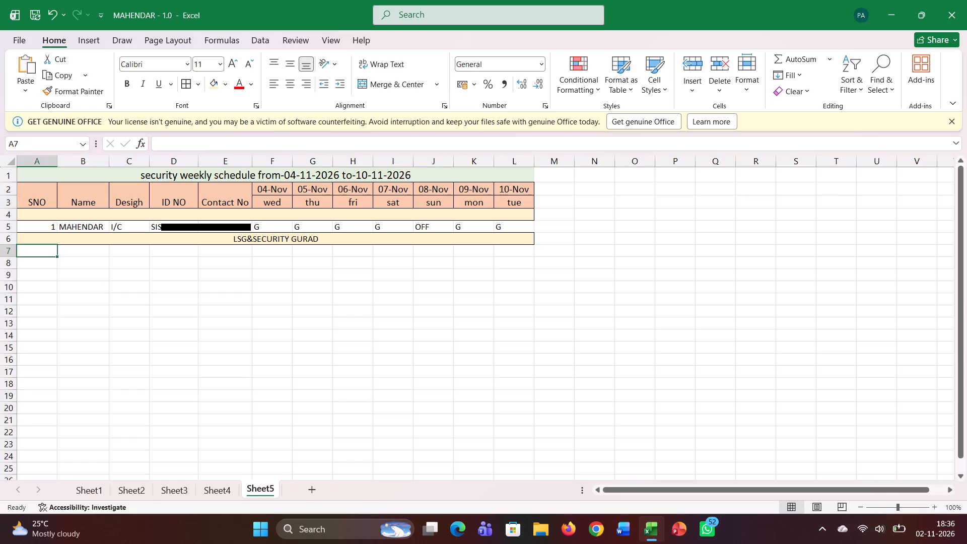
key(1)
key(Down)
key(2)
key(Down)
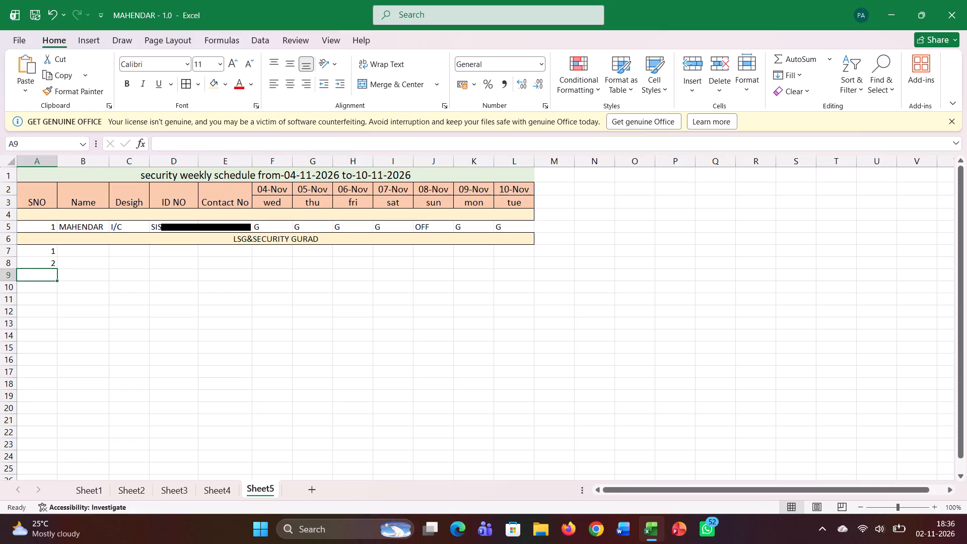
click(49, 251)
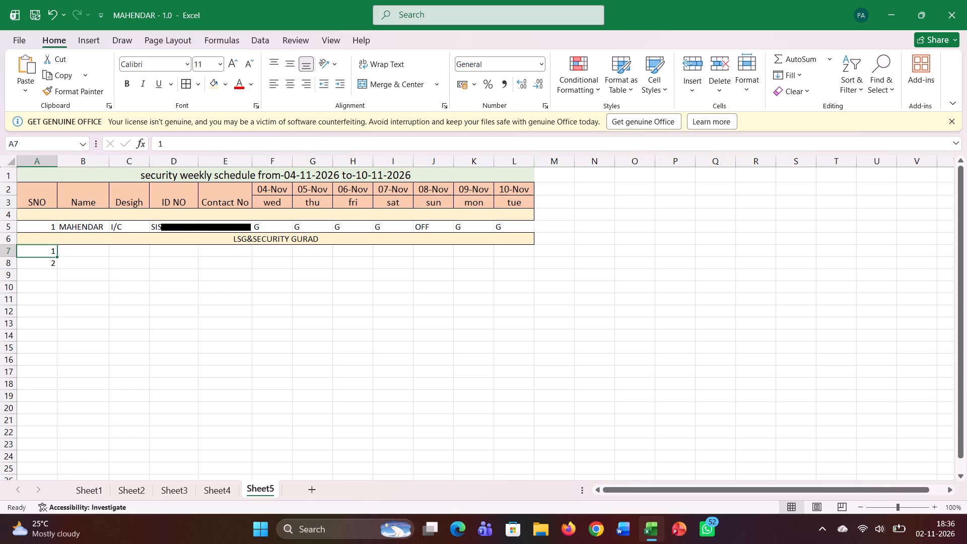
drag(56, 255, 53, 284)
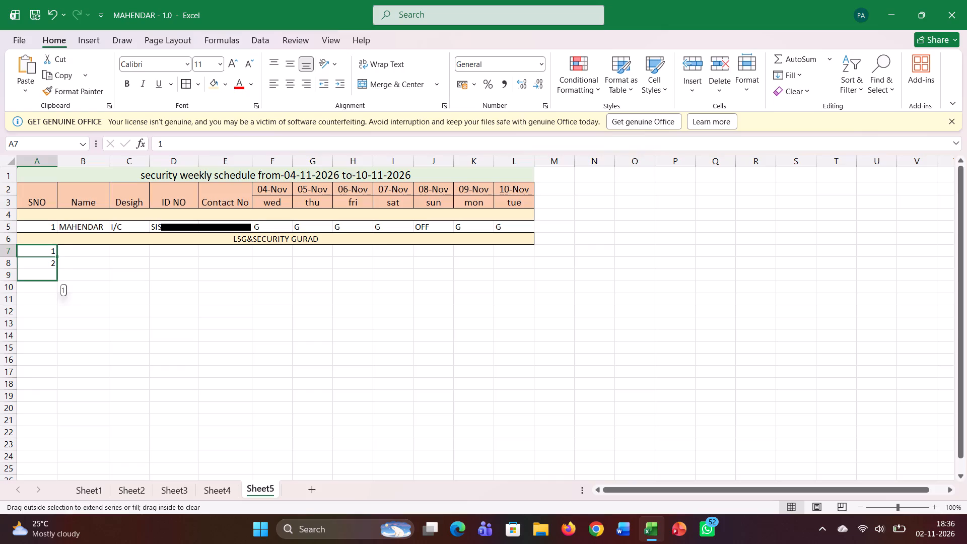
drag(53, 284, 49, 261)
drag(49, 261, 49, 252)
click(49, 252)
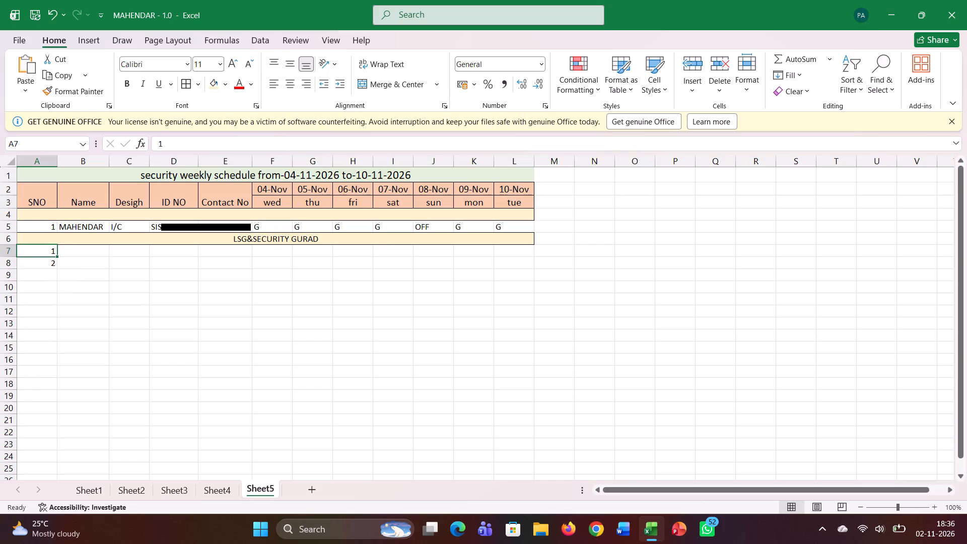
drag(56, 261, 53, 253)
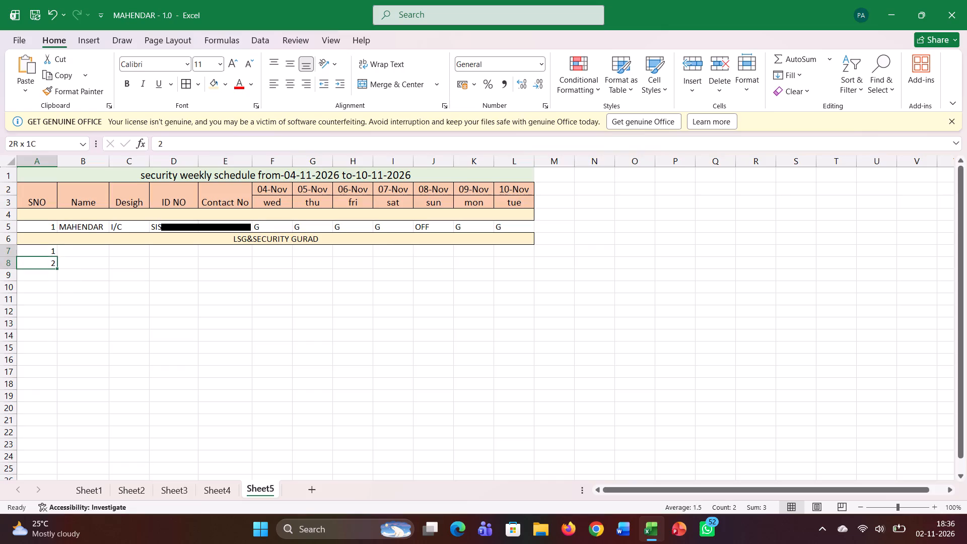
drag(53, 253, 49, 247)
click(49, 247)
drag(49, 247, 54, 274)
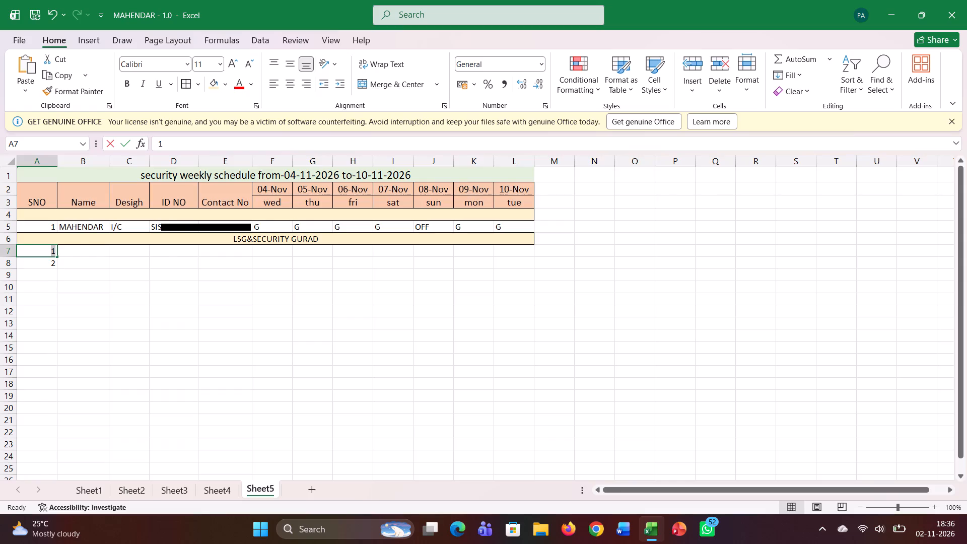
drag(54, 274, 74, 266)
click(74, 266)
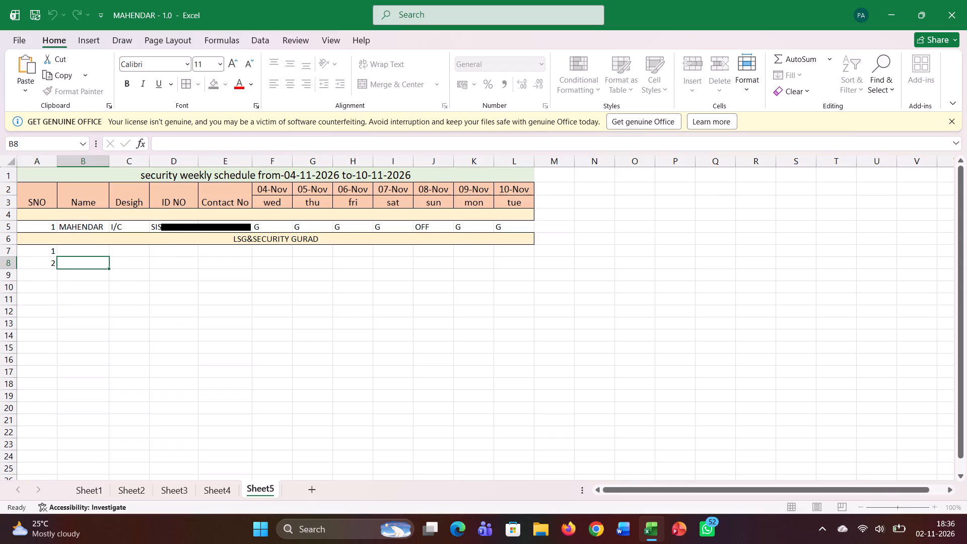
Extend the serial number series from A7:A8 down to A15, numbering the rows 1 to 9.
drag(42, 249, 47, 265)
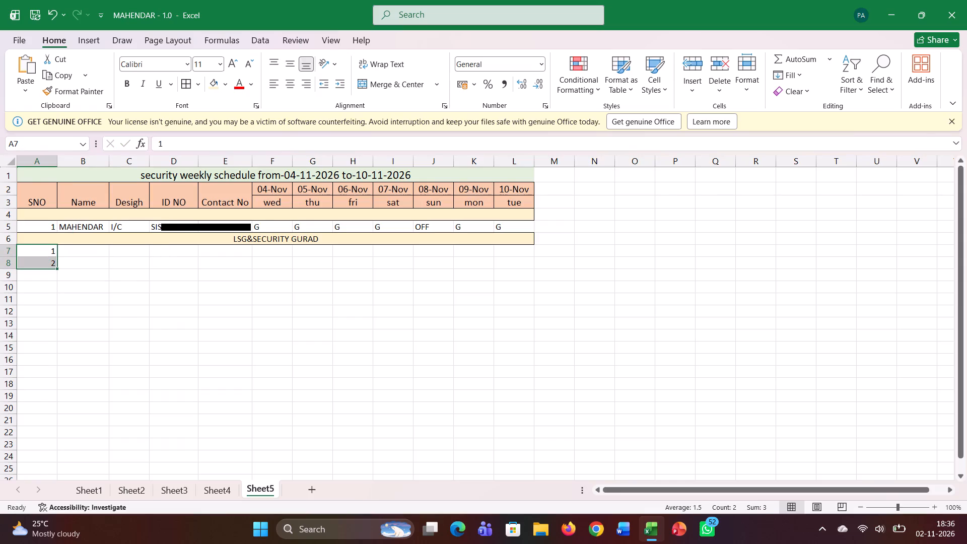
drag(57, 266, 56, 305)
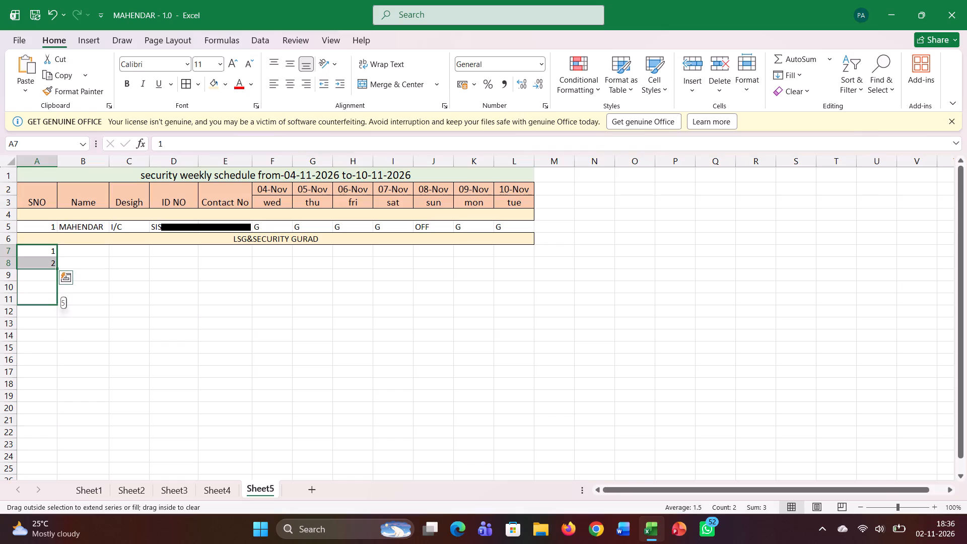
drag(56, 305, 58, 322)
drag(58, 322, 56, 342)
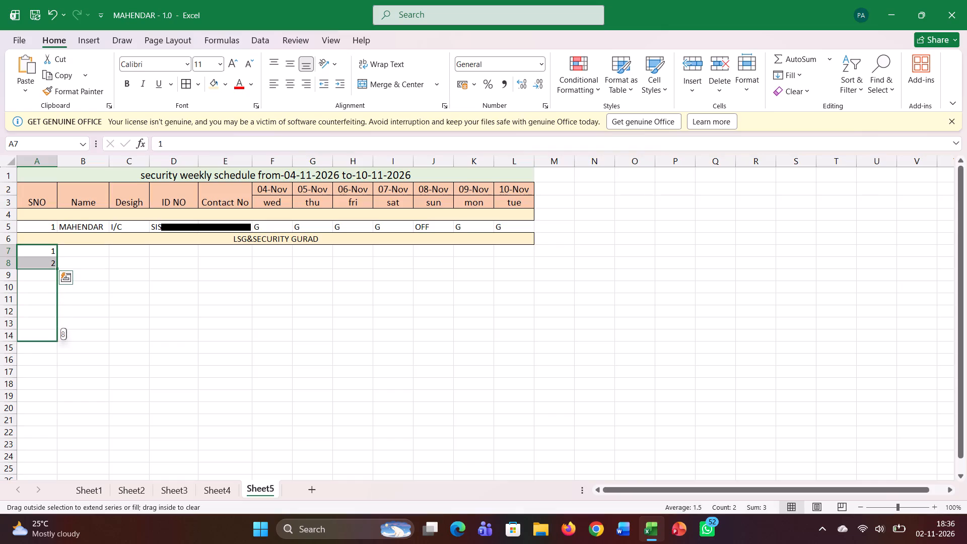
drag(56, 342, 58, 357)
drag(58, 357, 54, 368)
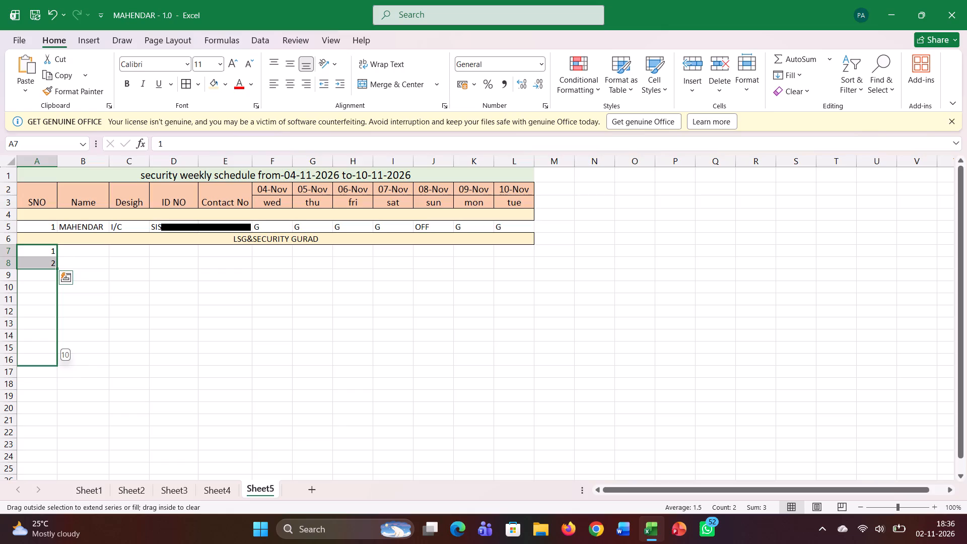
drag(54, 368, 55, 366)
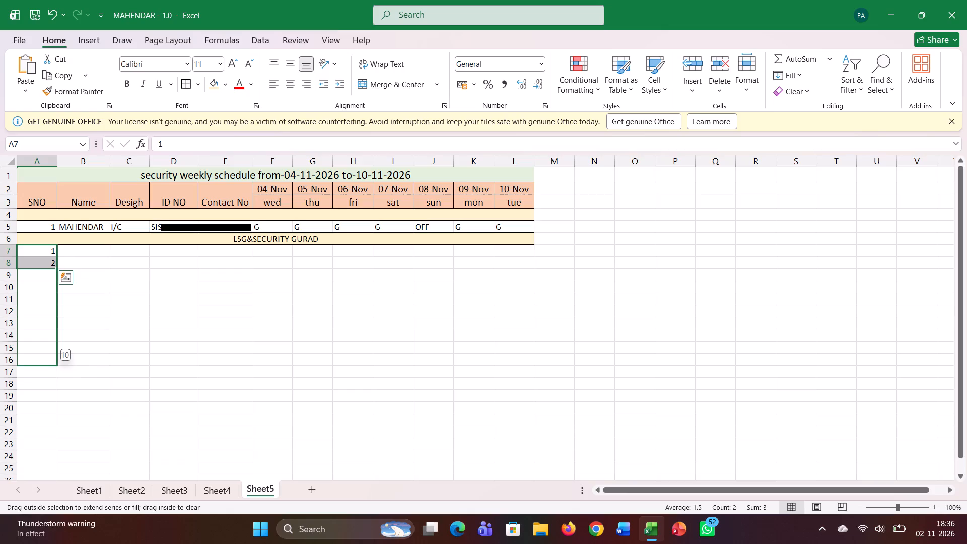
drag(55, 366, 55, 366)
drag(55, 366, 55, 364)
drag(55, 364, 55, 356)
click(126, 330)
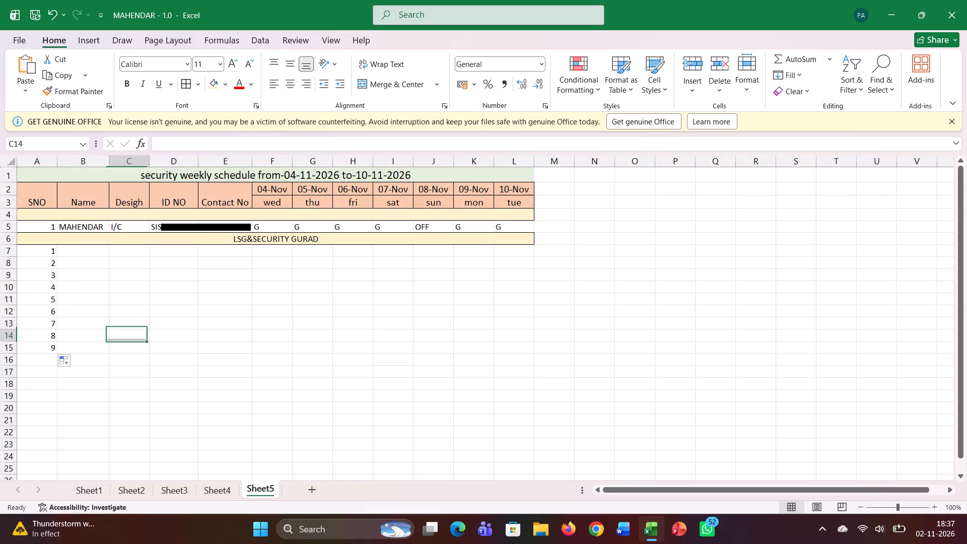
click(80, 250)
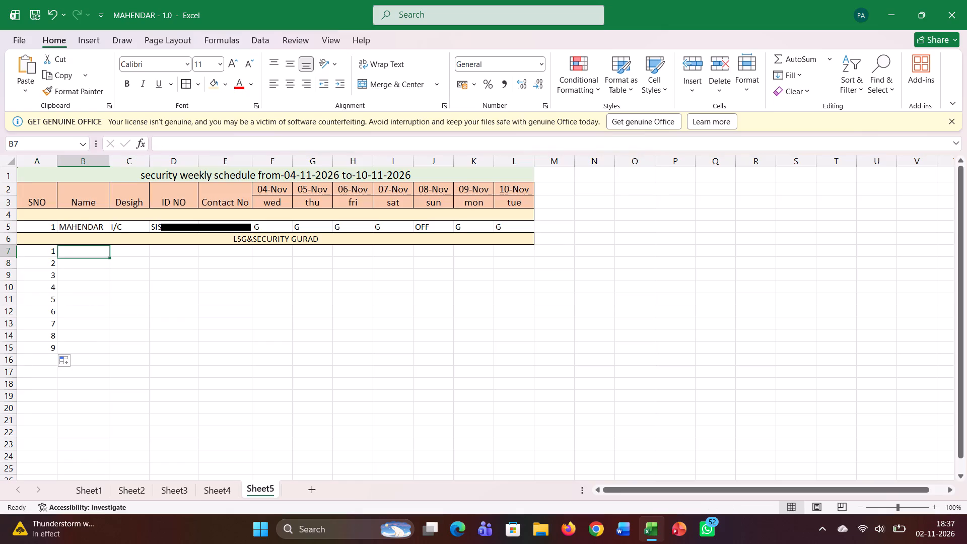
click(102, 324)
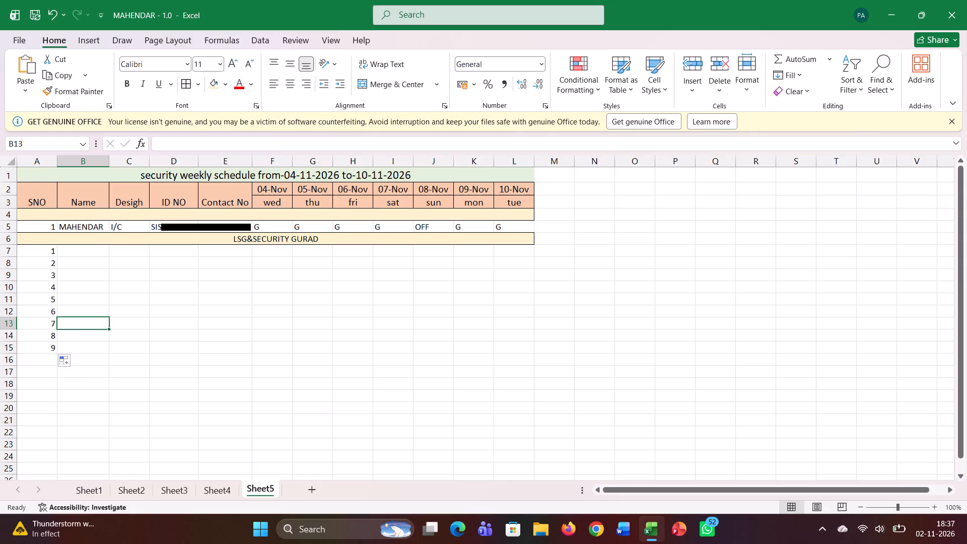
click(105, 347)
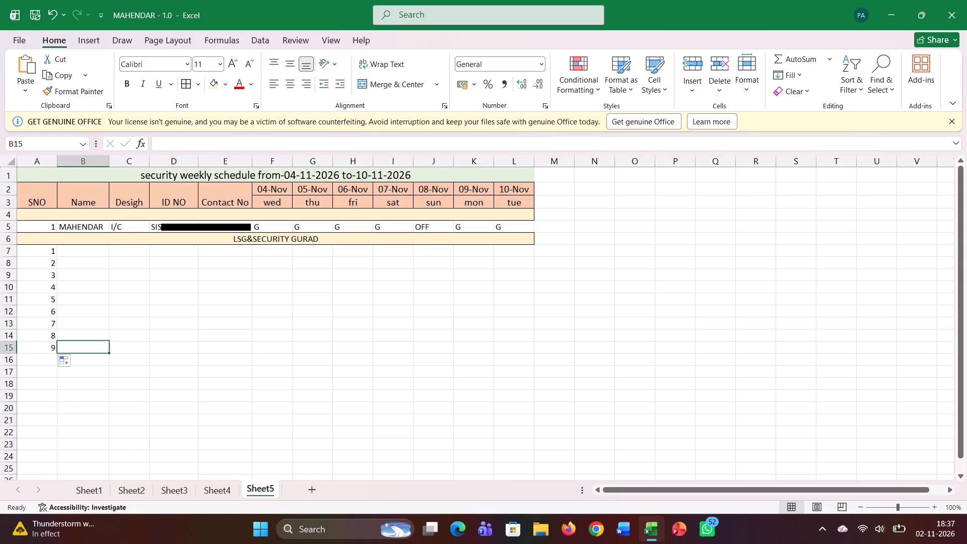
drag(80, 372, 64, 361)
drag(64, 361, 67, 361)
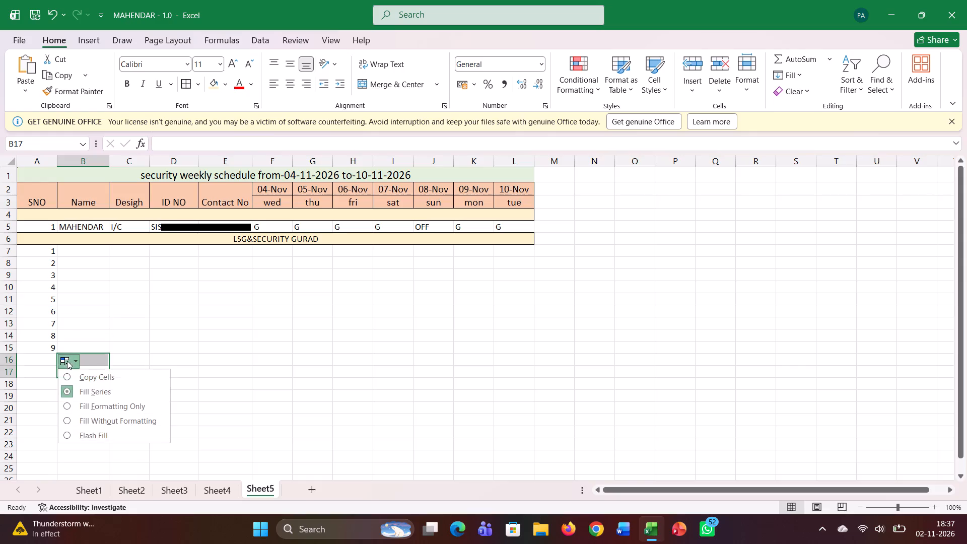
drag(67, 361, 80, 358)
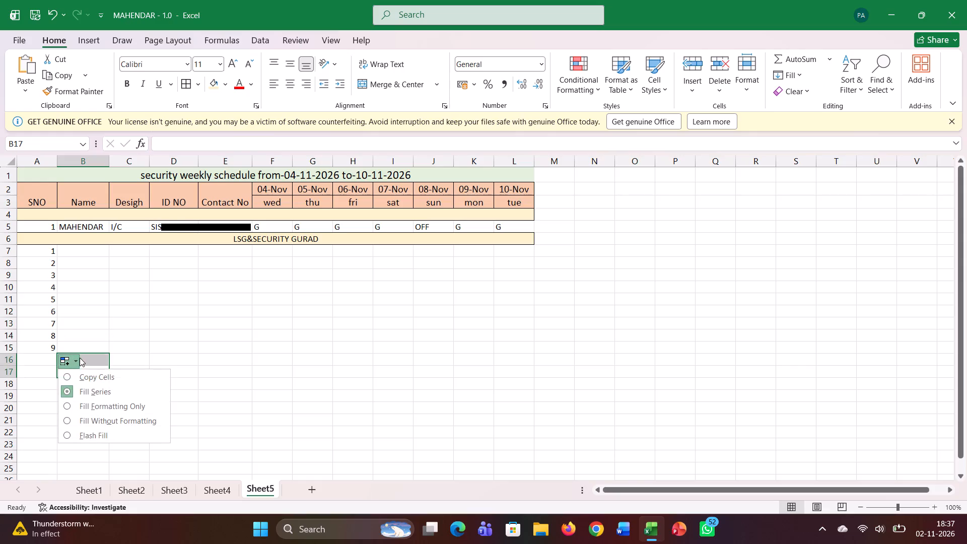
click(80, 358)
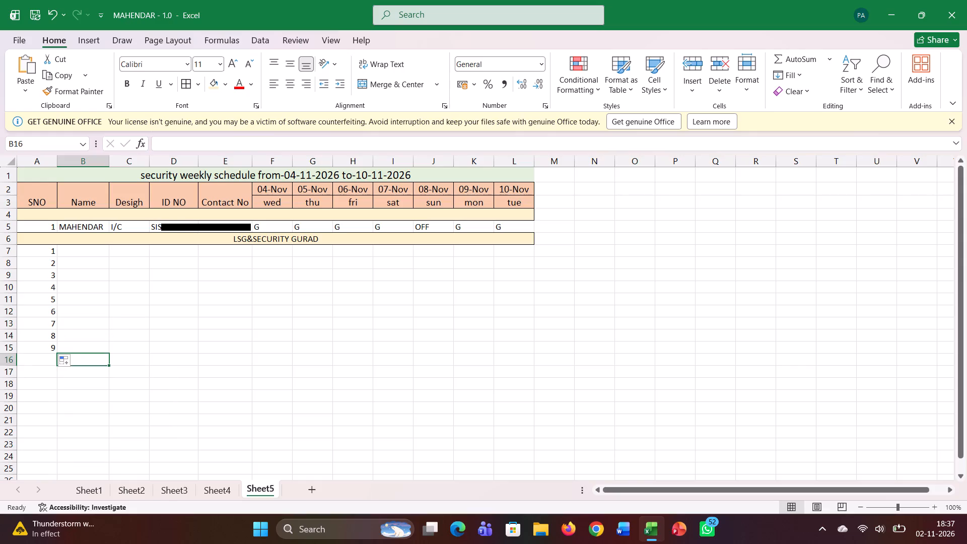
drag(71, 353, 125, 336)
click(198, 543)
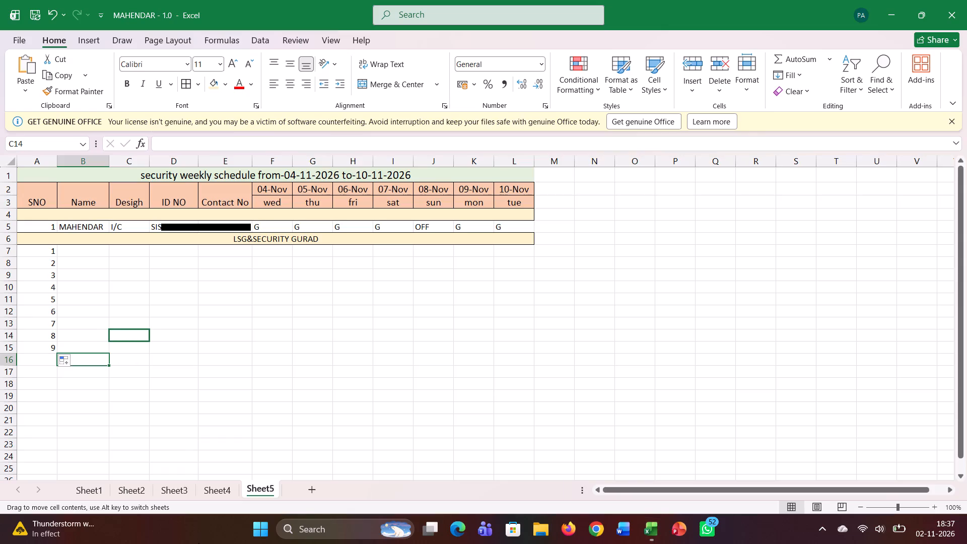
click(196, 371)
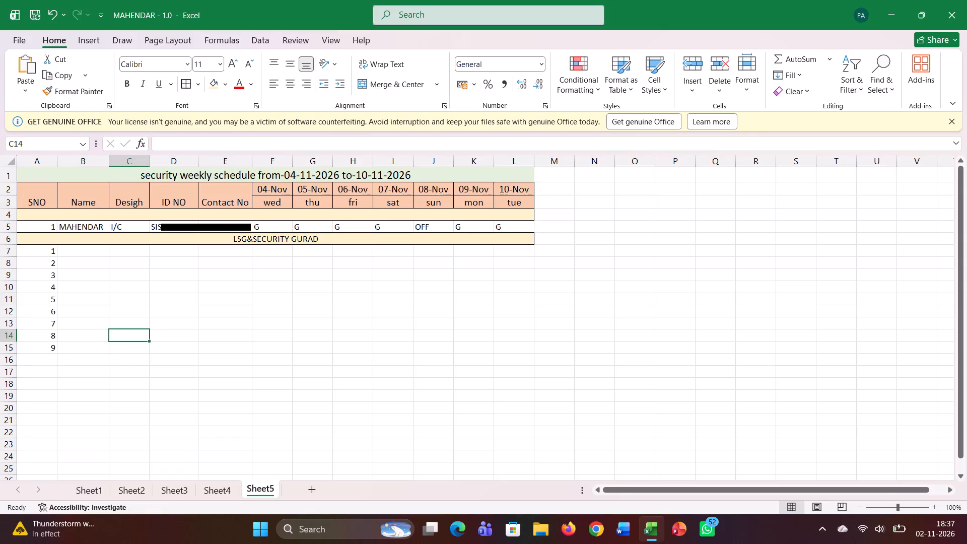
Enter the name SUJATHA in B7 and the designation L/G in C7 for the first LSG&SECURITY GURAD row.
click(82, 245)
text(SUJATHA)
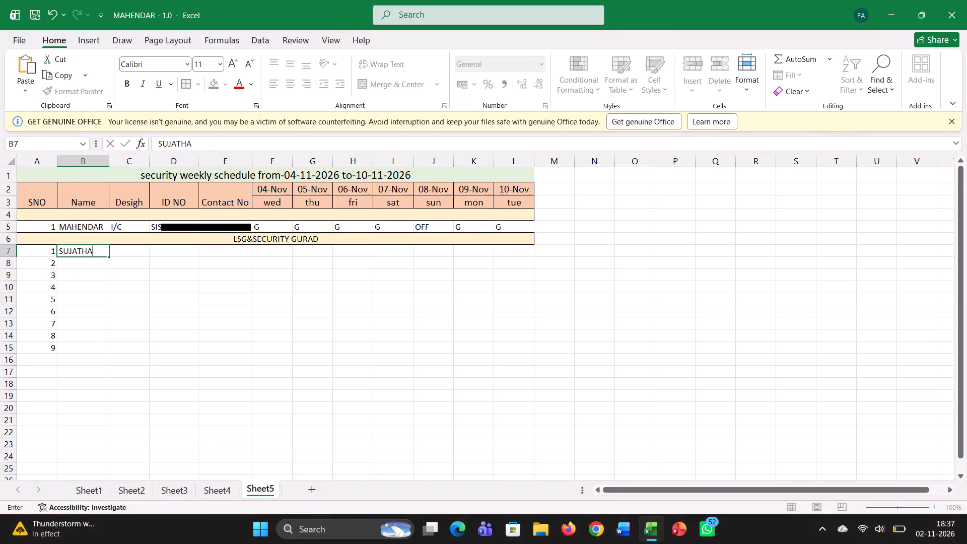
click(126, 251)
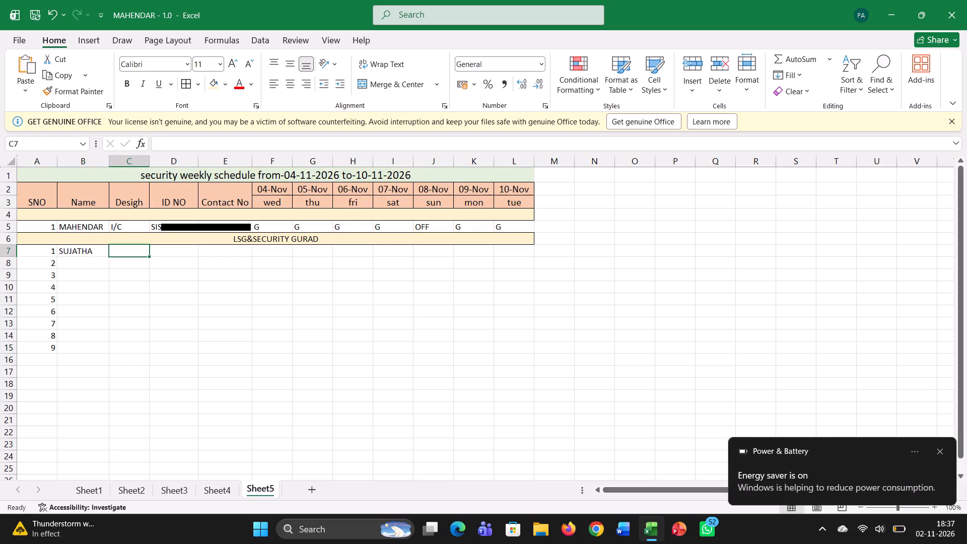
click(936, 451)
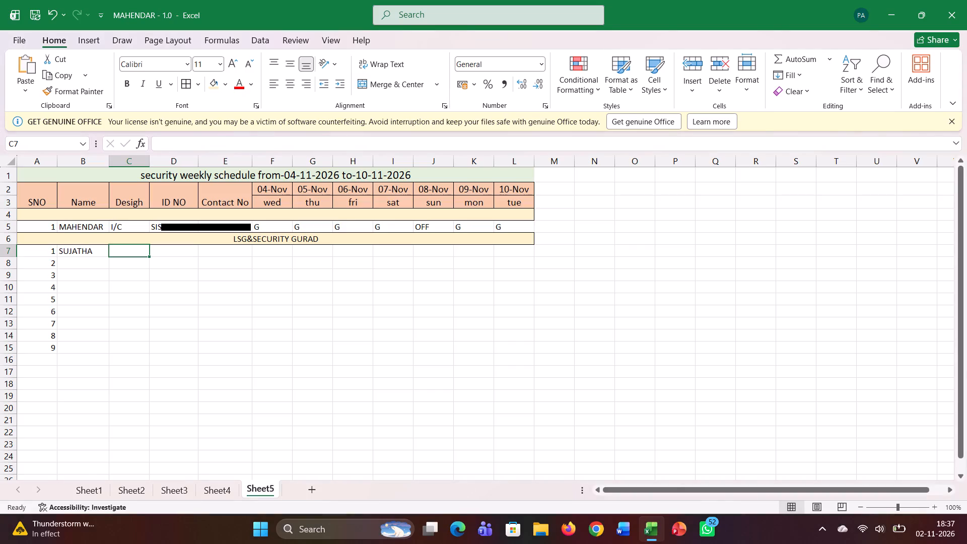
click(128, 250)
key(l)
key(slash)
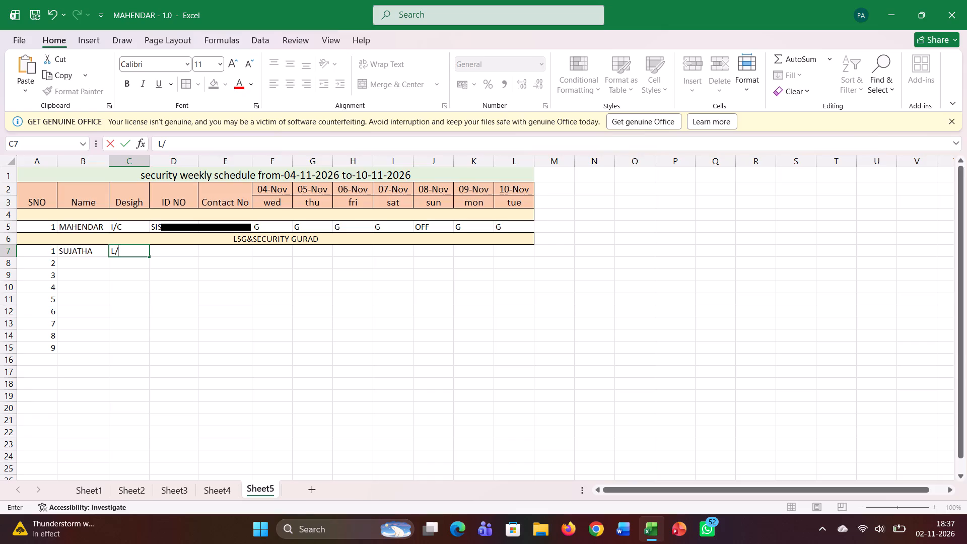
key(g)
key(Down)
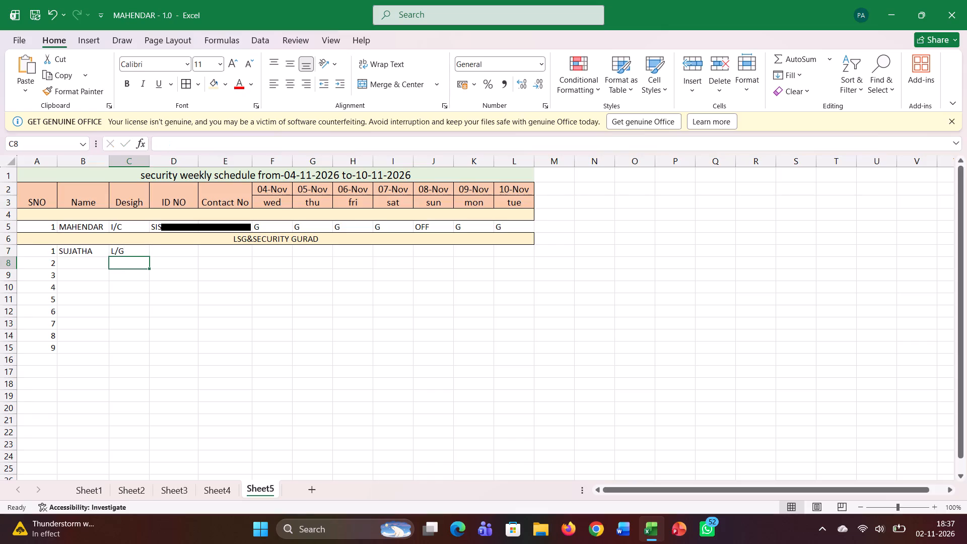
Enter the guard's SIS ID number in cell D7 under ID NO.
click(183, 251)
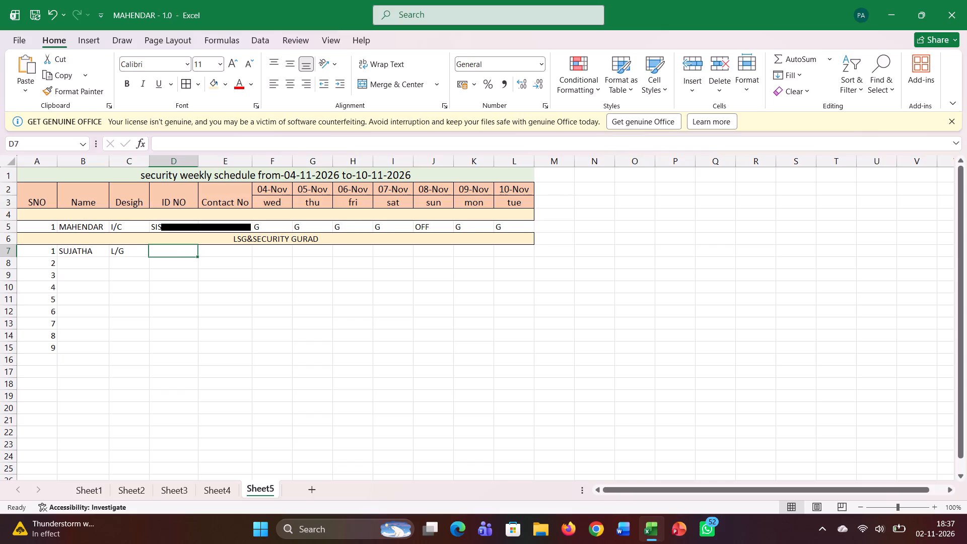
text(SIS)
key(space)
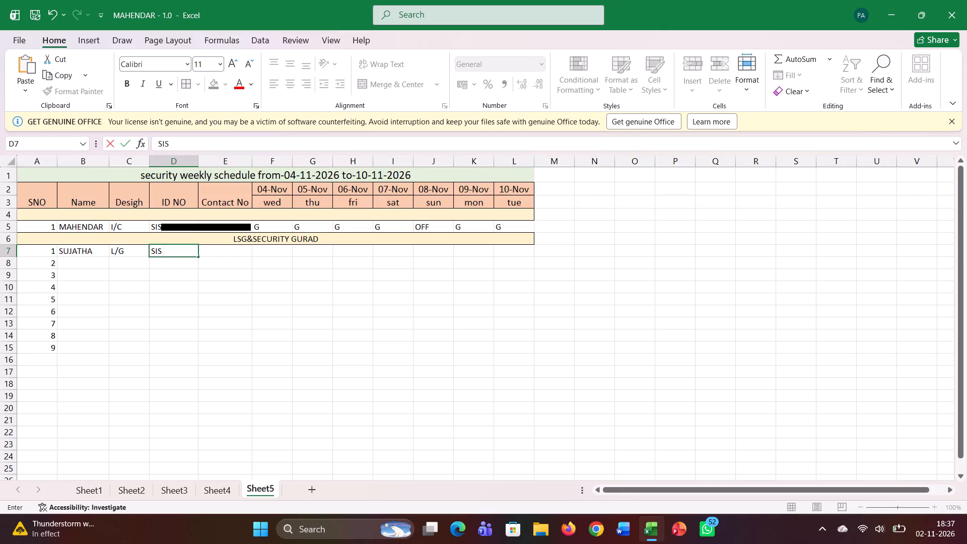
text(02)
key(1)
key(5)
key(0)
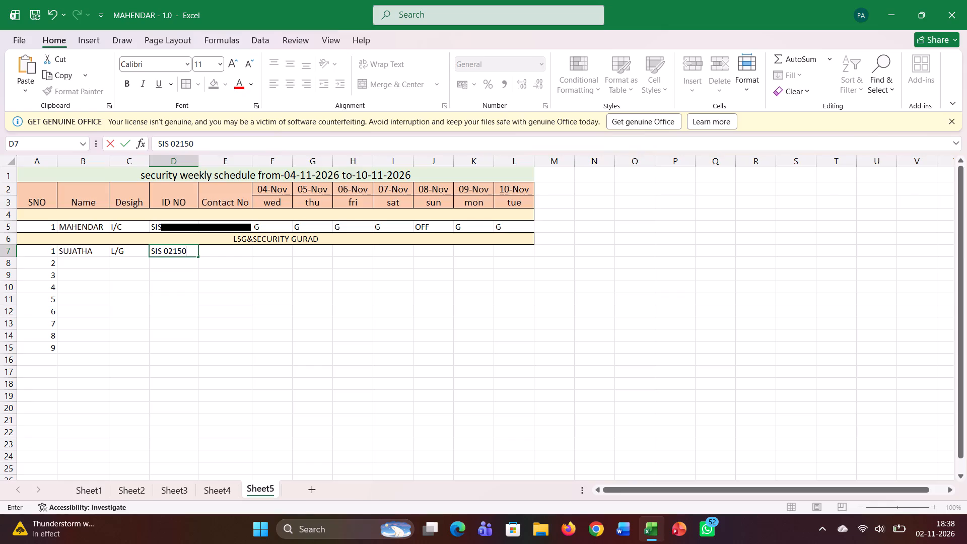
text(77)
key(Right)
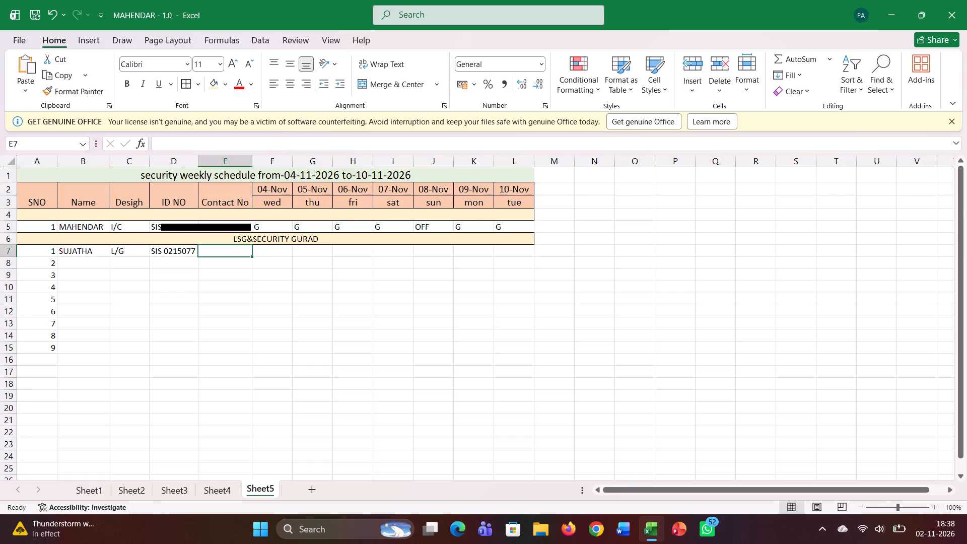
Enter the guard's contact number in cell E7 under Contact No.
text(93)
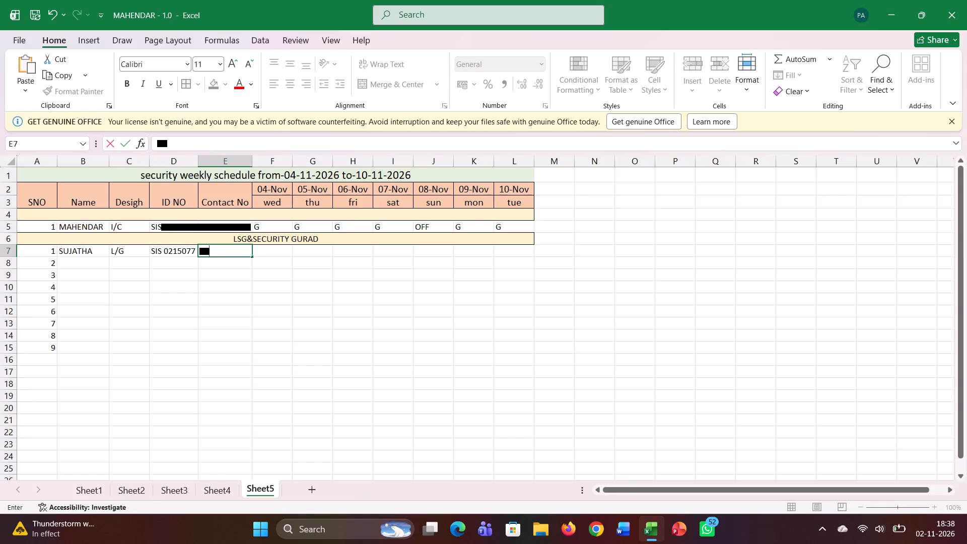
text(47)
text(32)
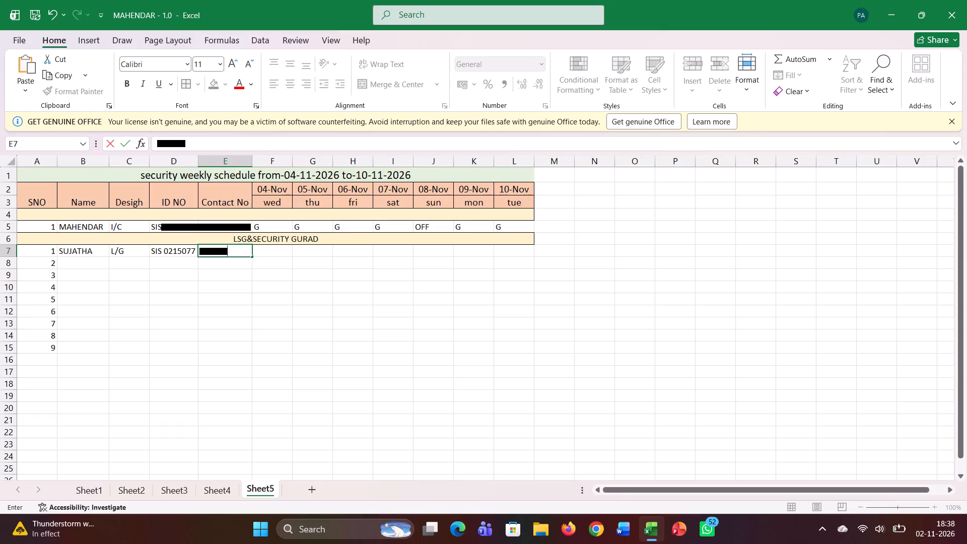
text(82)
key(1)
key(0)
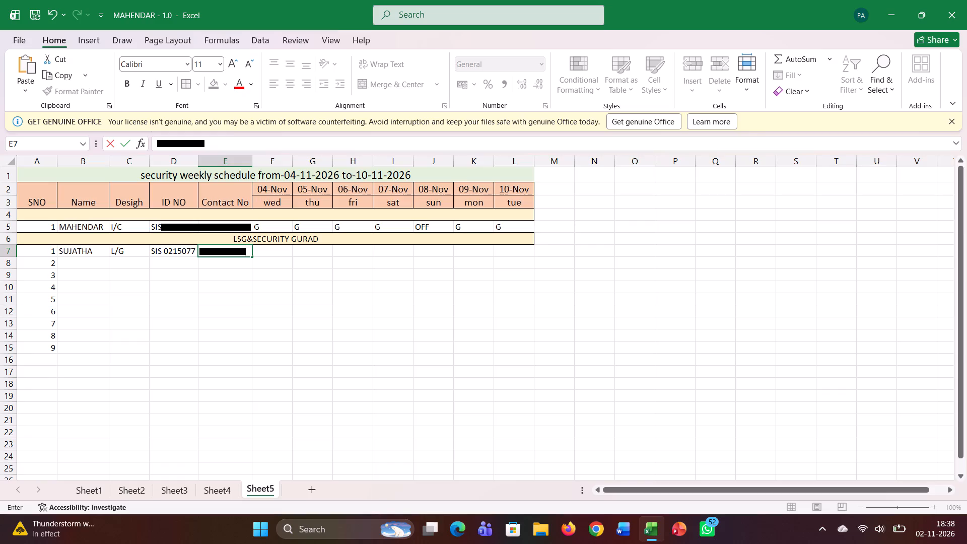
click(267, 268)
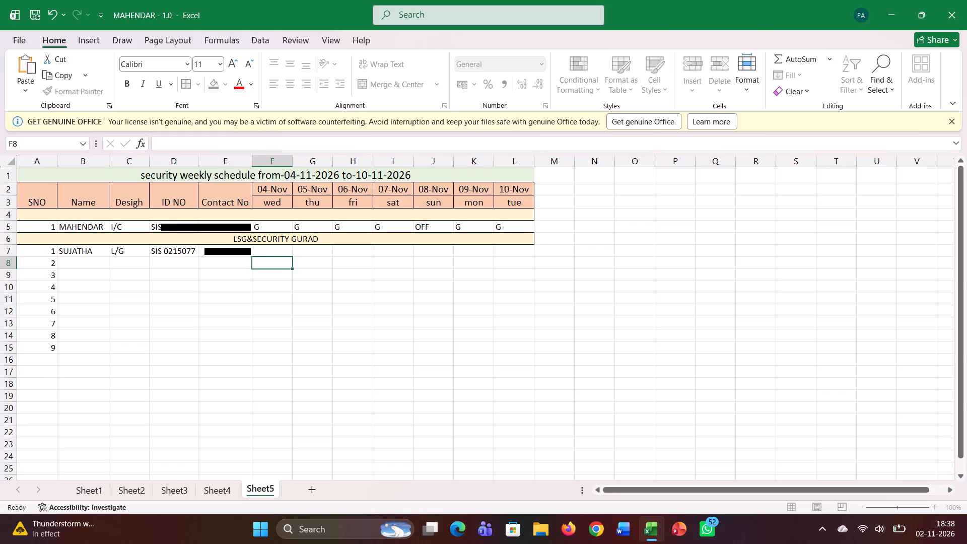
Fill the OFF cell J5, under 08-Nov in the I/C row, with the standard orange colour.
drag(425, 233, 428, 247)
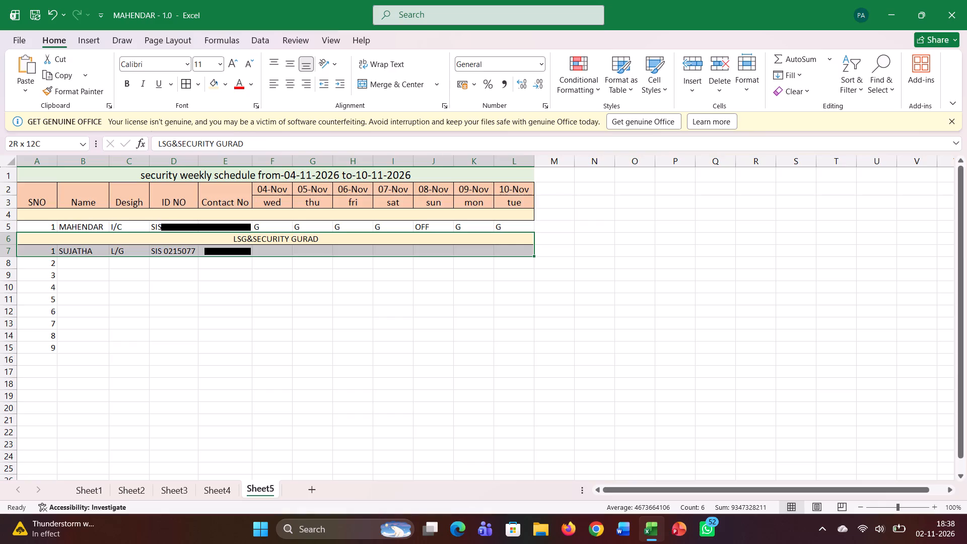
click(504, 288)
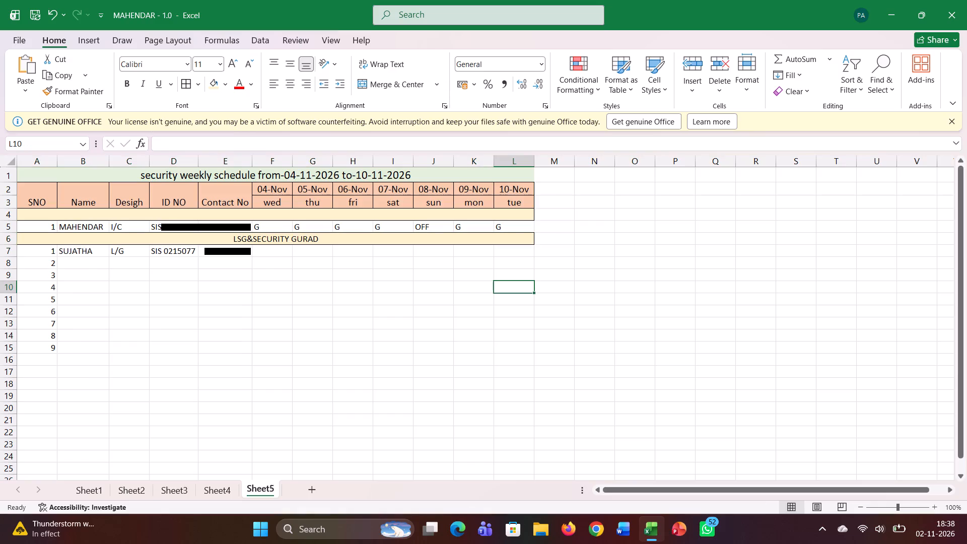
click(431, 224)
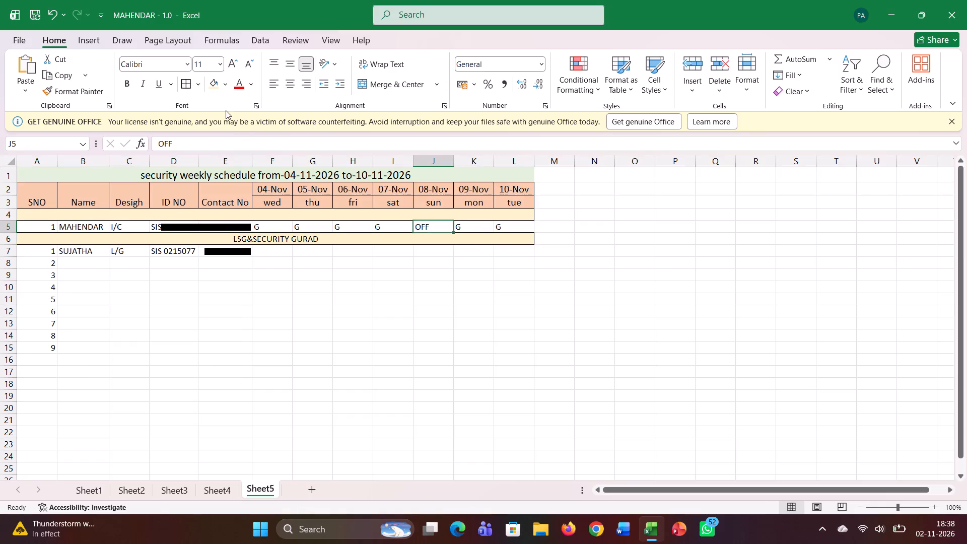
click(224, 86)
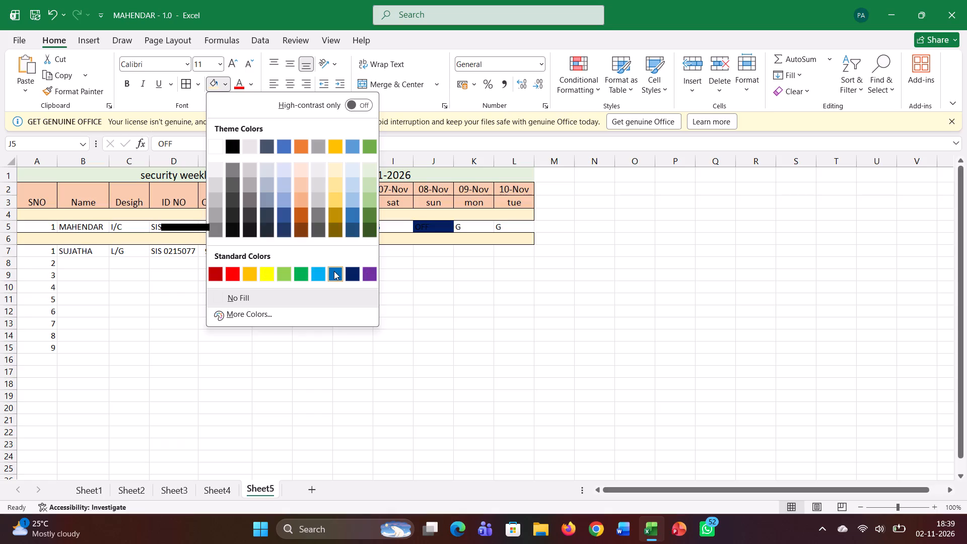
click(256, 276)
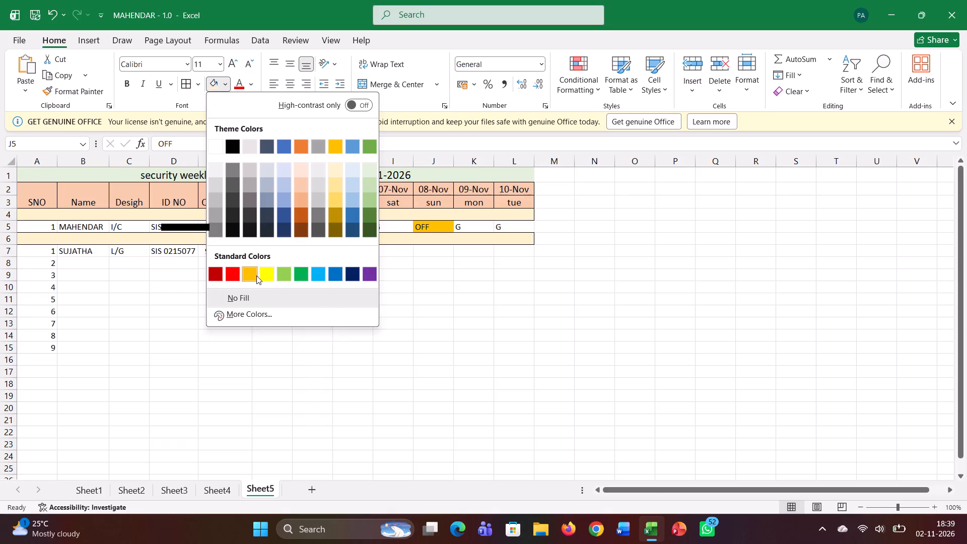
click(357, 331)
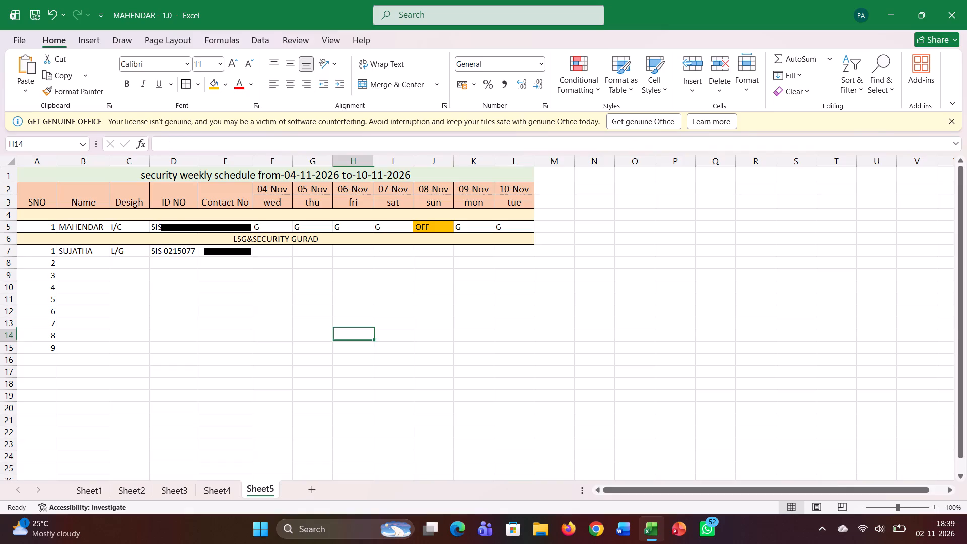
Fill SUJATHA's shifts in row 7: G for 04-Nov to 07-Nov, OFF on 08-Nov, and G for 09-Nov and 10-Nov.
click(271, 252)
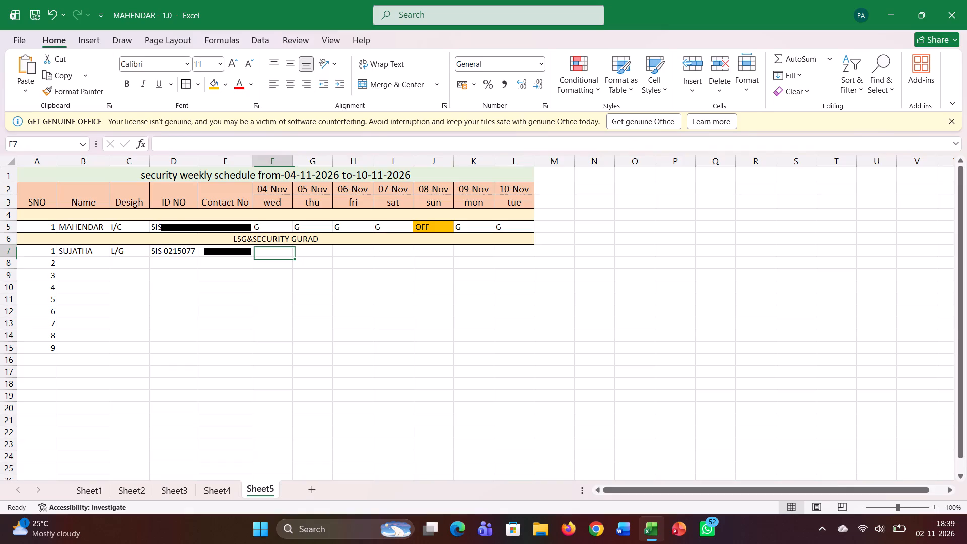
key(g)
key(Right)
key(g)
key(Right)
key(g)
key(Right)
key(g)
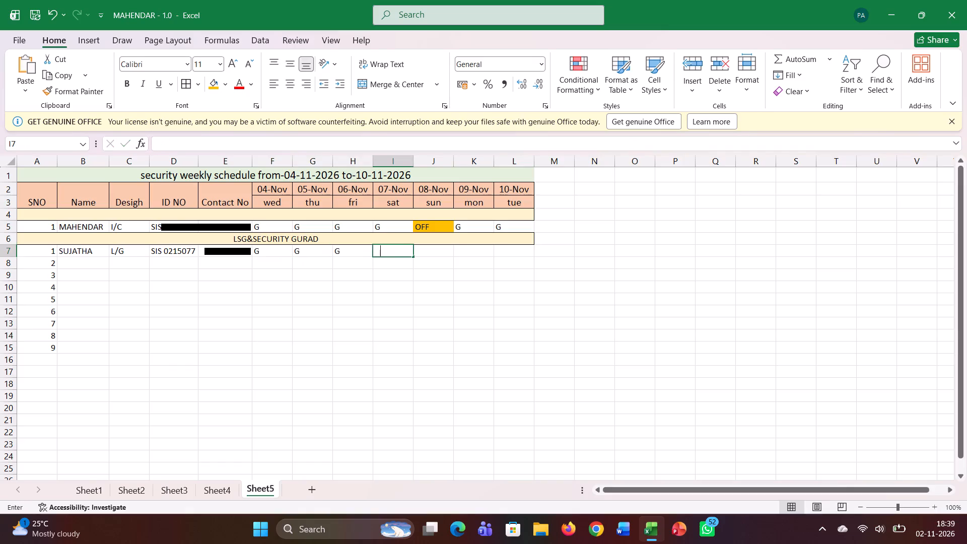
key(Right)
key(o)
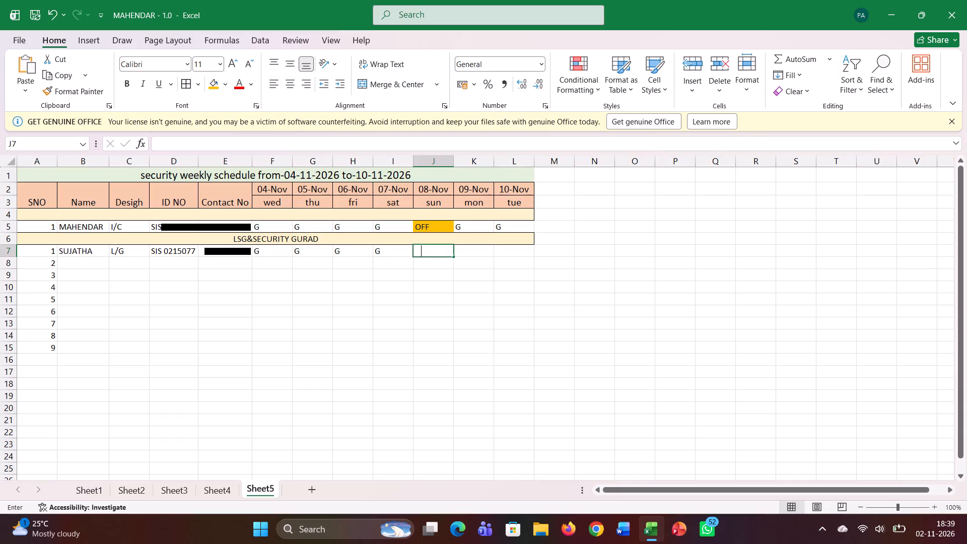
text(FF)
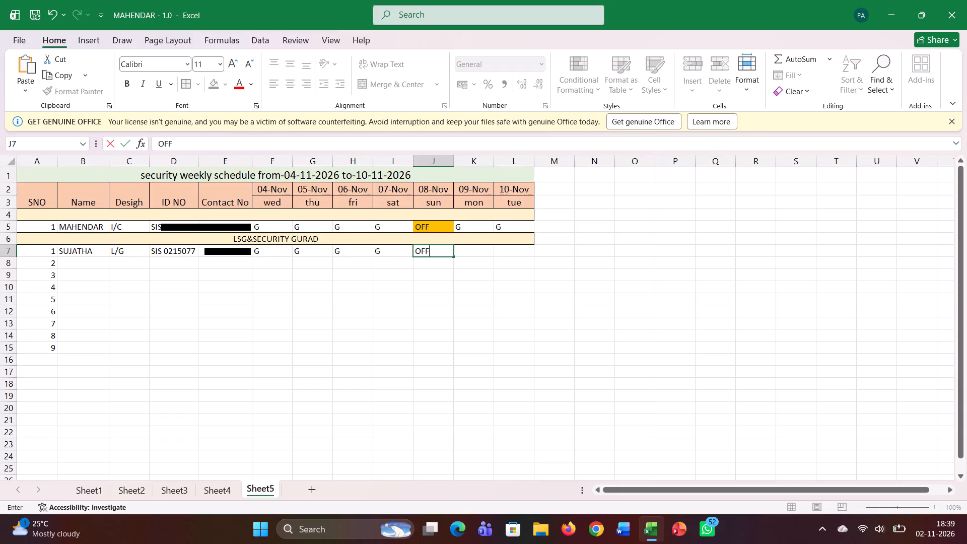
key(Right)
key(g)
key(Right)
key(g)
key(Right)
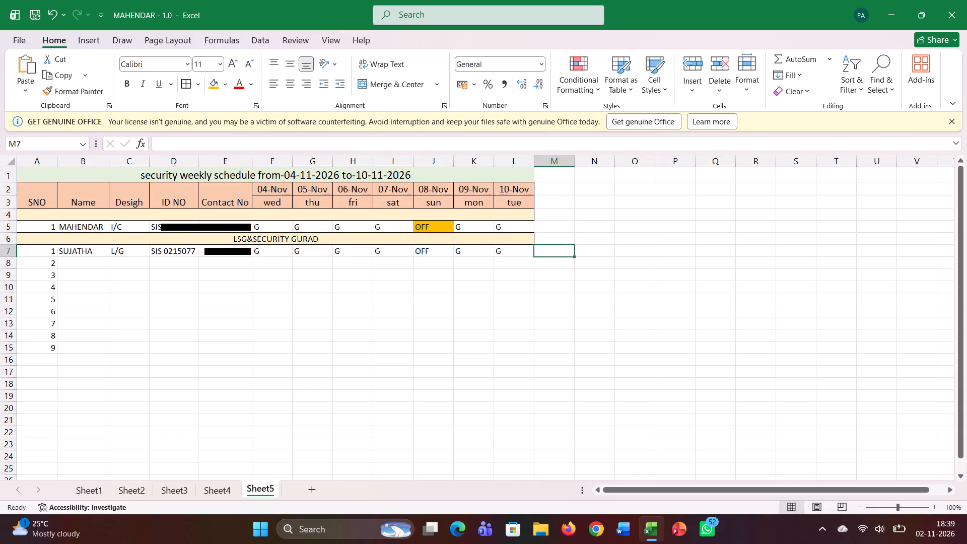
Fill the OFF cell J7, under 08-Nov in SUJATHA's row, with the same orange colour.
click(431, 252)
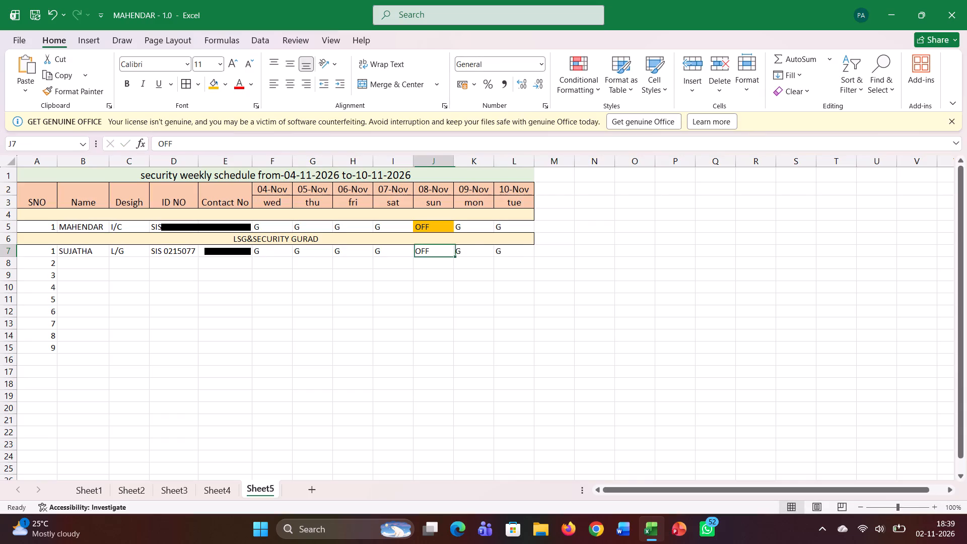
click(213, 86)
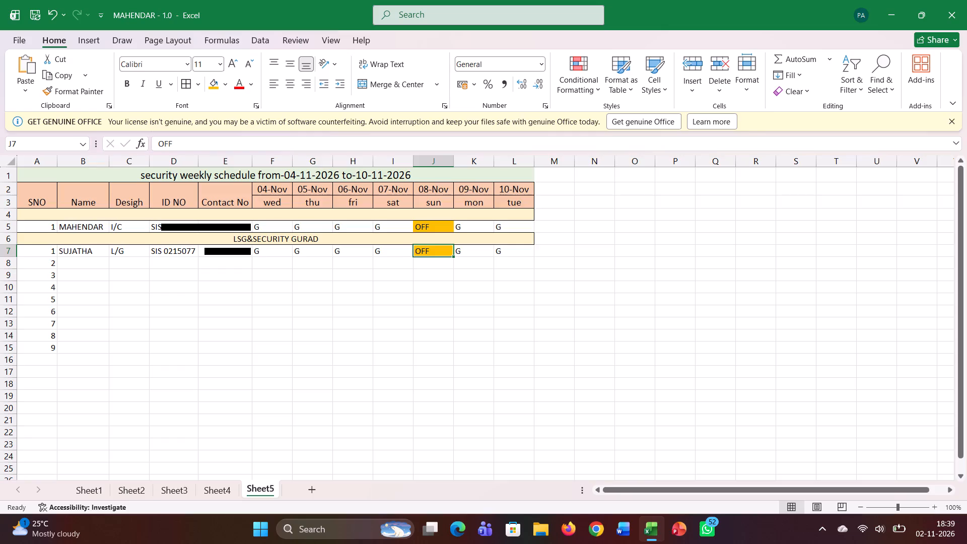
Enter the second guard's name in B8 and the designation S/G in C8.
click(74, 265)
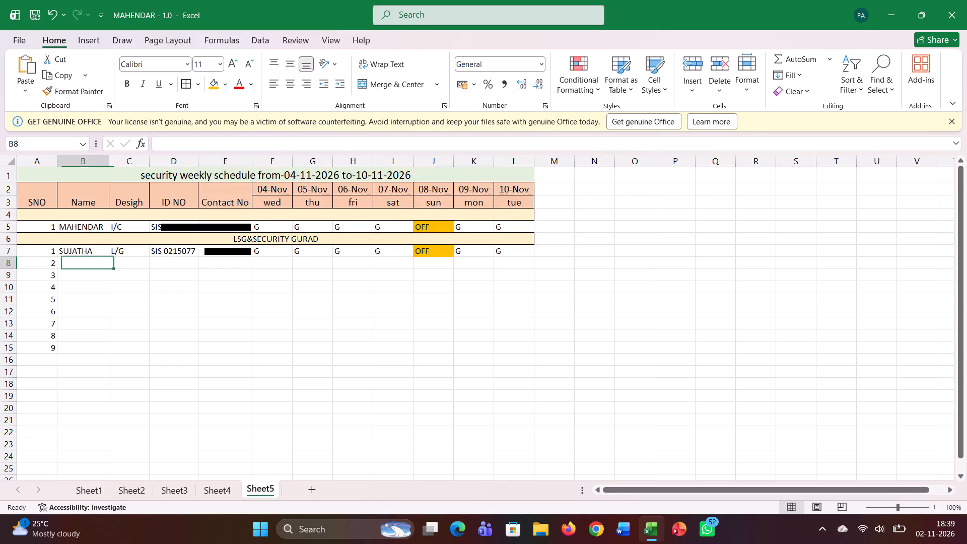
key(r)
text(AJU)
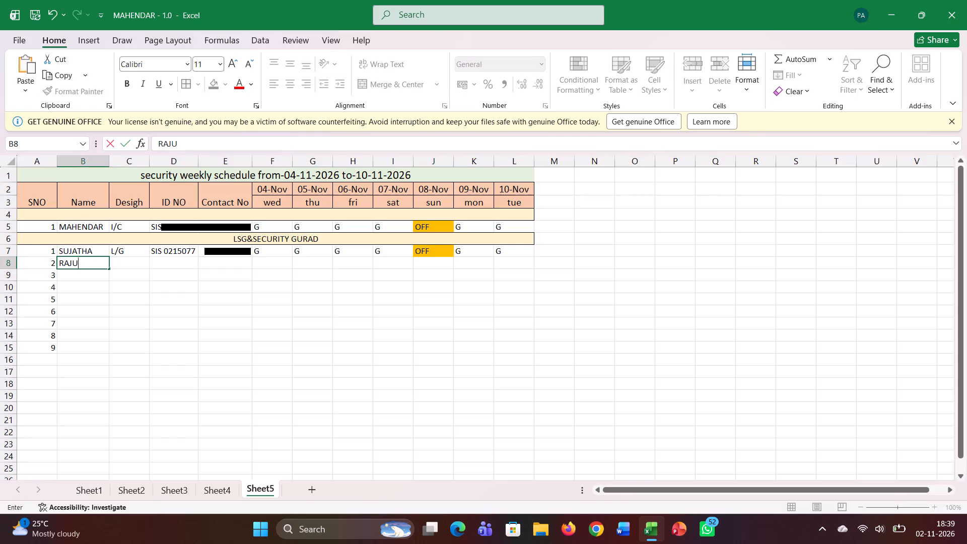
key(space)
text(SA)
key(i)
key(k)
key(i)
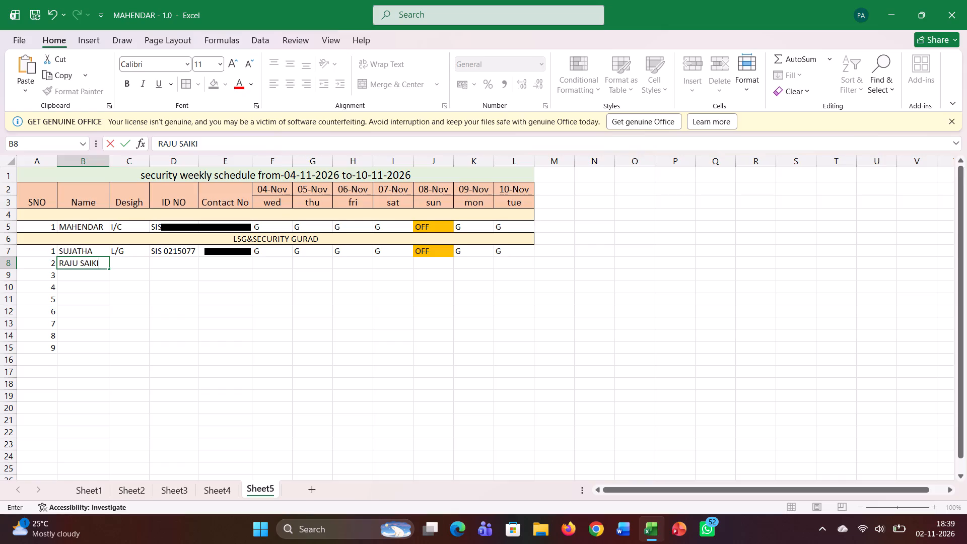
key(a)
click(124, 262)
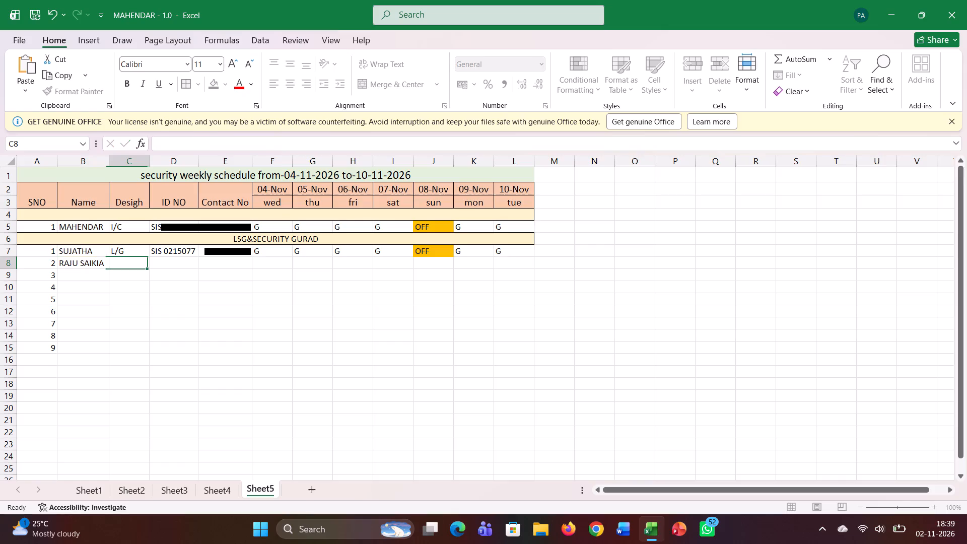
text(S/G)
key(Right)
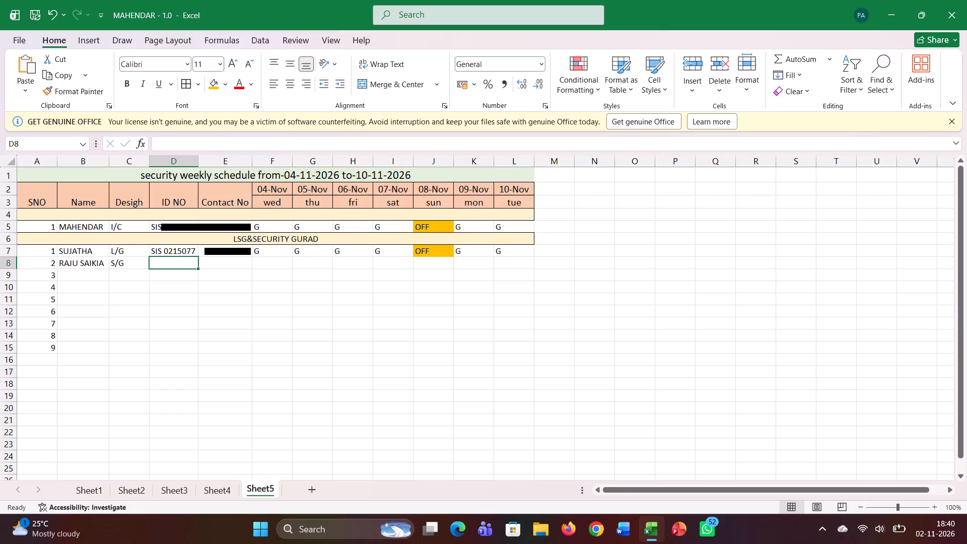
Enter the second guard's SIS ID number in cell D8 under ID NO.
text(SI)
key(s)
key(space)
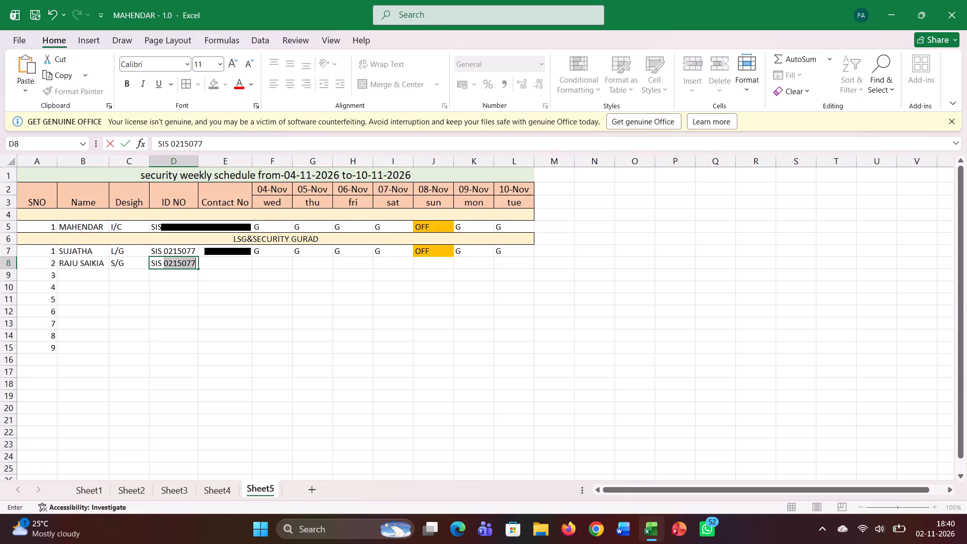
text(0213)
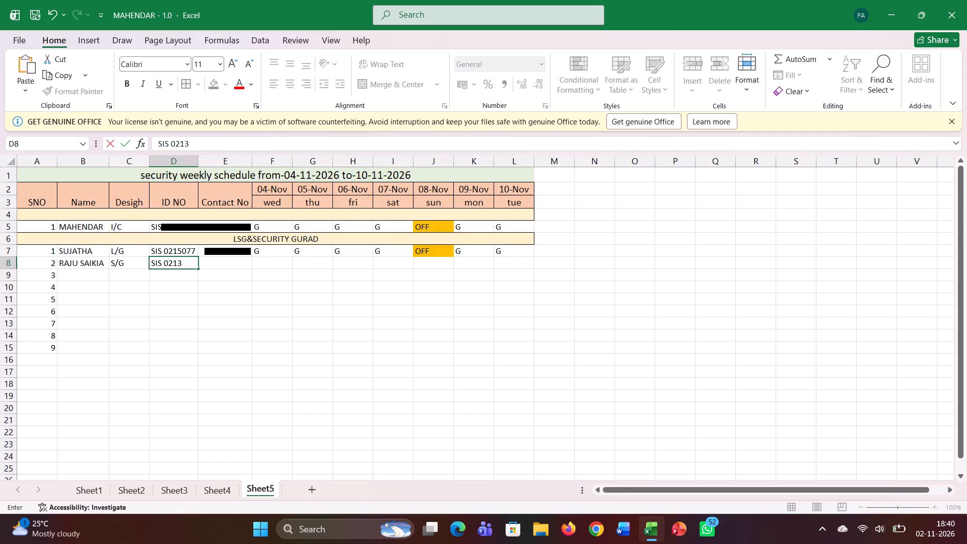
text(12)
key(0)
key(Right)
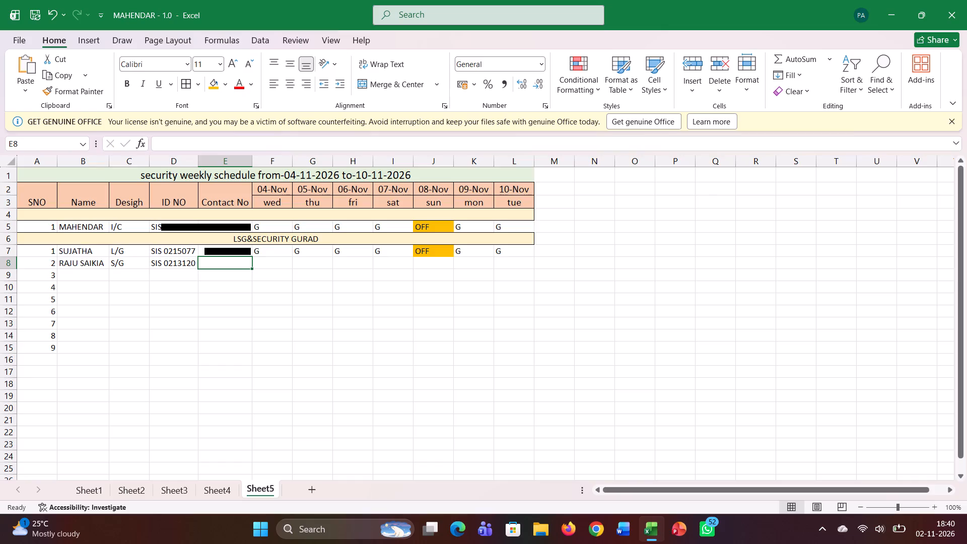
Enter the second guard's contact number in cell E8 under Contact No.
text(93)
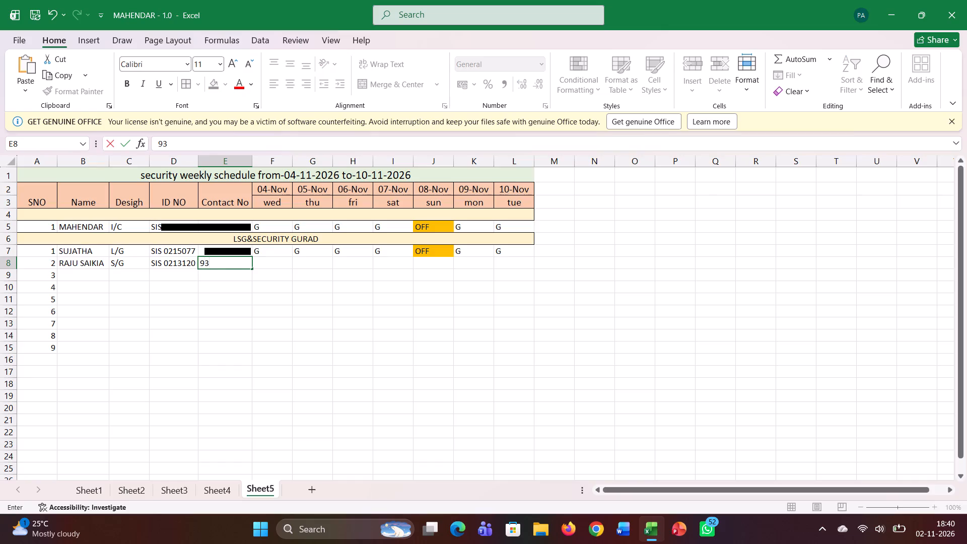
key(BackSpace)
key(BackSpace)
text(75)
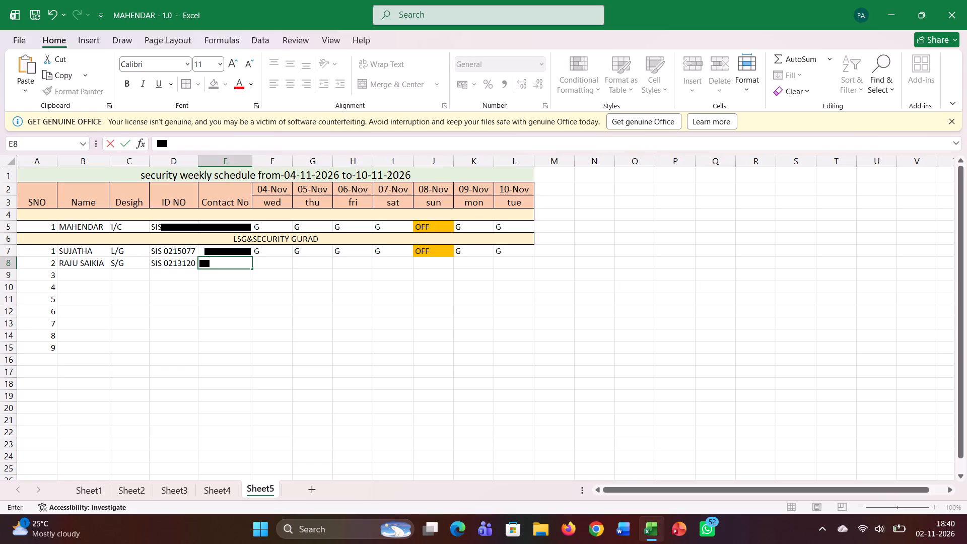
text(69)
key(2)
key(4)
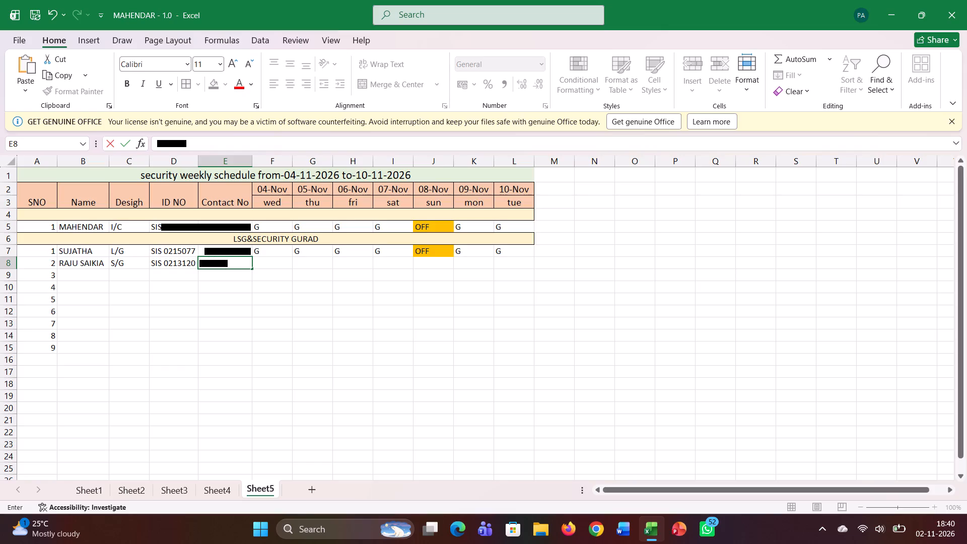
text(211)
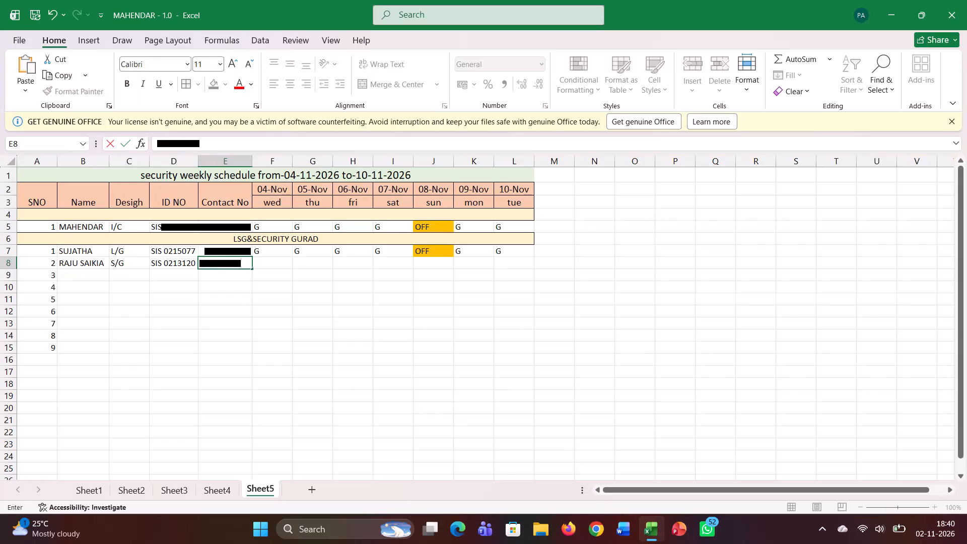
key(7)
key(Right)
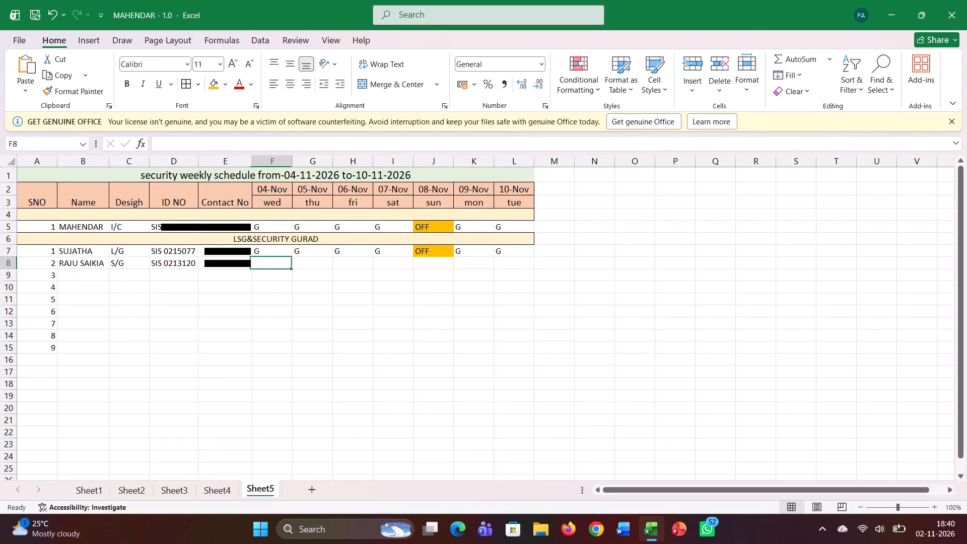
Fill the second guard's shifts in F8 to L8, from 04-Nov to 10-Nov, as OFF, B, B, A, A, A, C.
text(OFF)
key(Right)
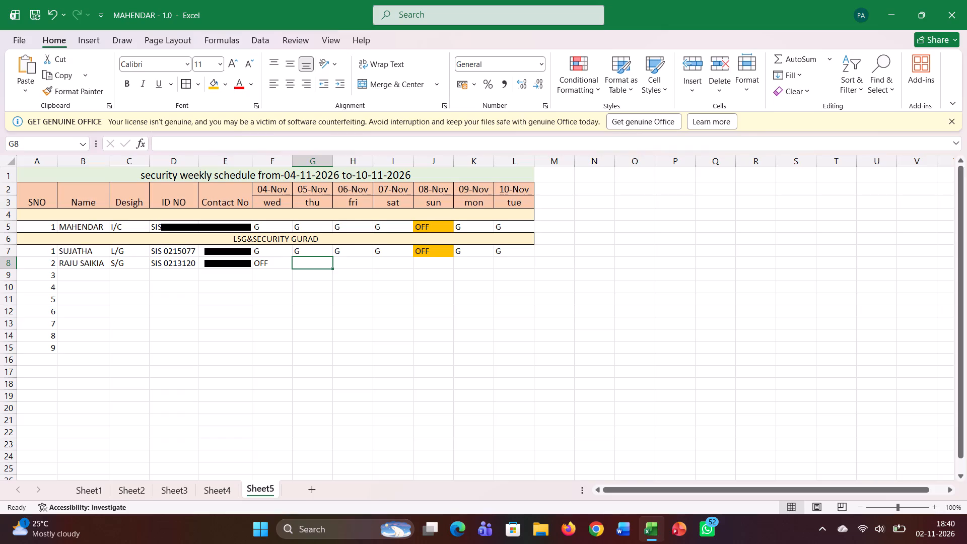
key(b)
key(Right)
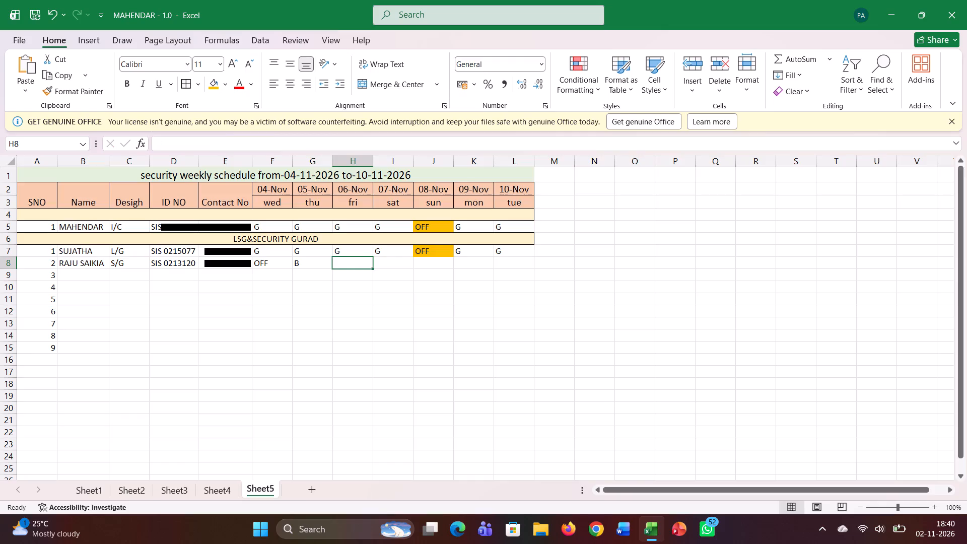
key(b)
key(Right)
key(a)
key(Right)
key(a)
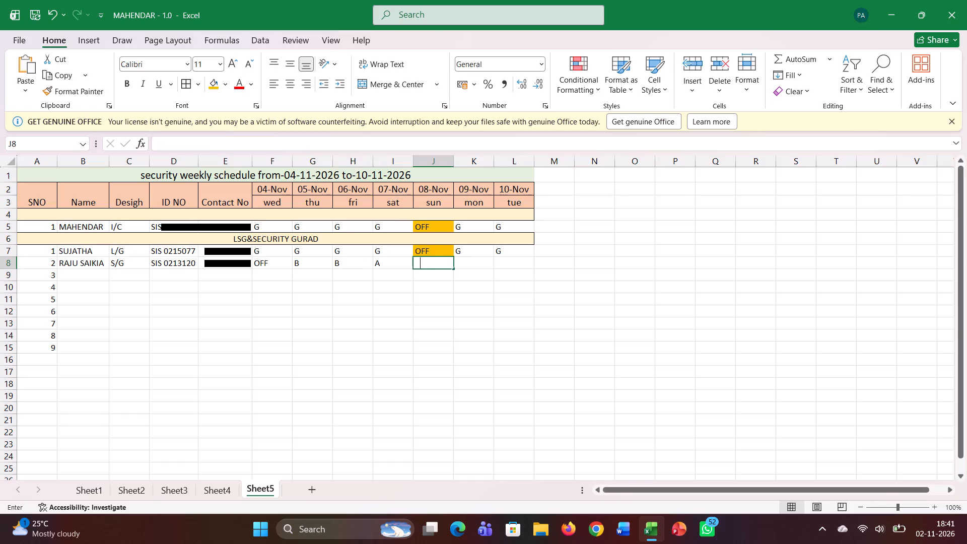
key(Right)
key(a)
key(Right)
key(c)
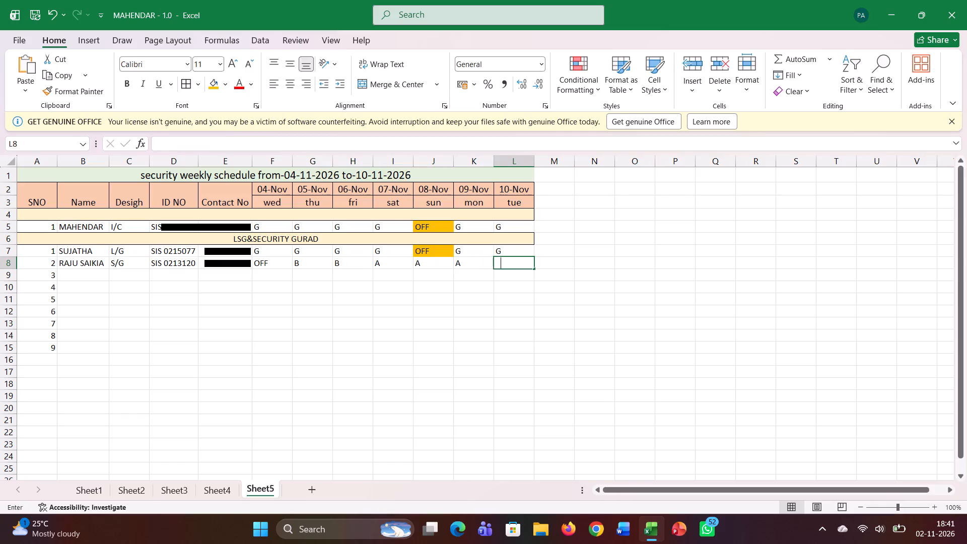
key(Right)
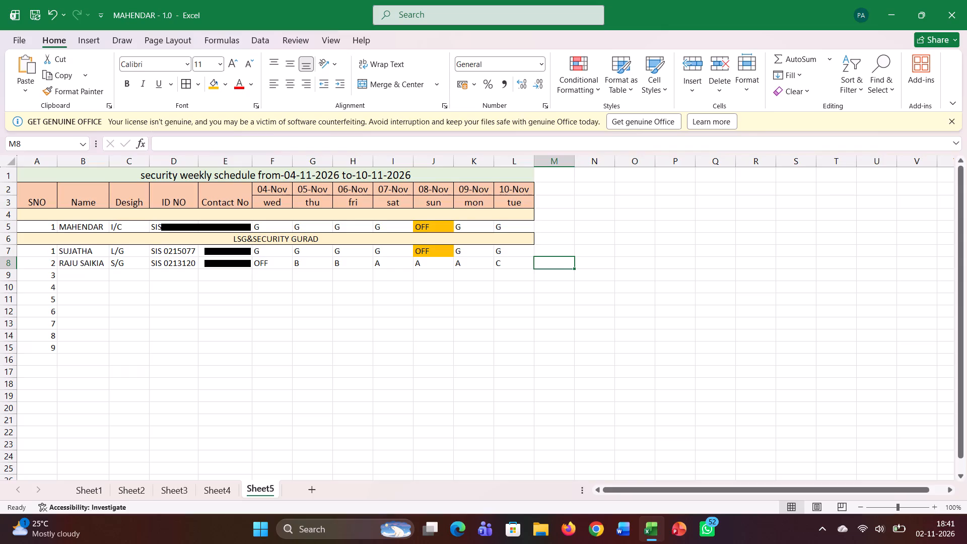
Highlight the OFF entry in F8 with the orange fill used for the other OFF days.
click(267, 262)
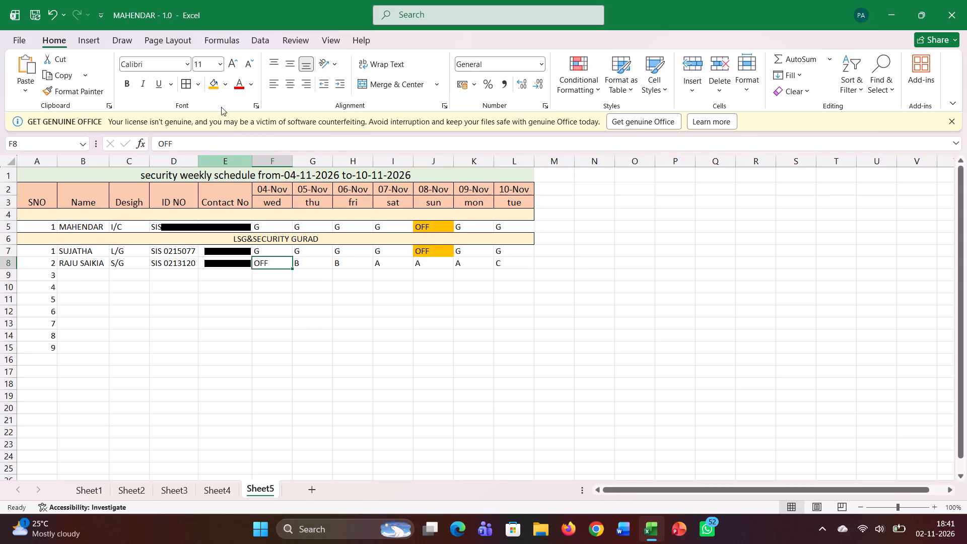
click(213, 87)
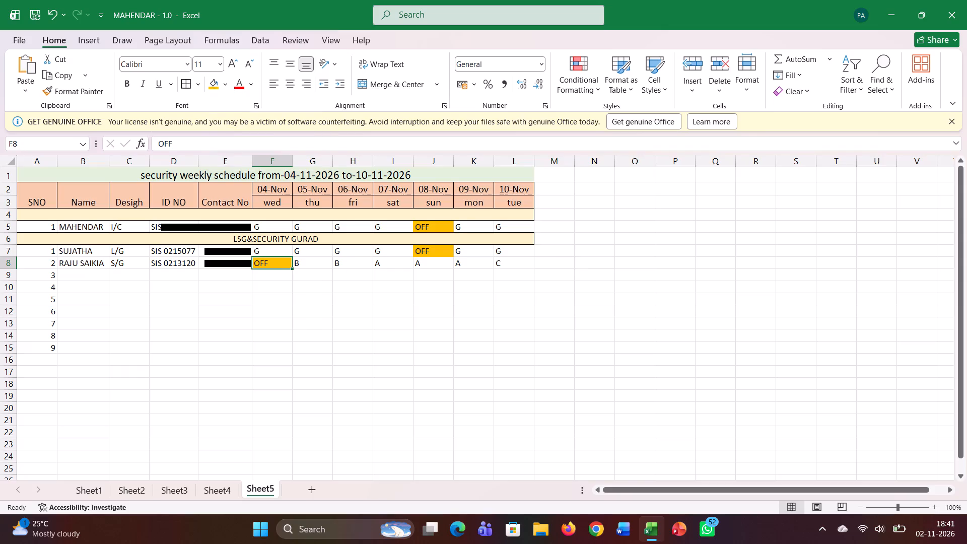
click(322, 347)
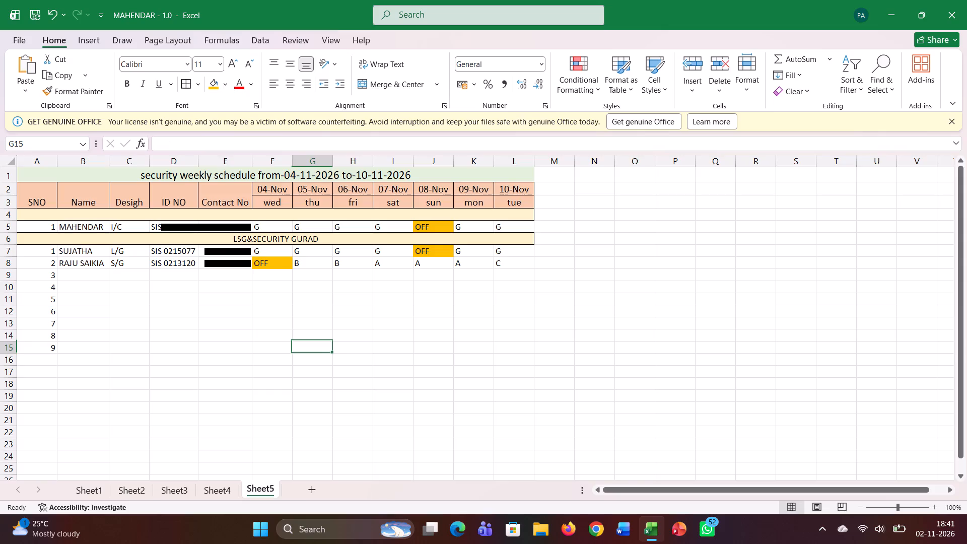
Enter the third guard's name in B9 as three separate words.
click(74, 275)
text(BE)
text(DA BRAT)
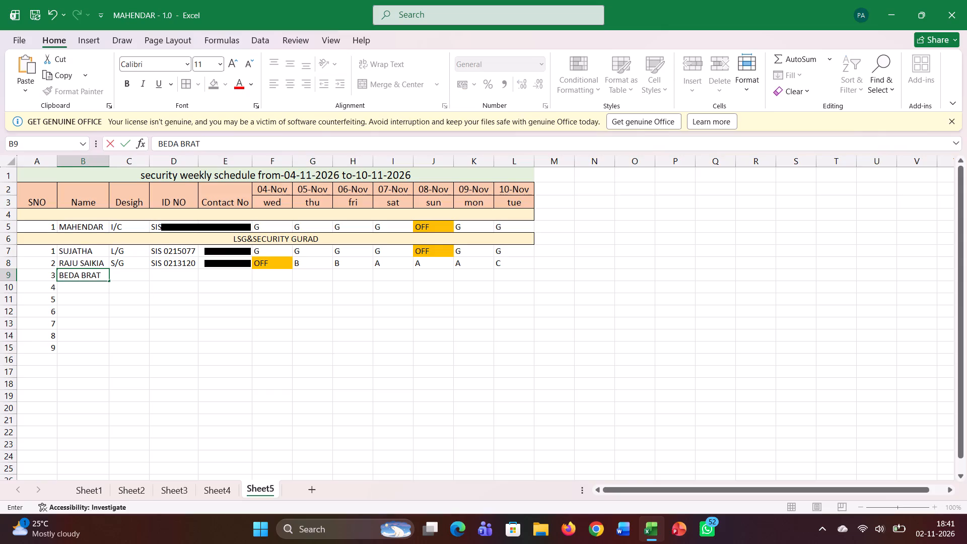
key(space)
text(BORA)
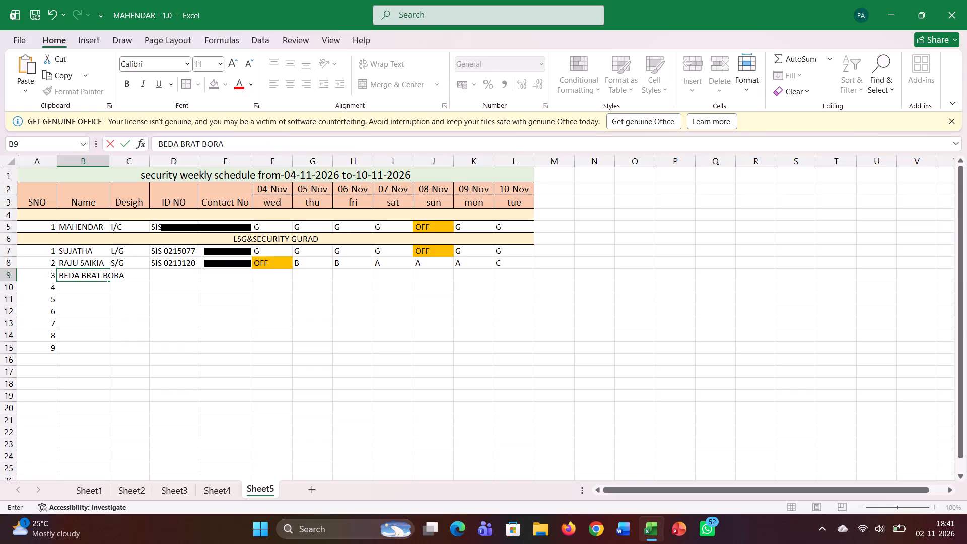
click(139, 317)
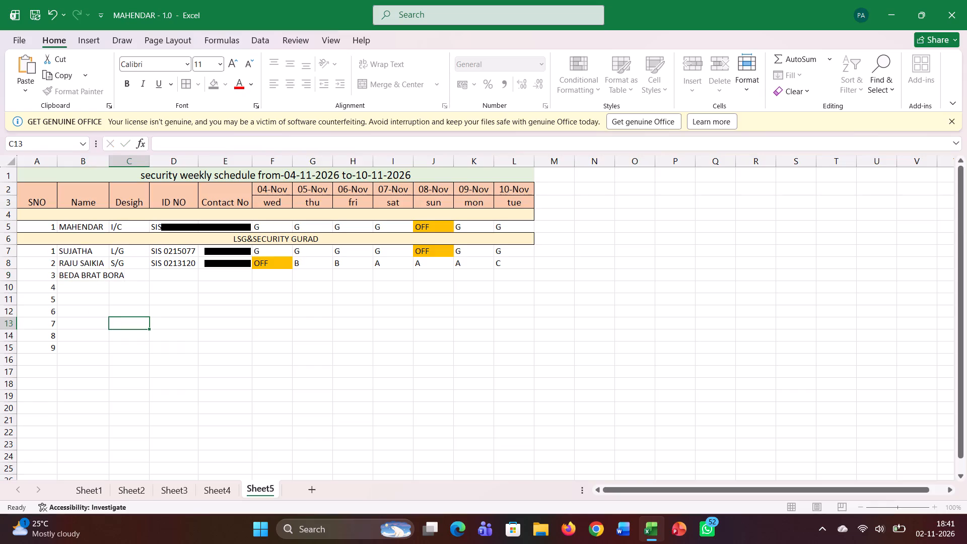
Replace the name in B9 with a two-word version that joins its first two words.
click(107, 277)
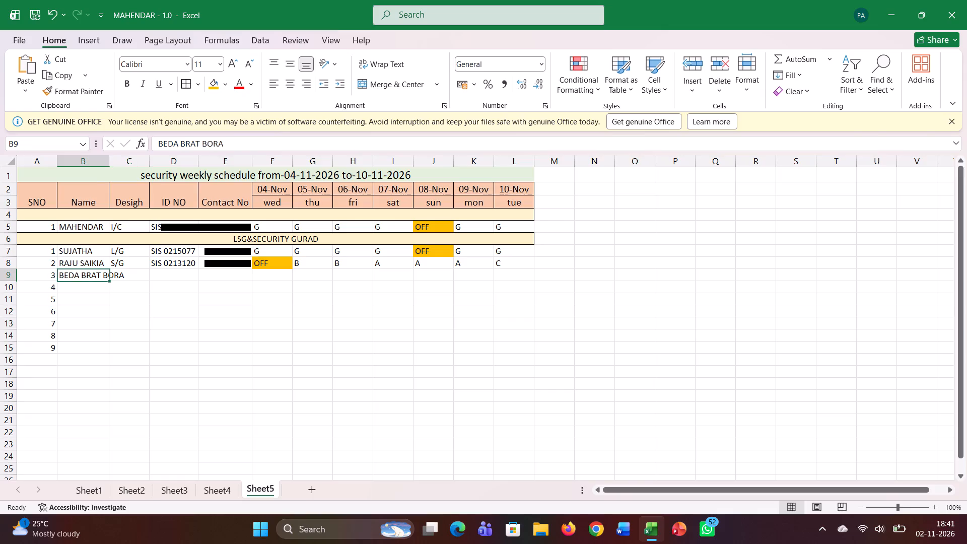
key(BackSpace)
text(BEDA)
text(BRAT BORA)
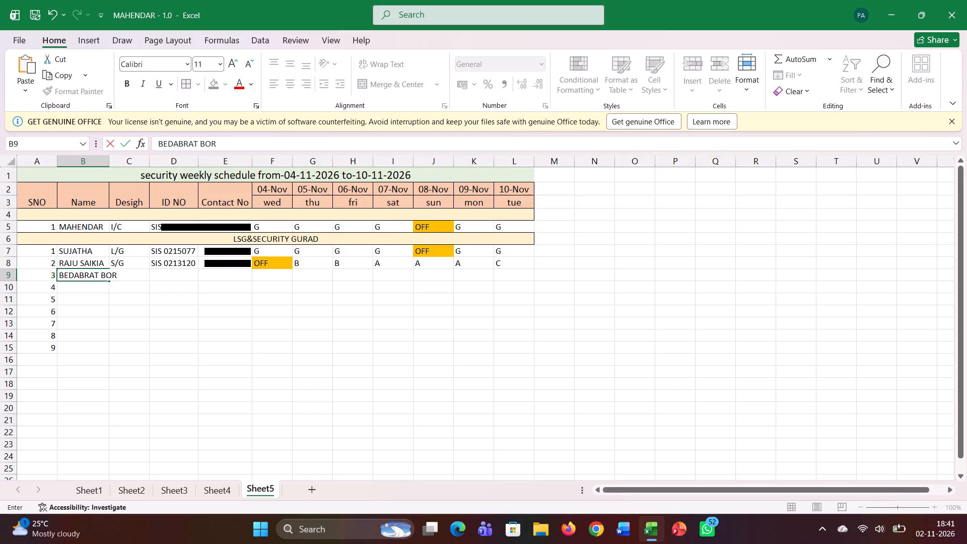
click(166, 300)
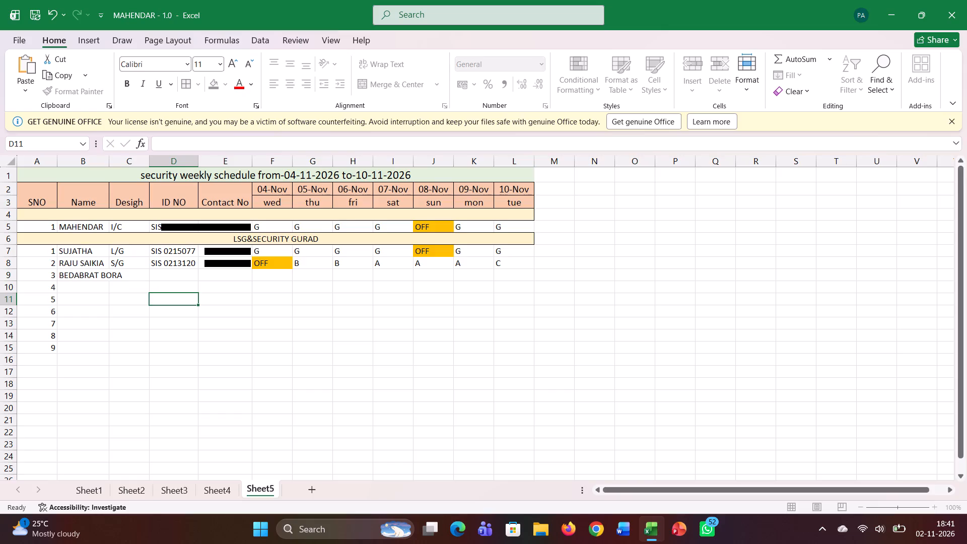
Widen the Name column B to about 14 to fit the third guard's name.
drag(109, 162, 124, 162)
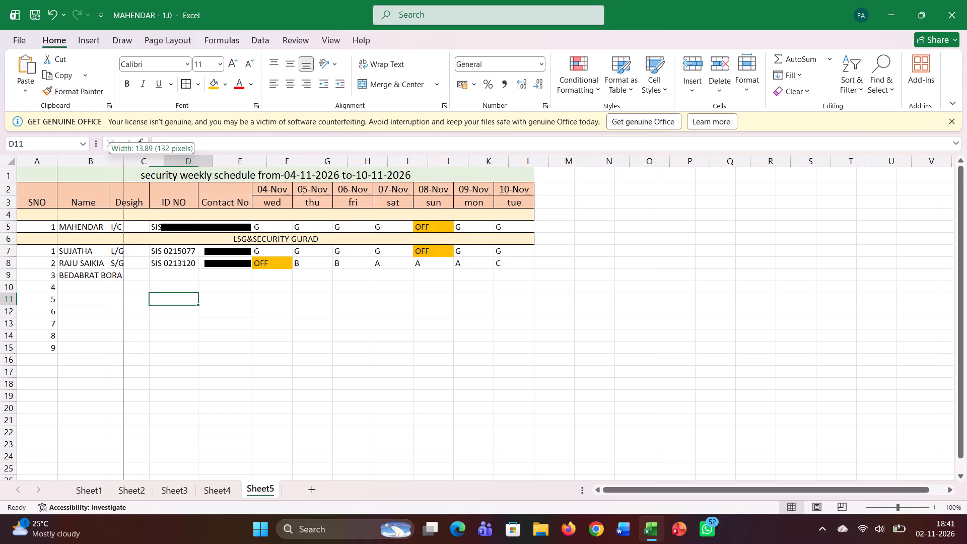
drag(124, 162, 124, 162)
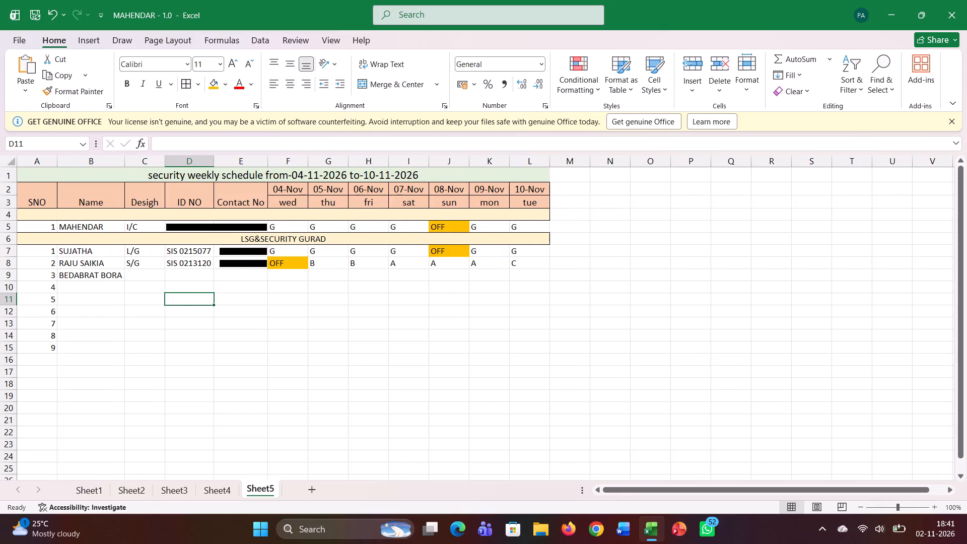
Enter the third guard's designation S/G in cell C9 under Desigh.
click(149, 278)
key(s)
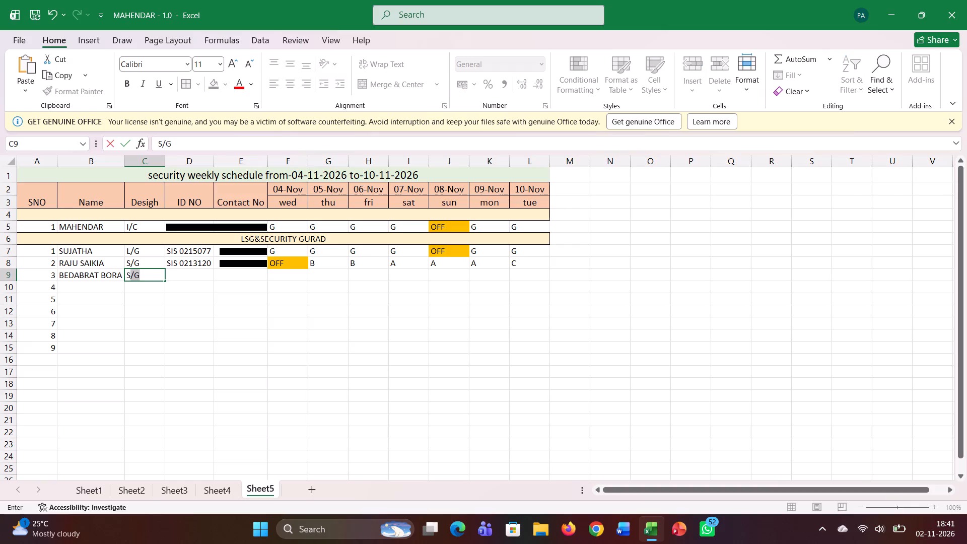
Enter the third guard's SIS ID number in cell D9 under ID NO.
click(174, 277)
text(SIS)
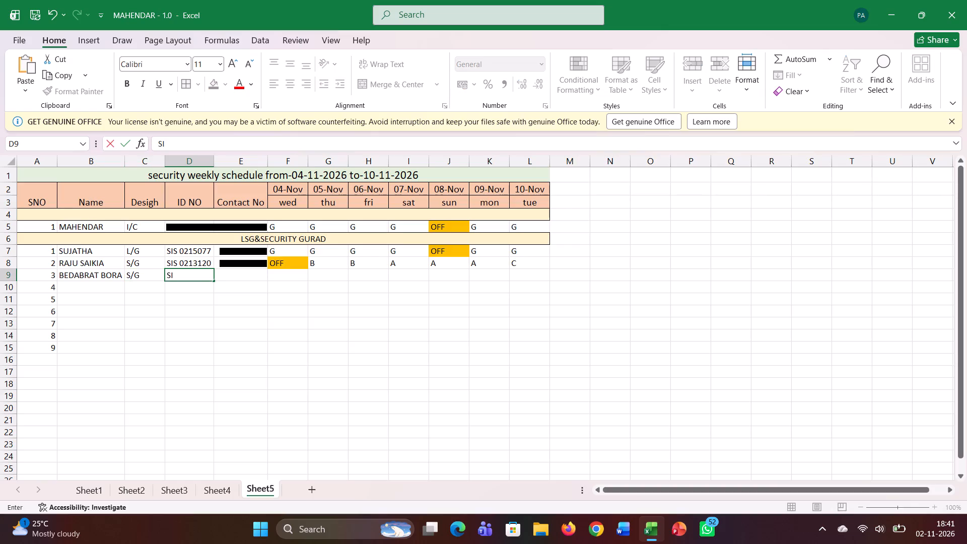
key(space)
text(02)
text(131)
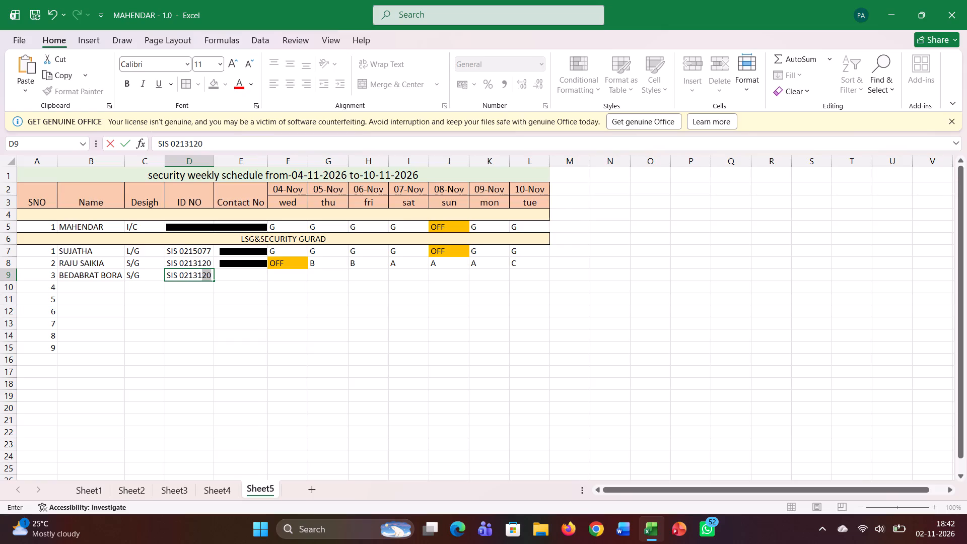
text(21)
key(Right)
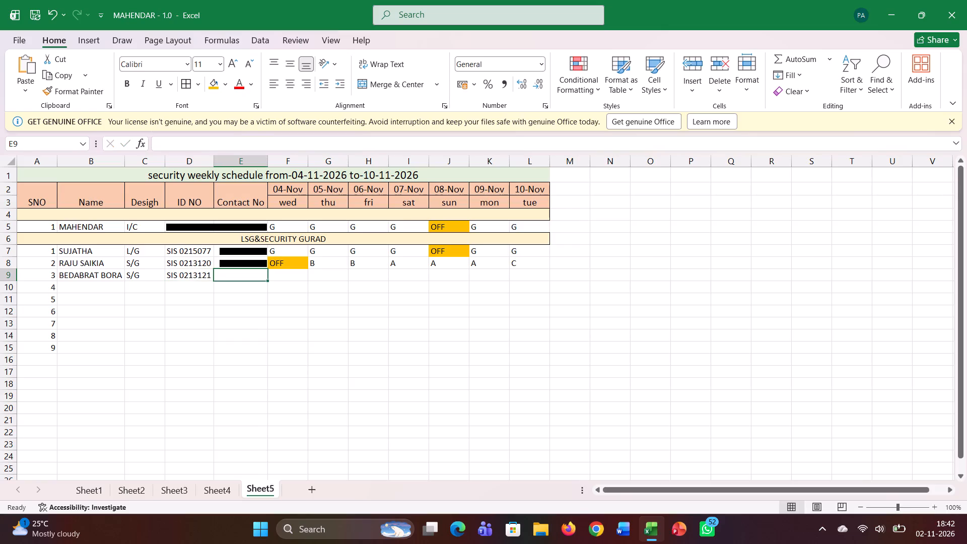
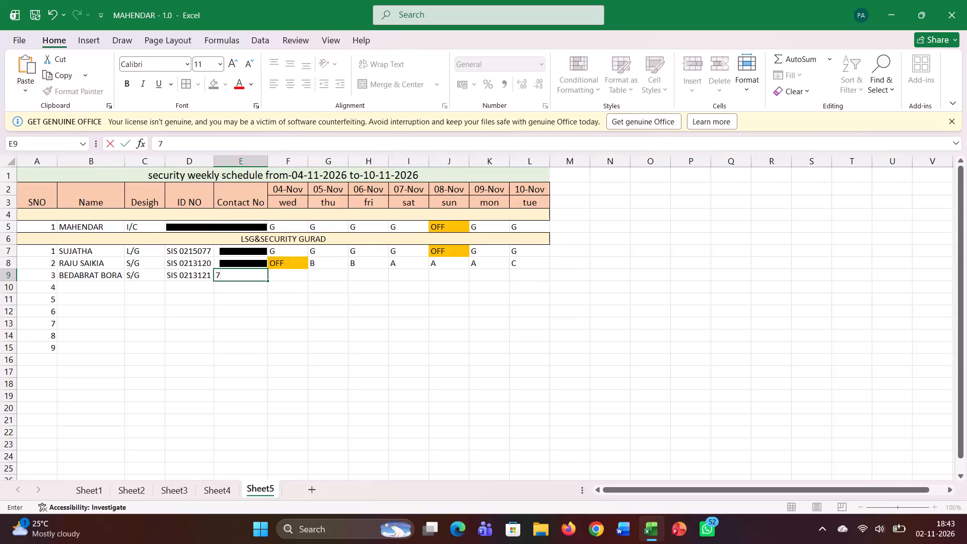
Enter the third guard's contact number in cell E9 under Contact No.
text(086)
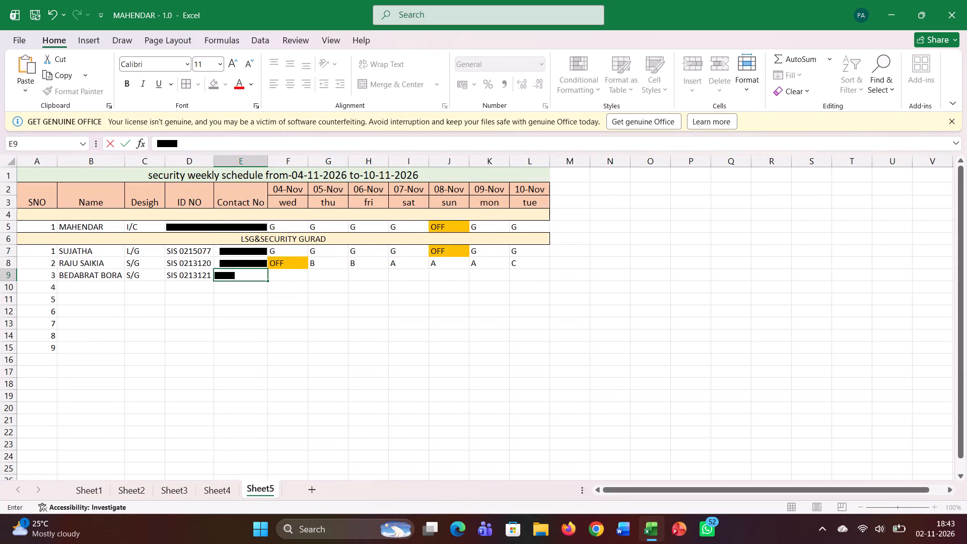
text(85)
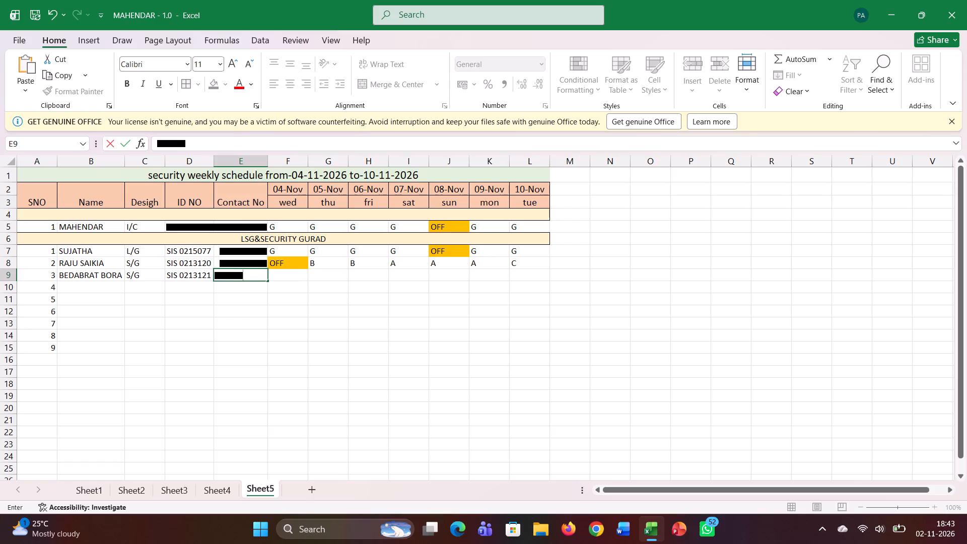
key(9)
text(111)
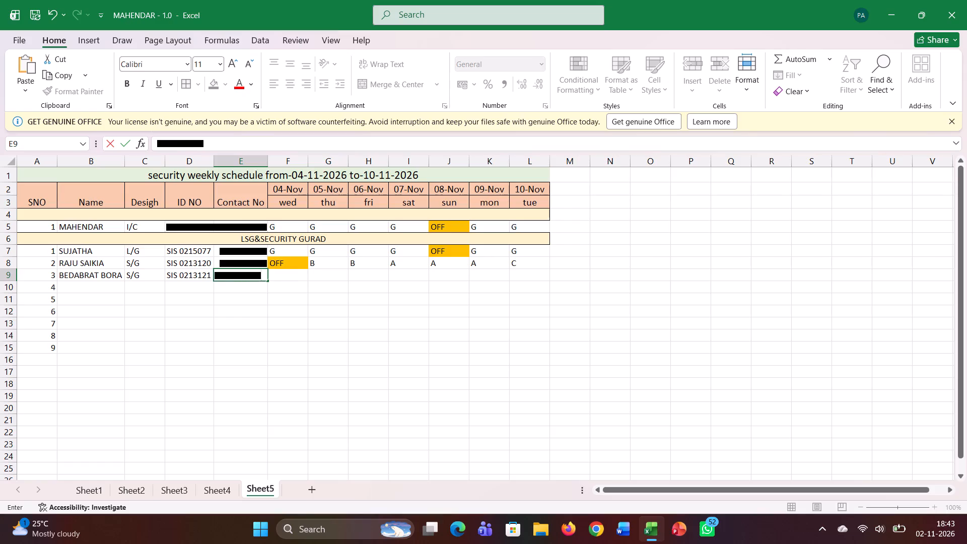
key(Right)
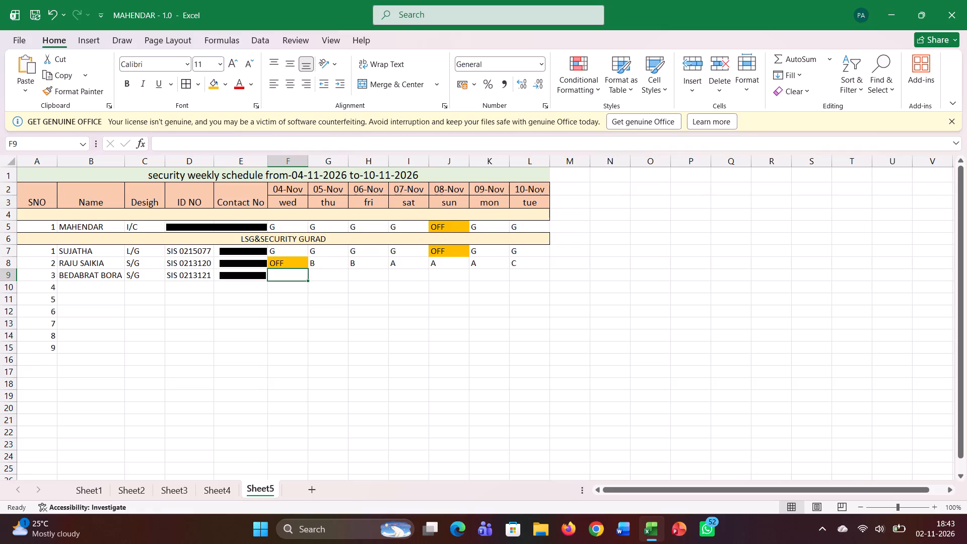
Fill the third guard's shifts in F9 to L9 for 04-Nov to 10-Nov as A, OFF, A, C, C, C, B.
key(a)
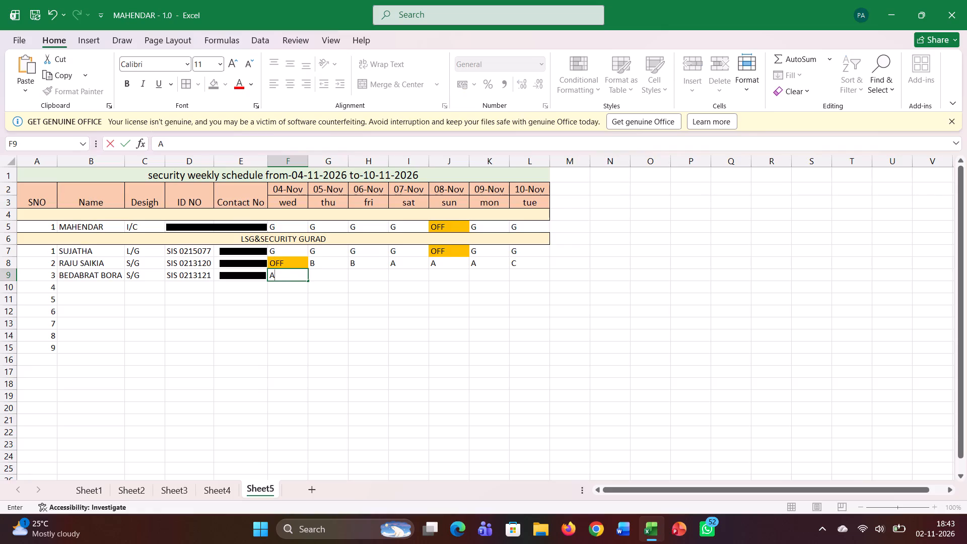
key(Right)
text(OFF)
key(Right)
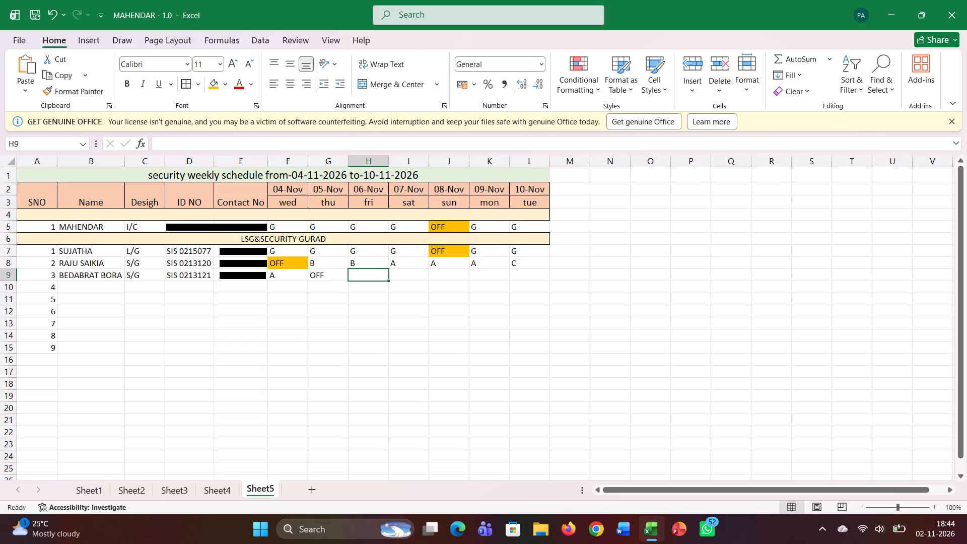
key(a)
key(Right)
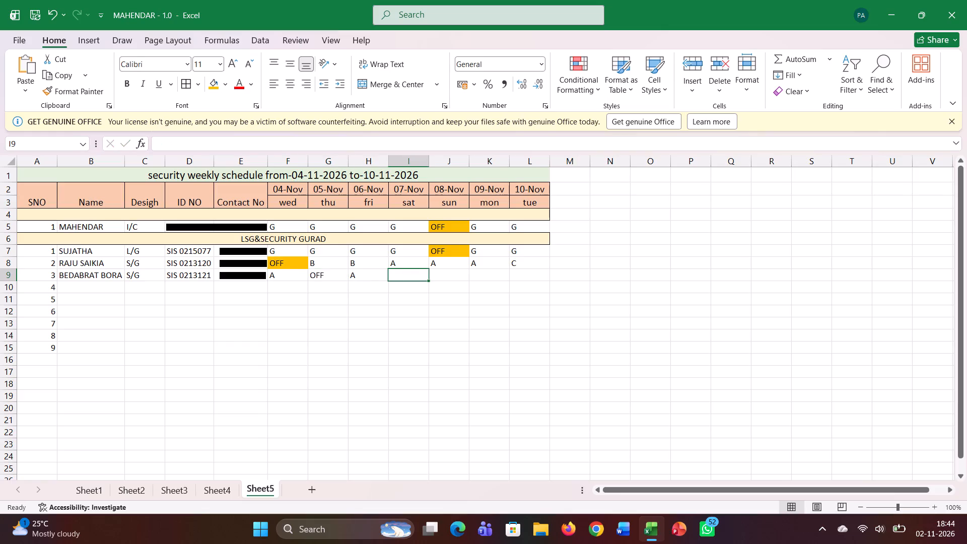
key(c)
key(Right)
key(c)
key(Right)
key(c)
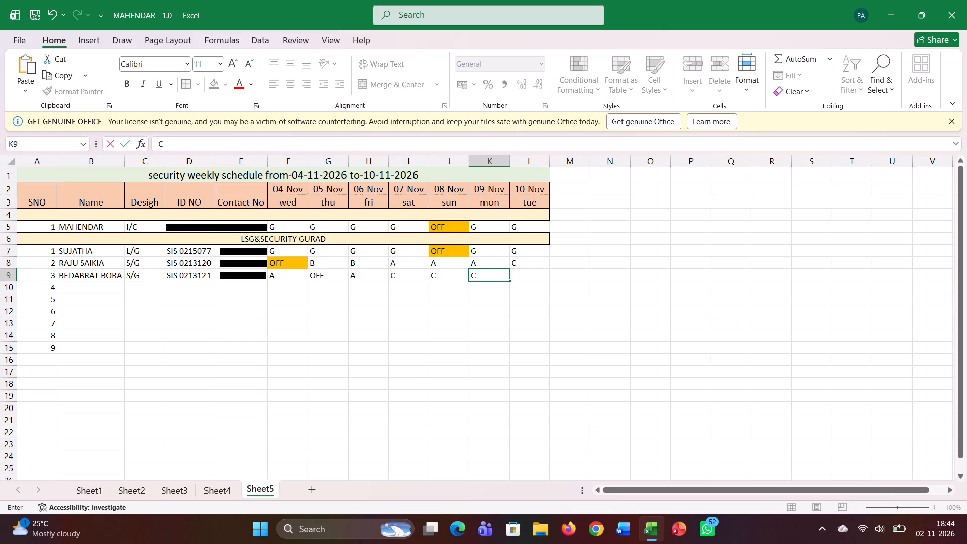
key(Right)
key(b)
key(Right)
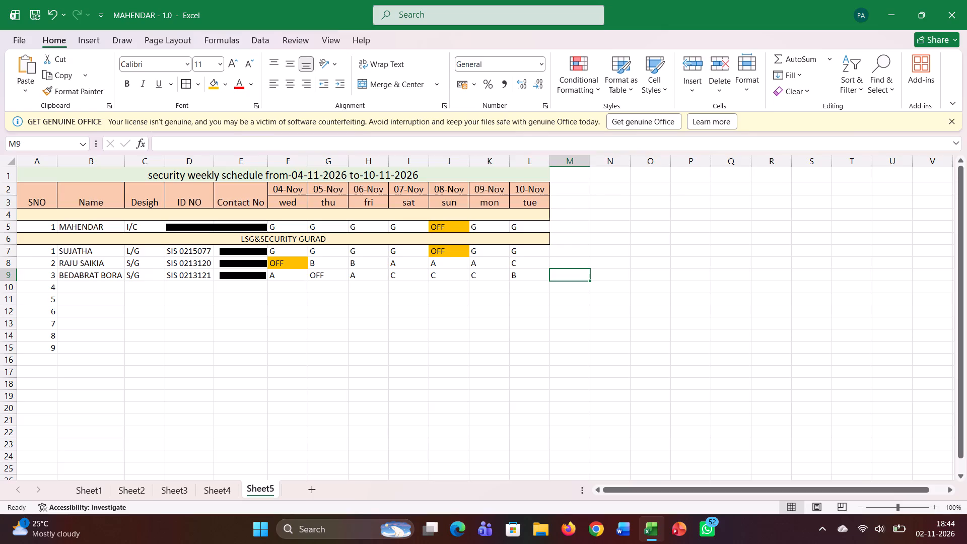
click(324, 273)
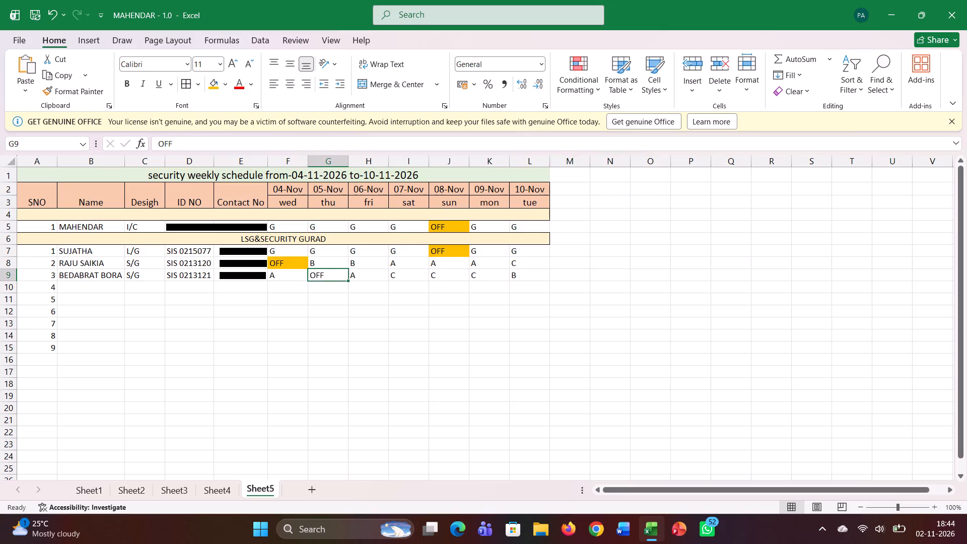
Enter the fourth guard's name in cell B10 and the designation S/G in C10.
click(87, 289)
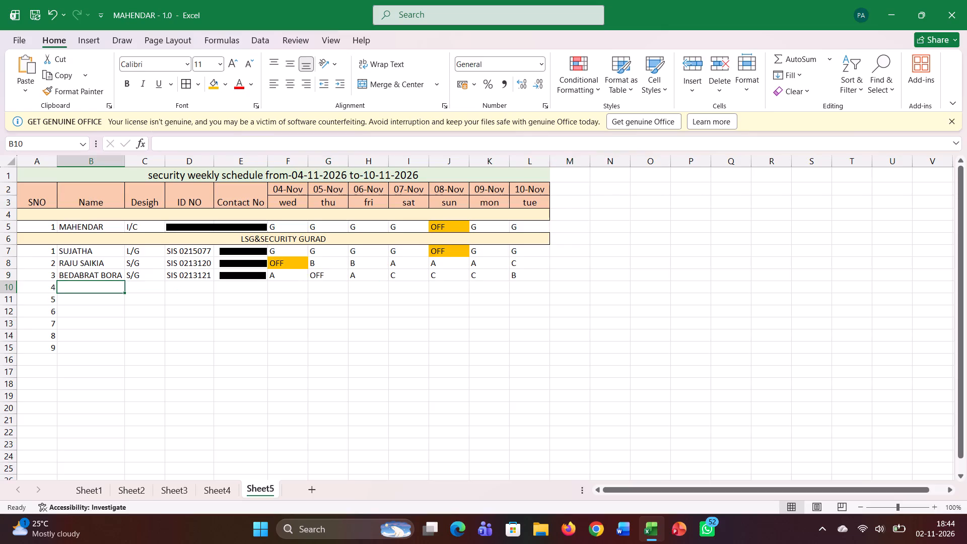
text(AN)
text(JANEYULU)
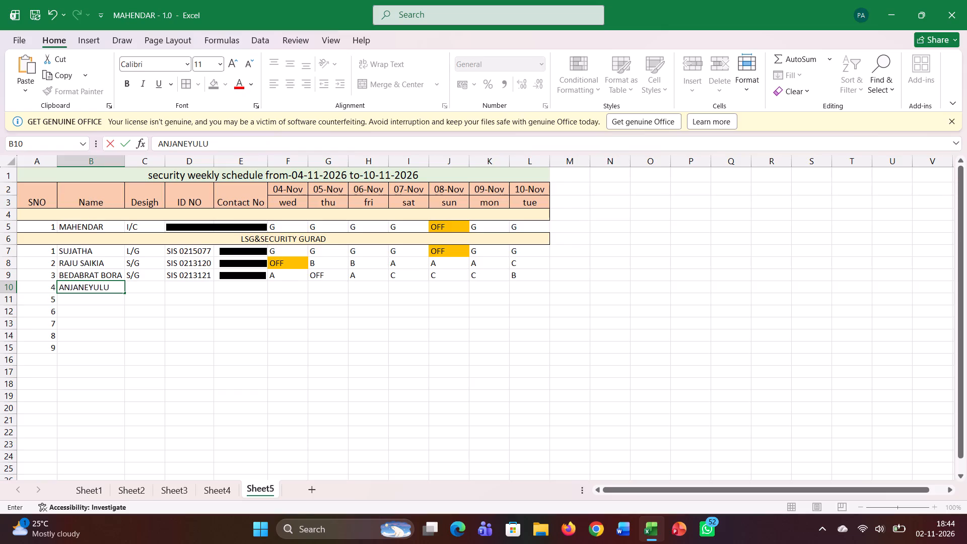
click(144, 283)
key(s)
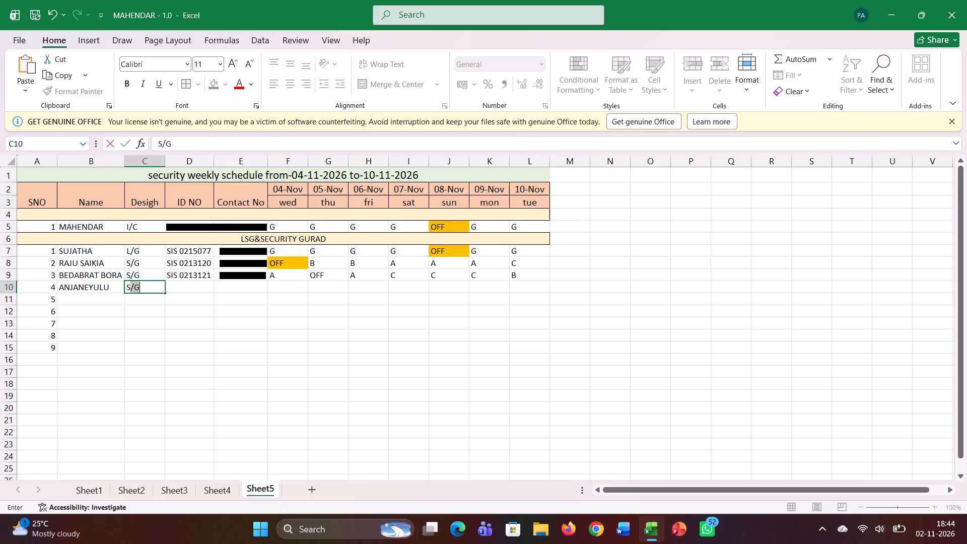
Enter the fourth guard's SIS ID number in cell D10 under ID NO.
click(179, 285)
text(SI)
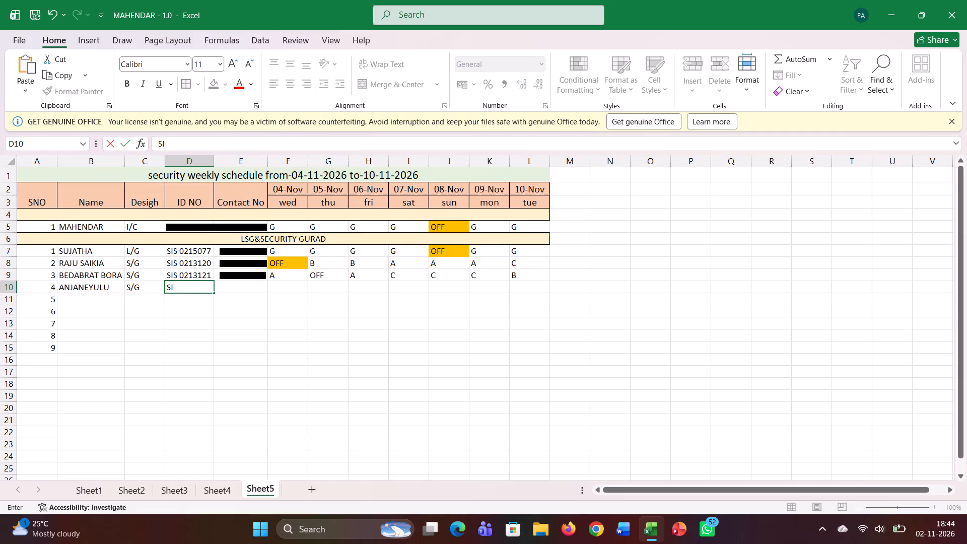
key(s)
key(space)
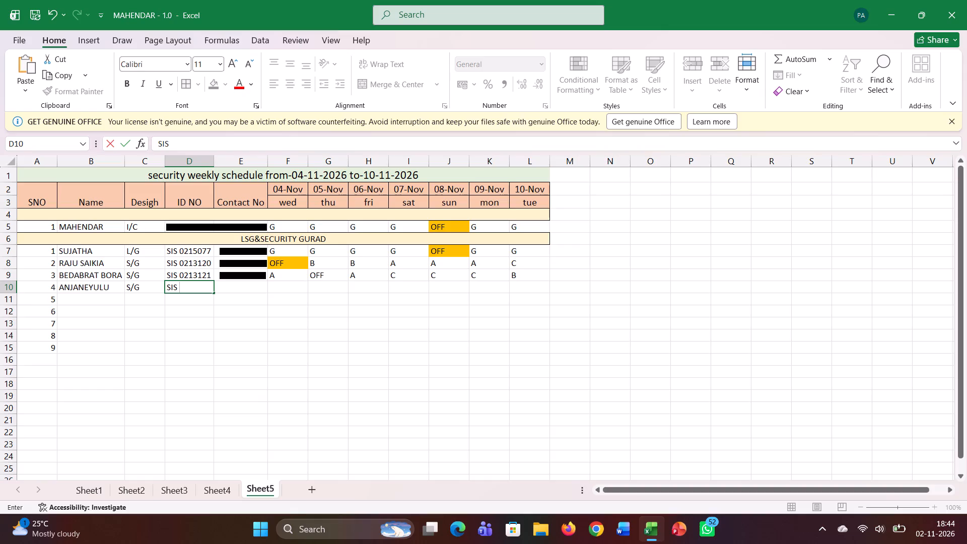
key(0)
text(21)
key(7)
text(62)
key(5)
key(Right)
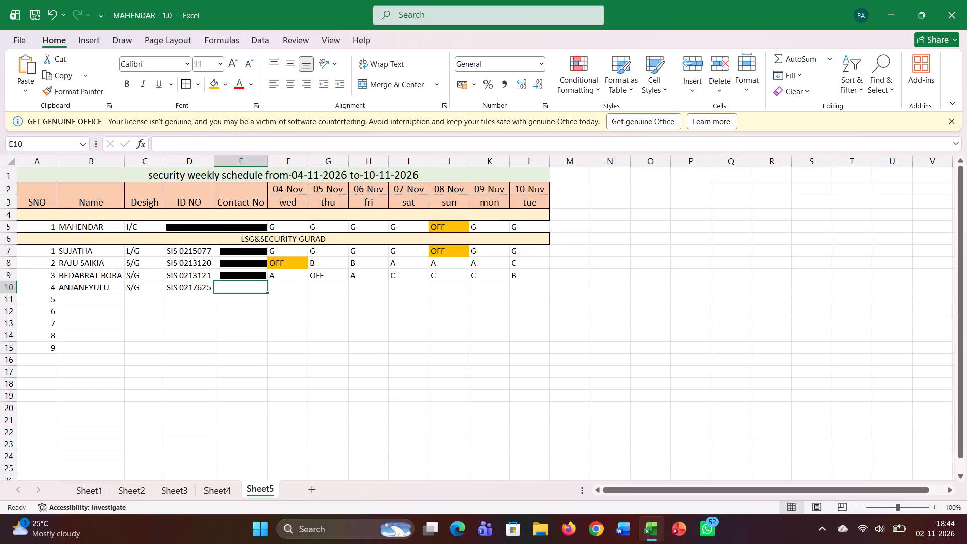
Enter the fourth guard's contact number in cell E10 under Contact No.
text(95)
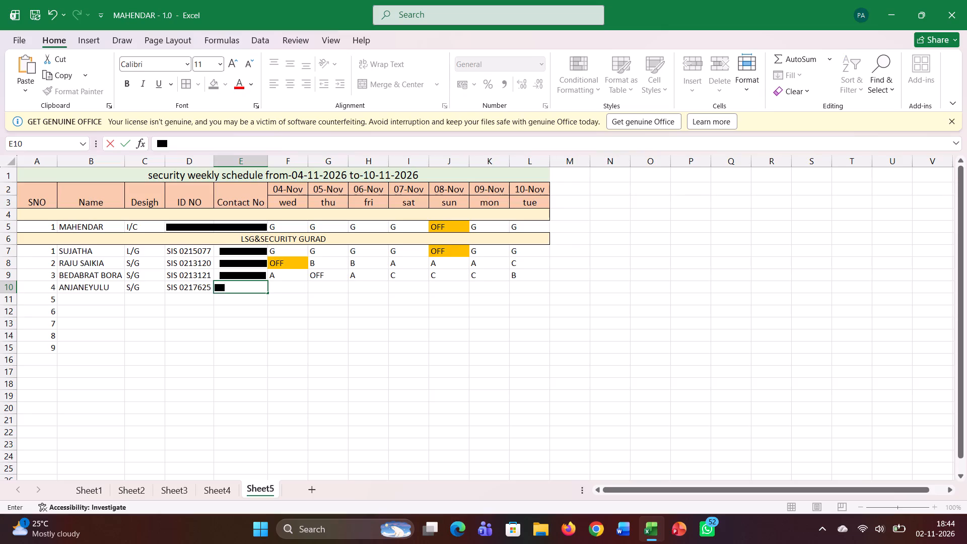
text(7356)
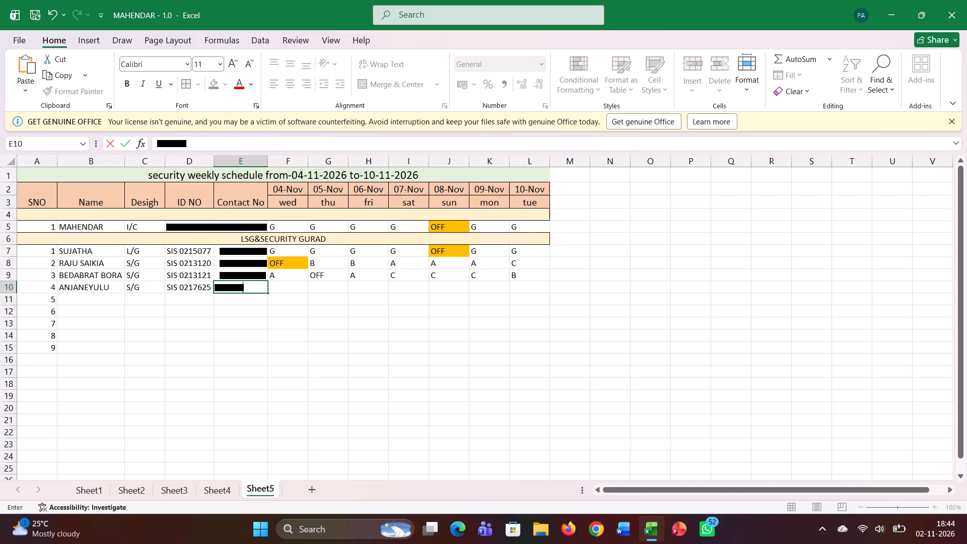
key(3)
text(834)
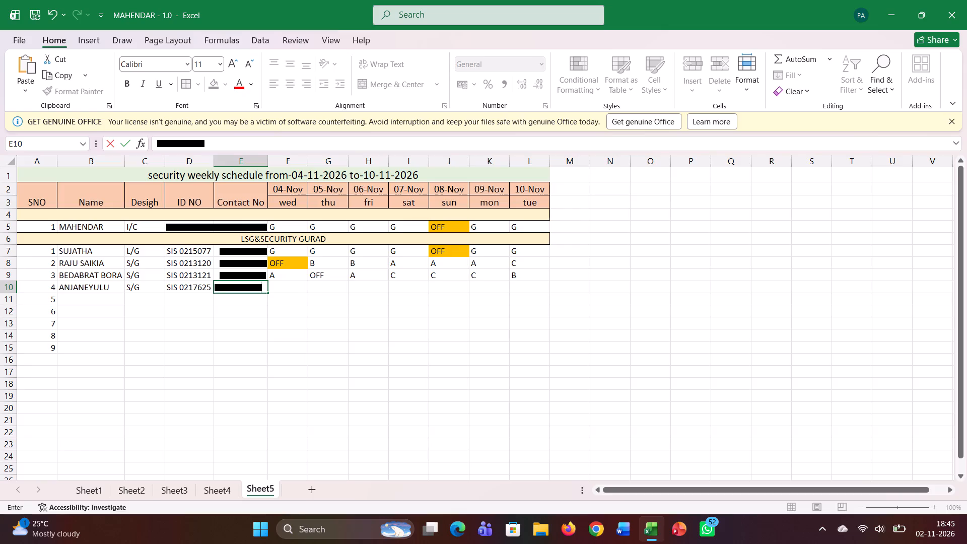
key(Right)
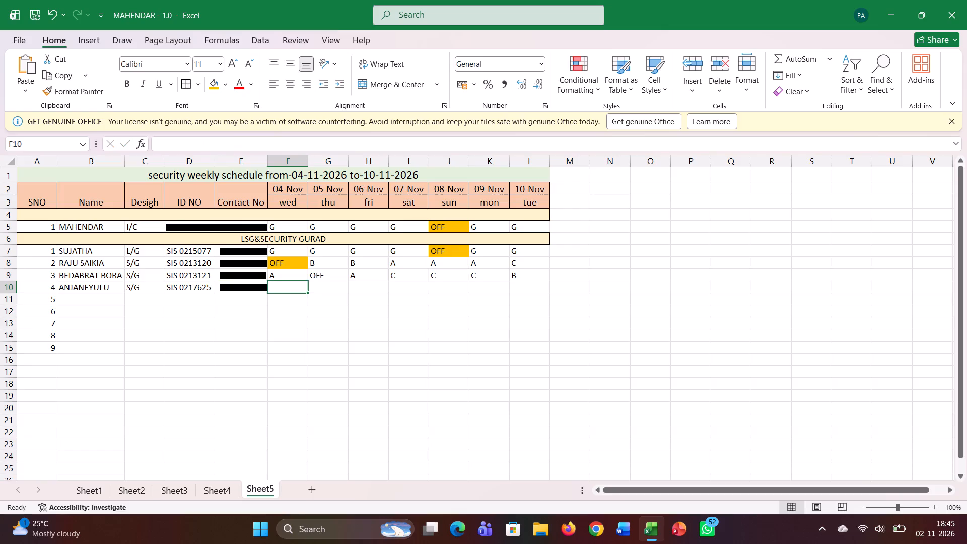
Fill the fourth guard's shifts in F10 to L10 for 04-Nov to 10-Nov as A, A, OFF, C, C, C, B.
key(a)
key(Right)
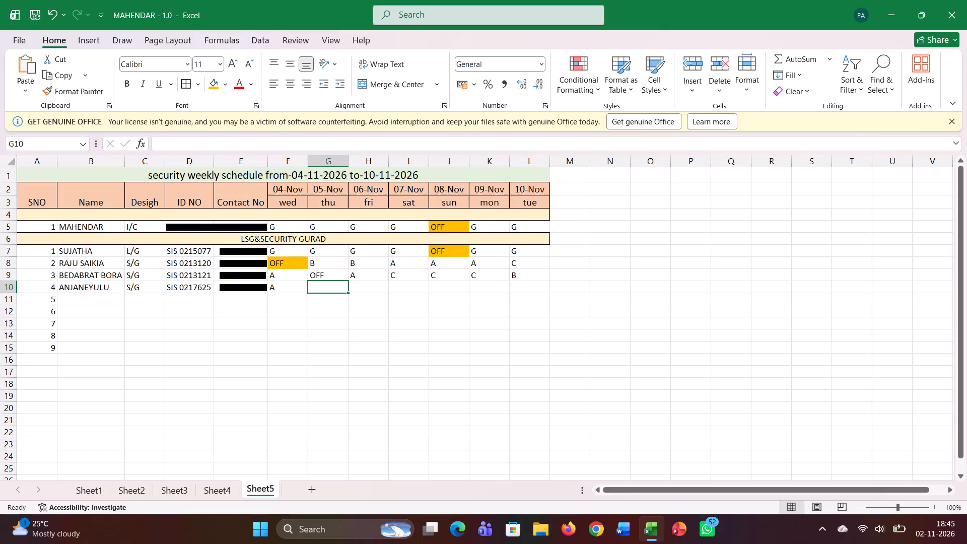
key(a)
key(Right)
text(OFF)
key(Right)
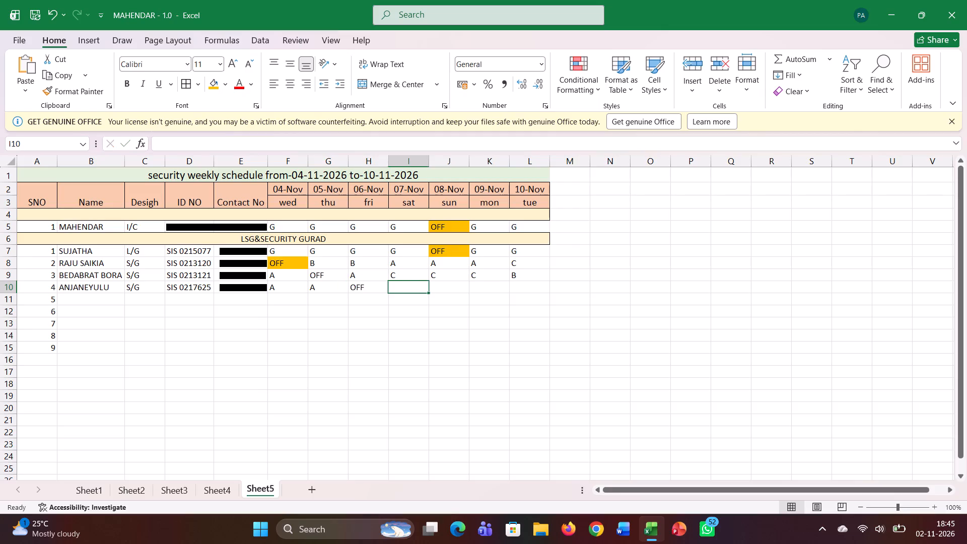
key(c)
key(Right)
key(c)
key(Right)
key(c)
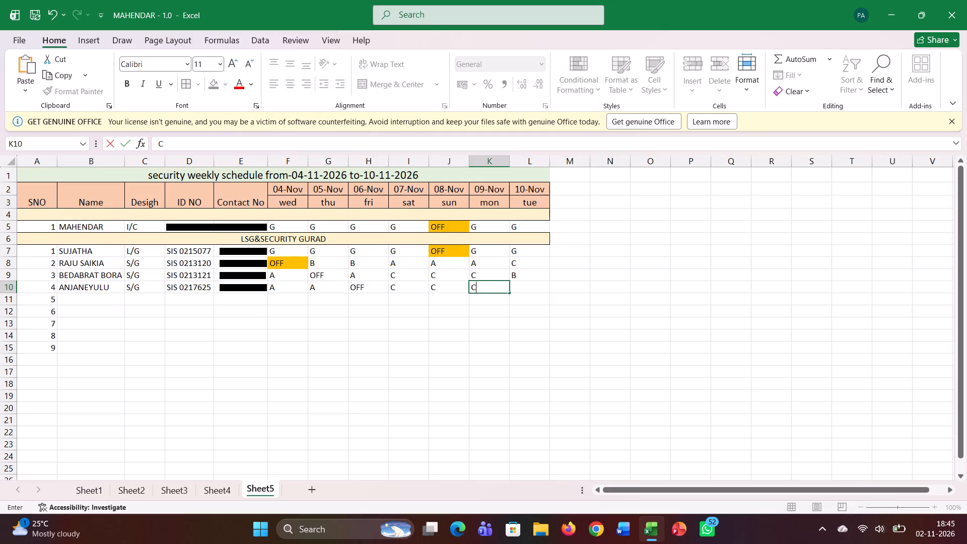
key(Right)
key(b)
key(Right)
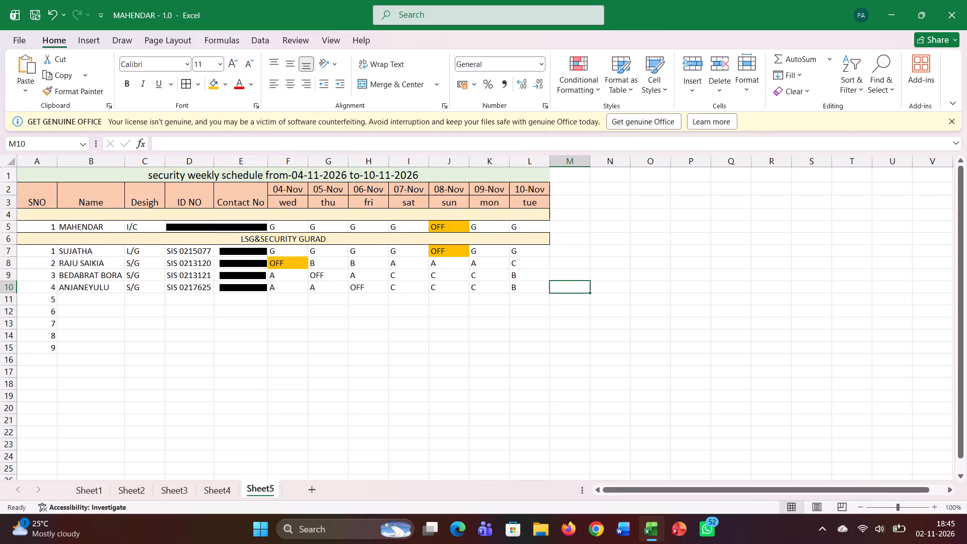
Enter the fifth guard's name in cell B11 and the designation S/G in C11.
click(76, 299)
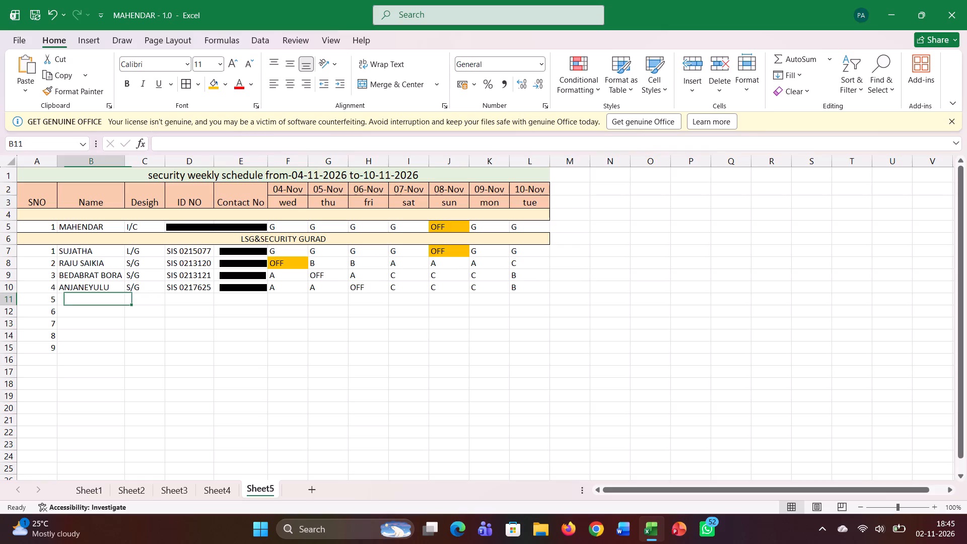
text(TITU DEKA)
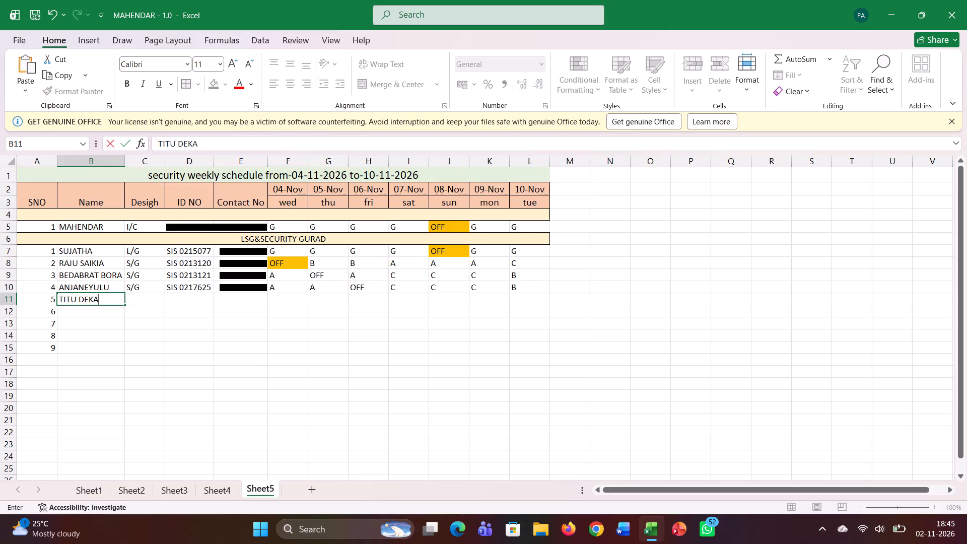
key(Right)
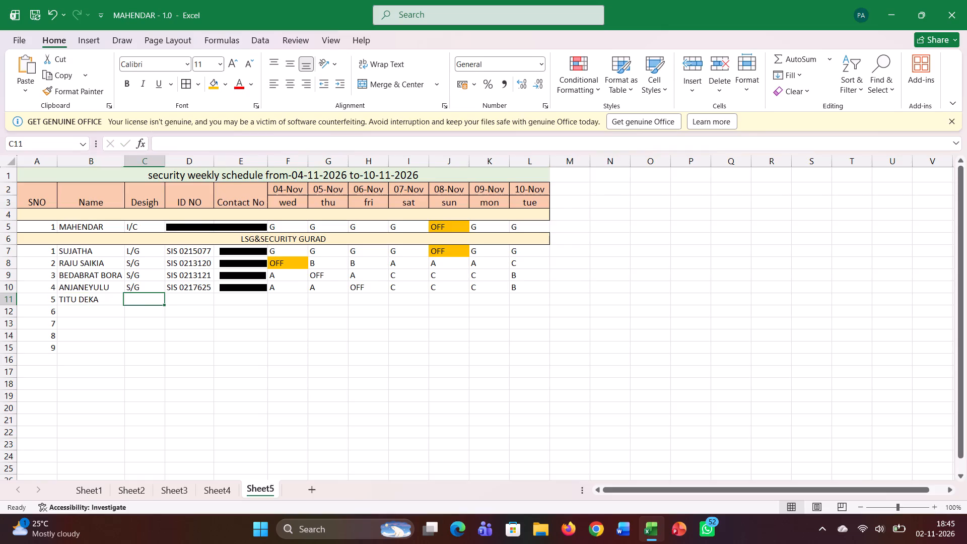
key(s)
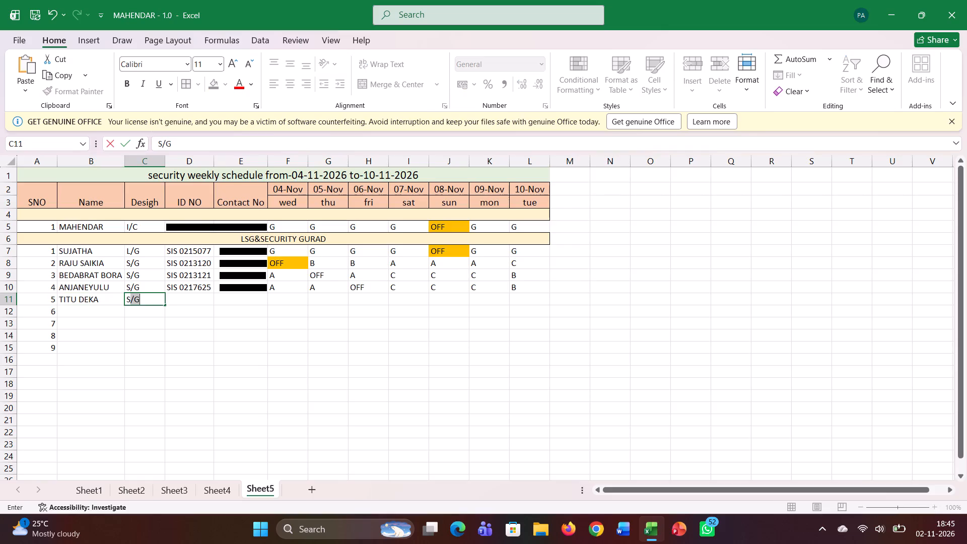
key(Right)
Enter the fifth guard's SIS ID number in cell D11 under ID NO.
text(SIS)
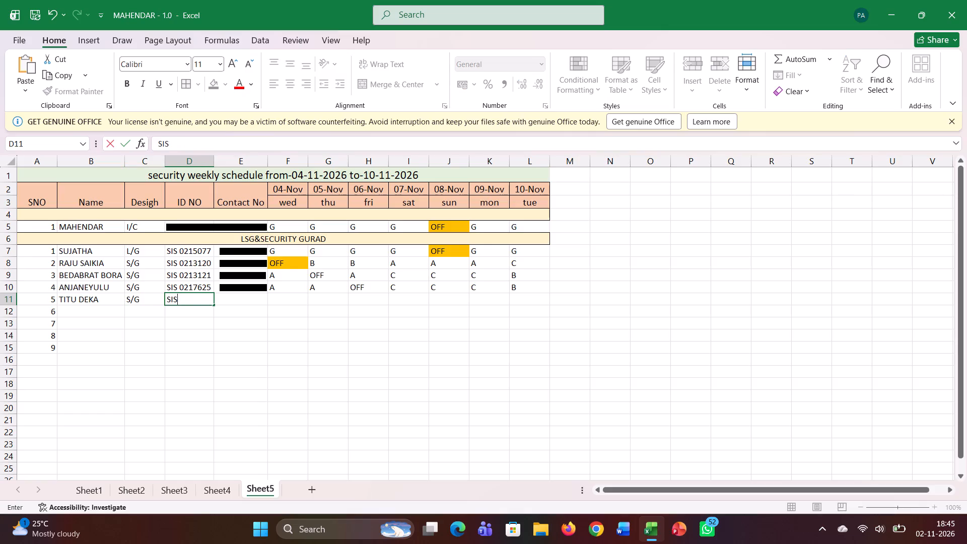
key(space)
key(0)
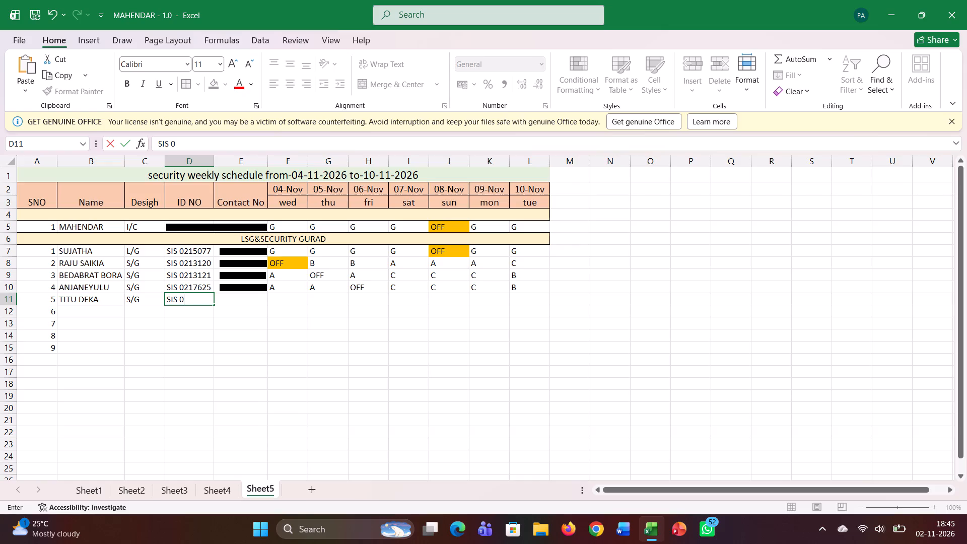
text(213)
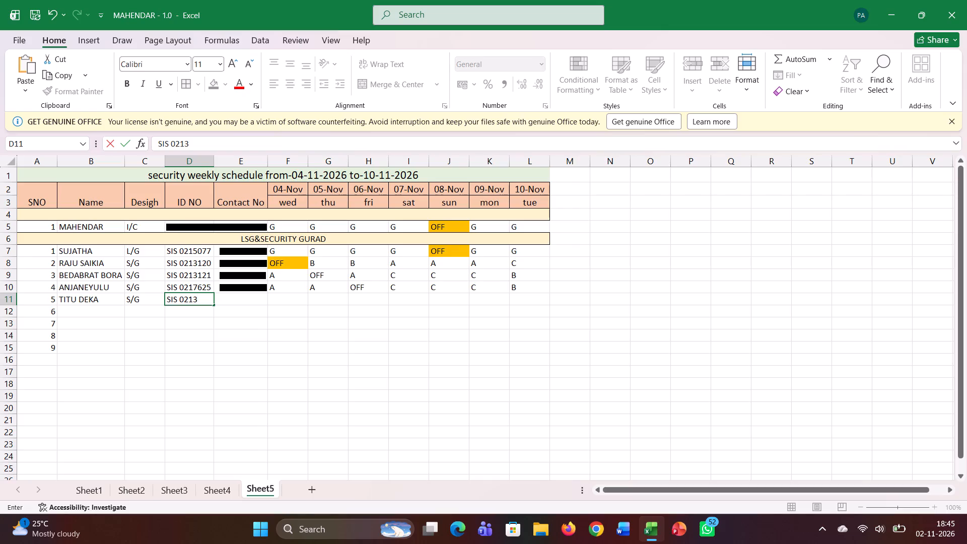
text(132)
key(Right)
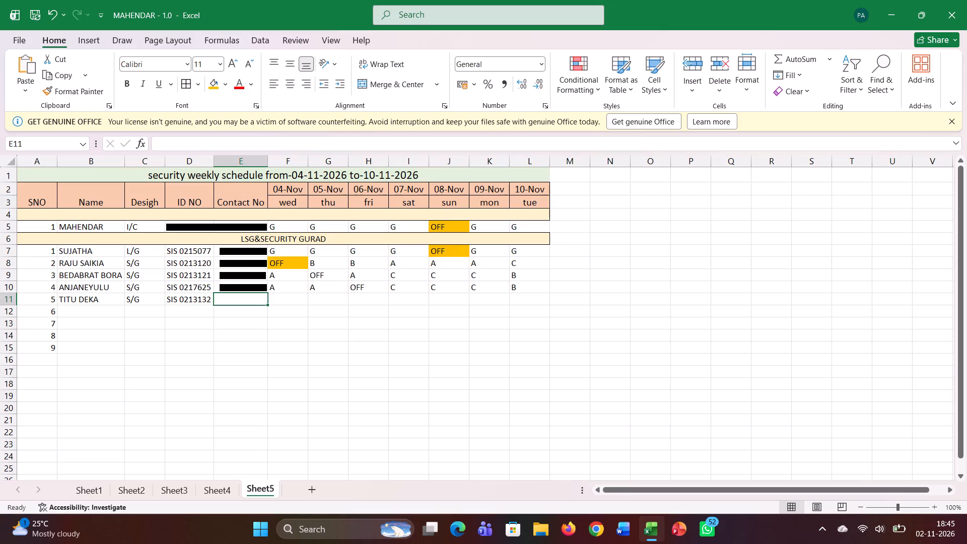
Enter the fifth guard's contact number in cell E11 under Contact No.
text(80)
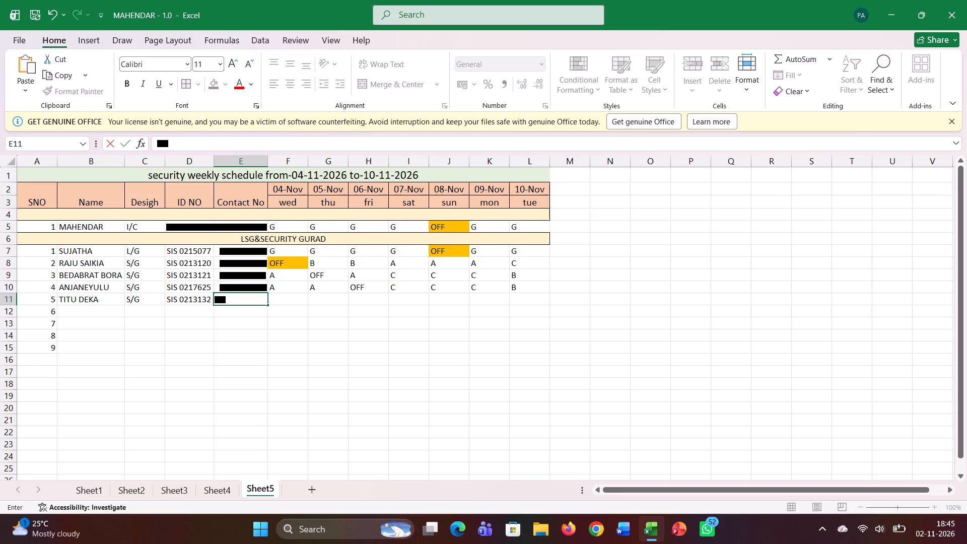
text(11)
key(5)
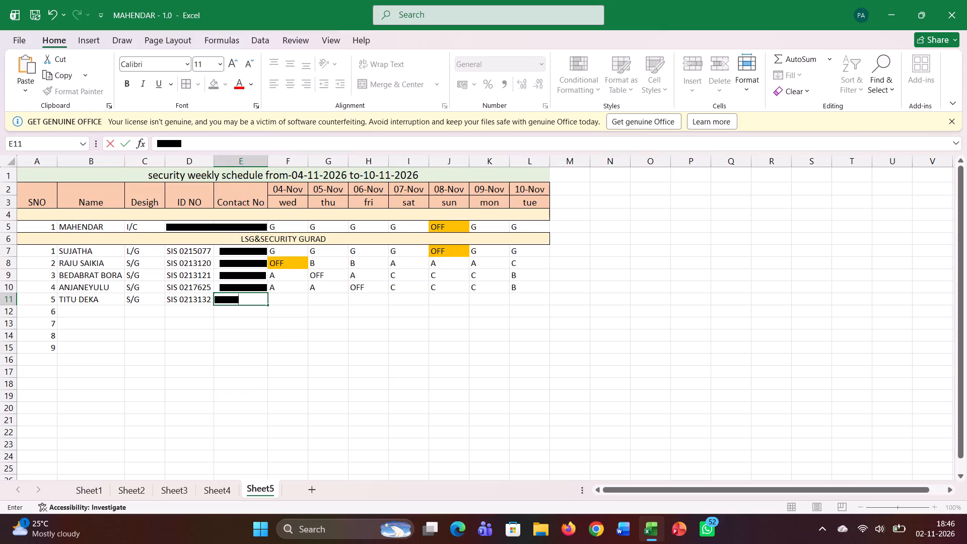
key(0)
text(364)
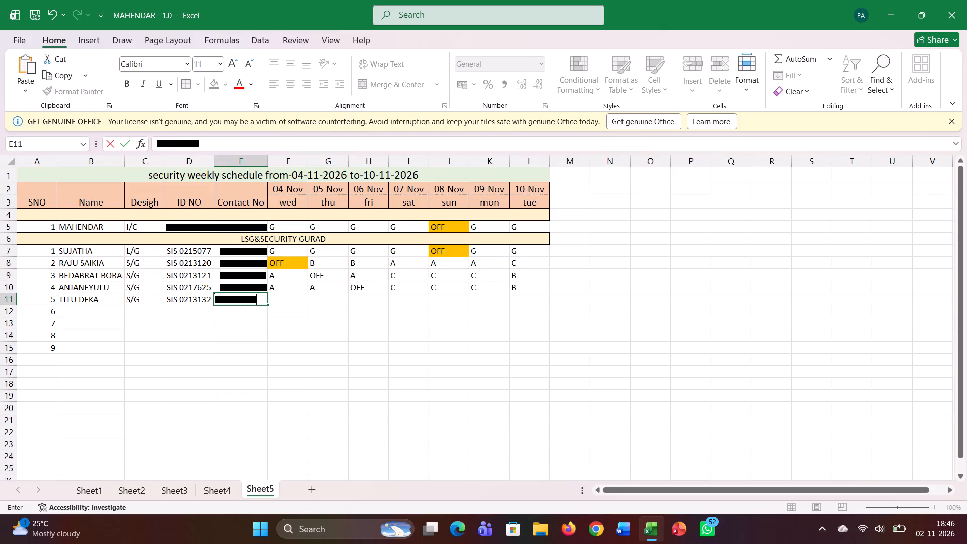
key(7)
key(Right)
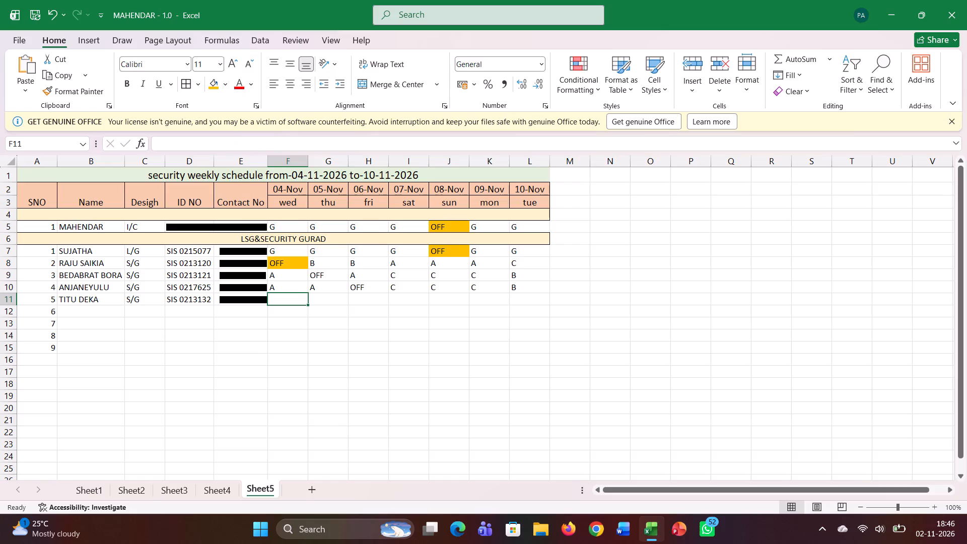
Fill the fifth guard's shifts in F11 to L11 for 04-Nov to 10-Nov as C, C, C, OFF, B, B, A.
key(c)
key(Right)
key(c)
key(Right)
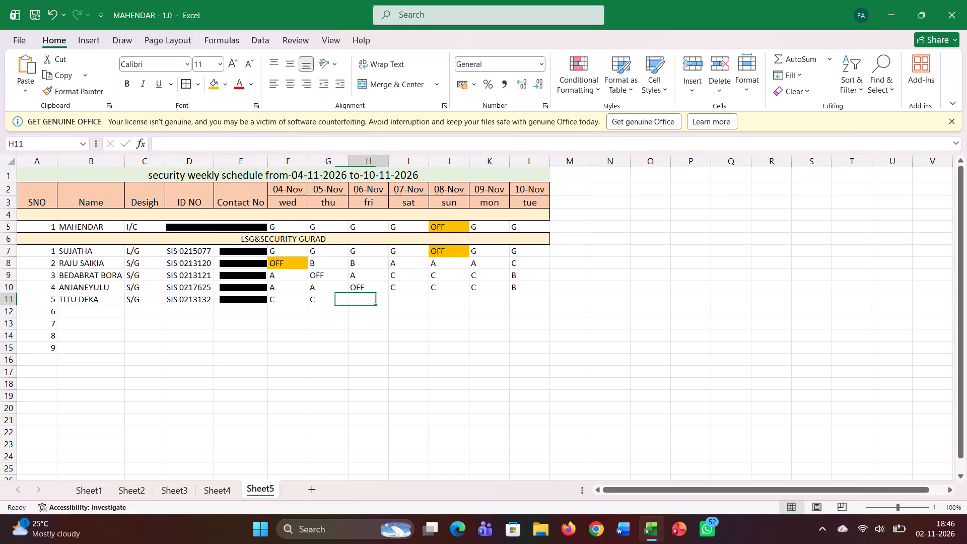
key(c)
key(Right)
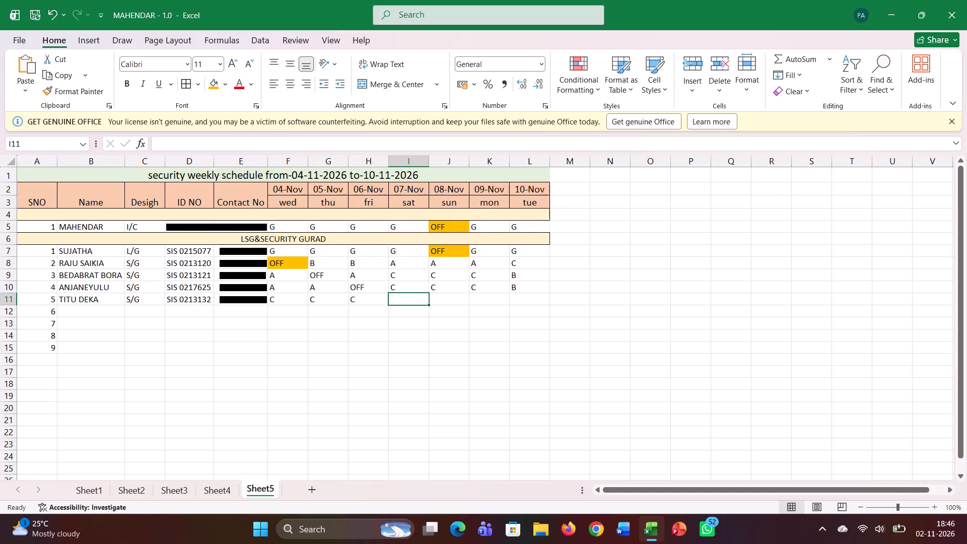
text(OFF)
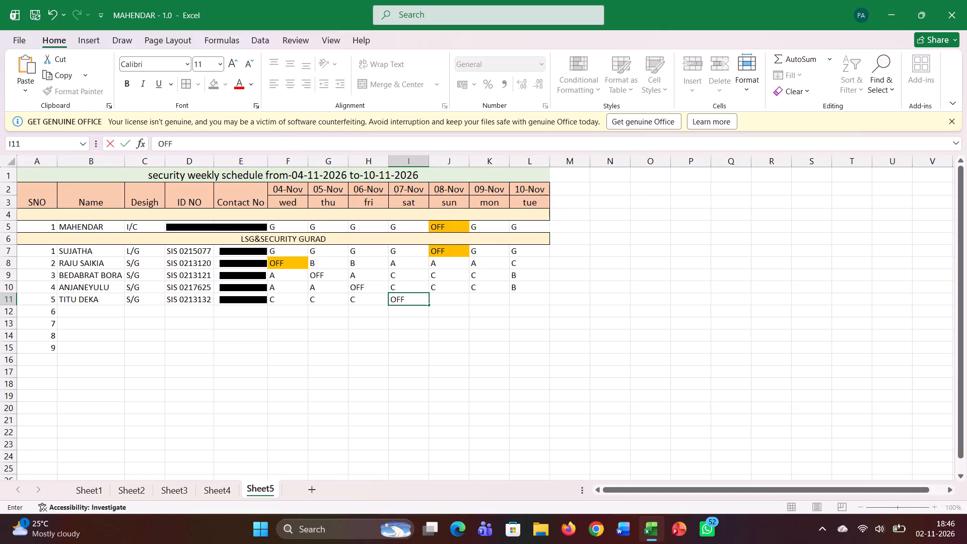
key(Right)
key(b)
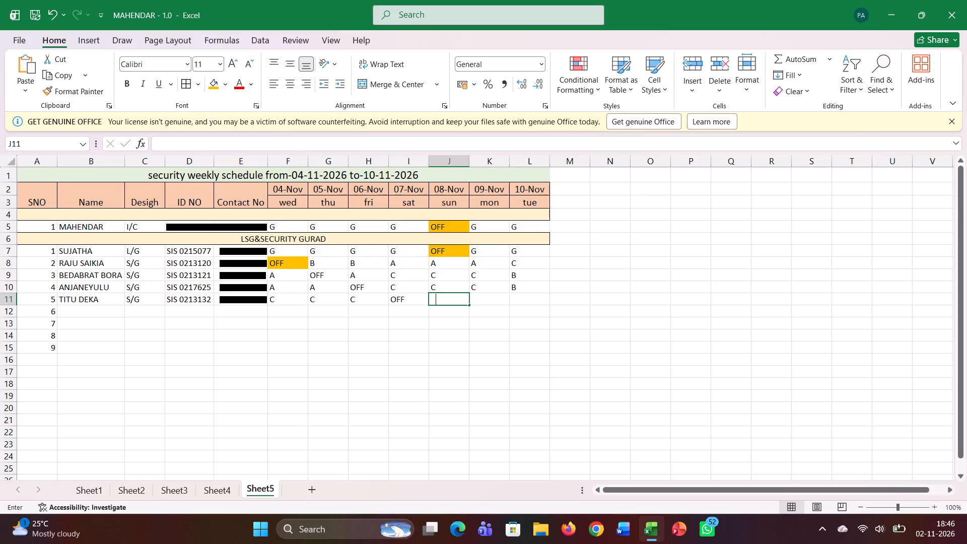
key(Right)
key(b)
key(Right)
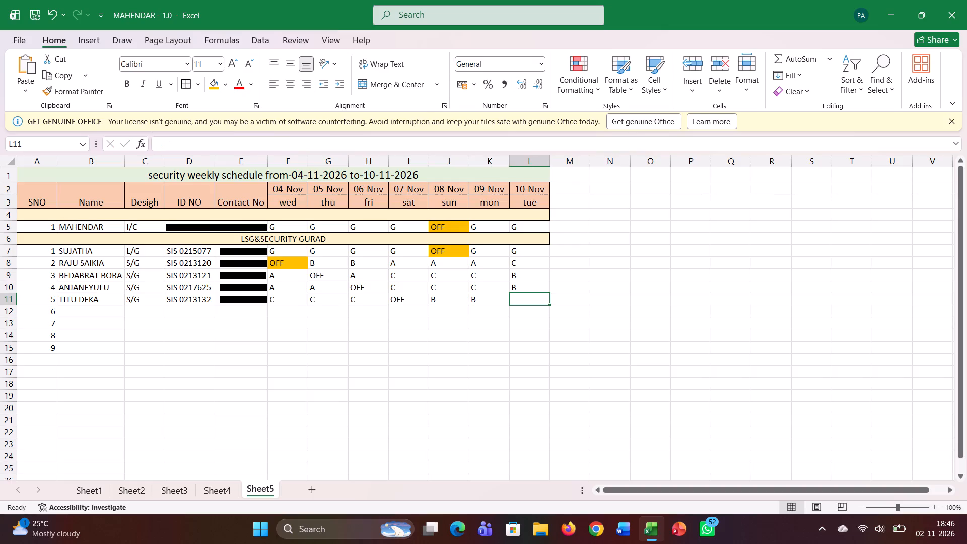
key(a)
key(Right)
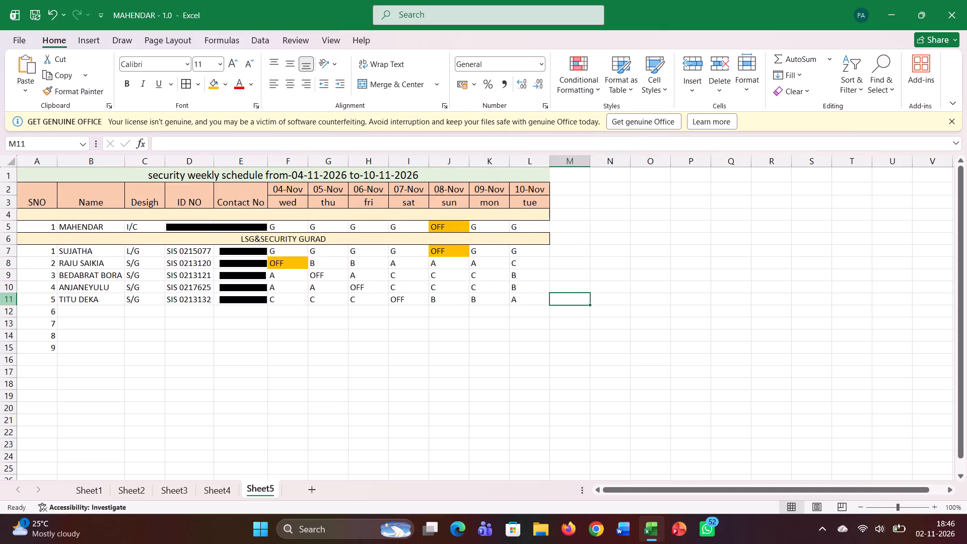
Highlight the OFF cells G9, H10 and I11 with the same orange fill as the other OFF days.
click(322, 276)
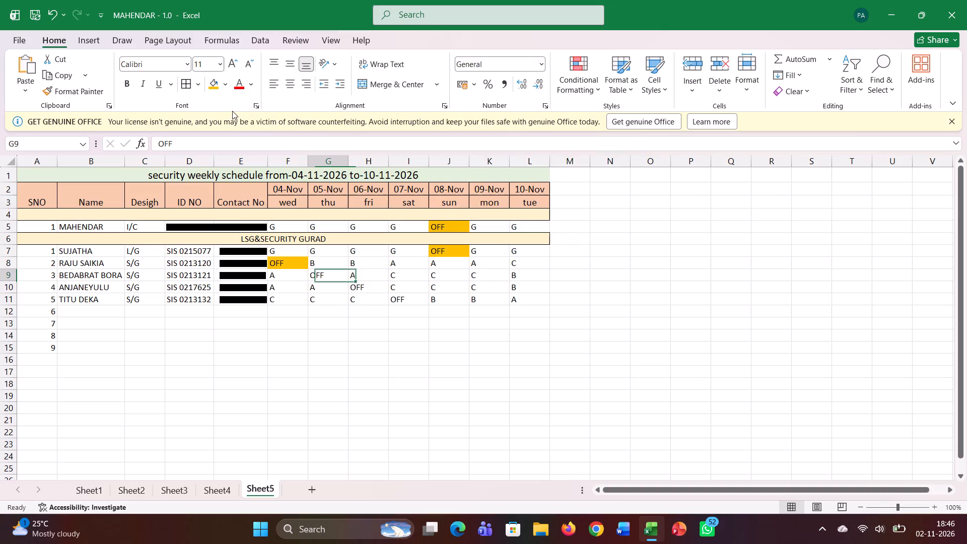
click(214, 91)
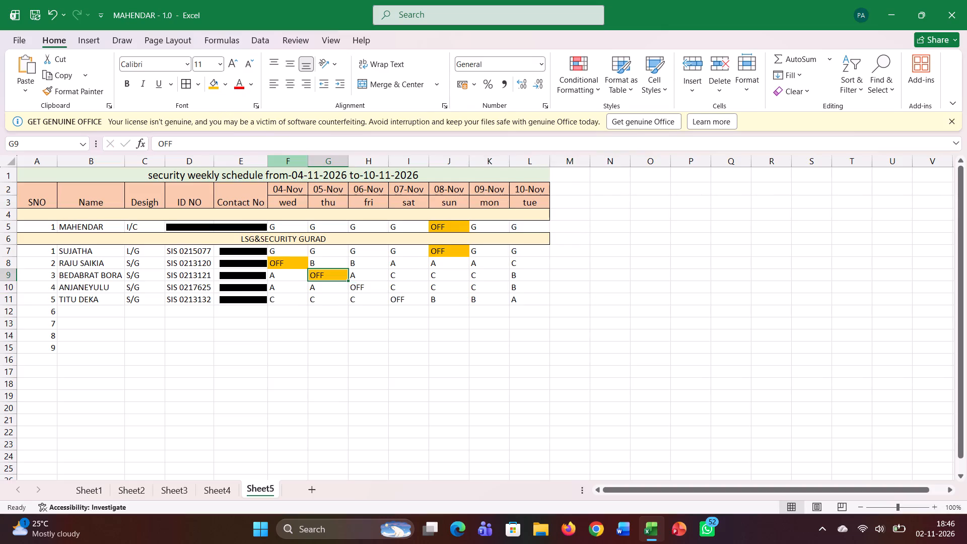
click(369, 286)
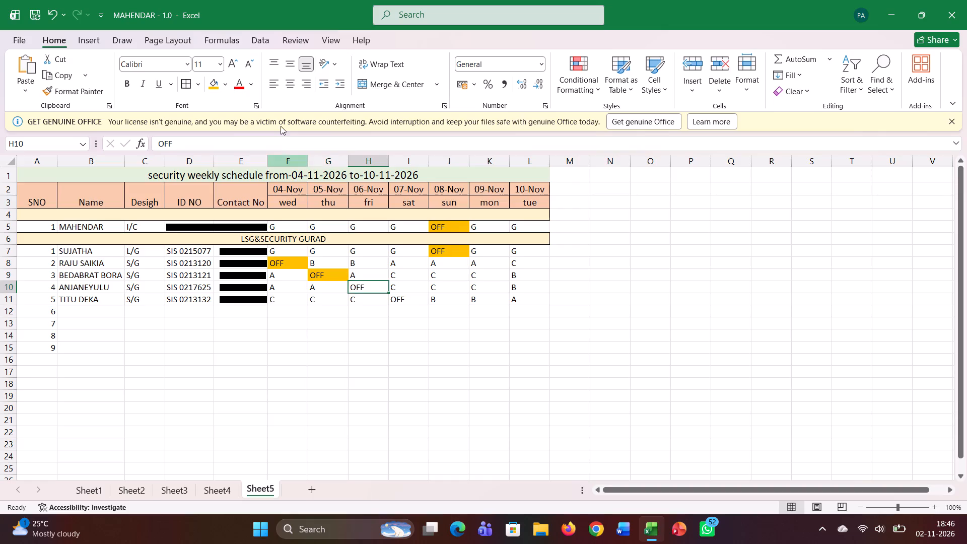
click(216, 86)
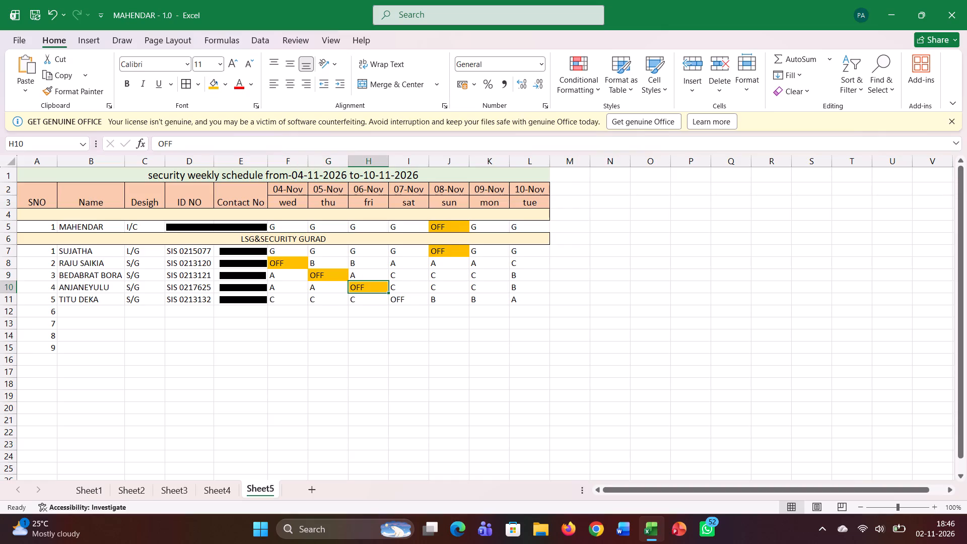
click(402, 301)
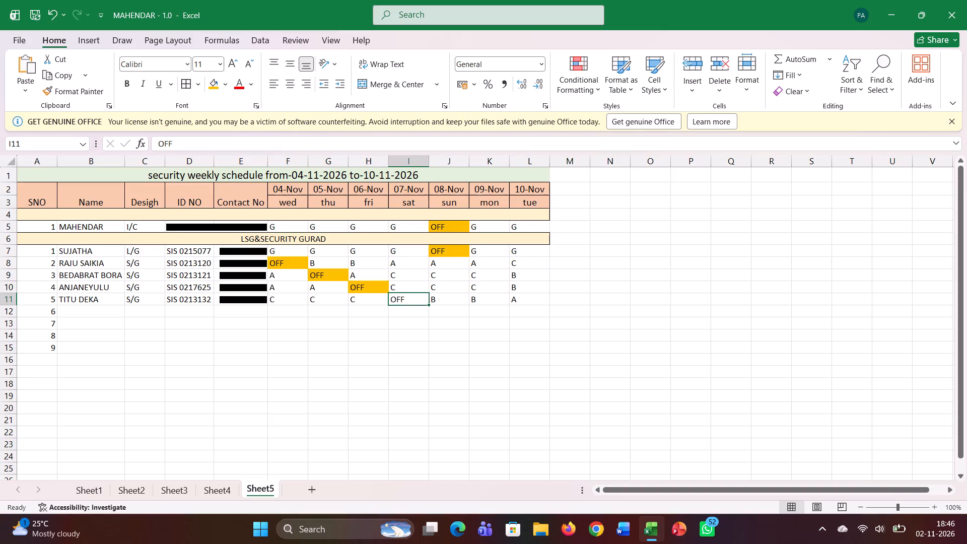
click(217, 85)
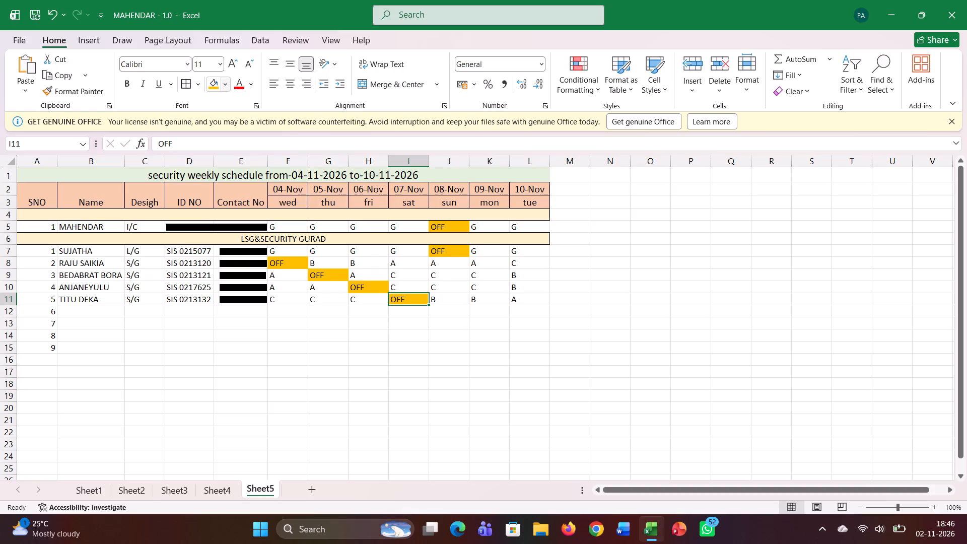
Enter the sixth guard's name in cell B12 and the designation S/G in C12.
click(75, 307)
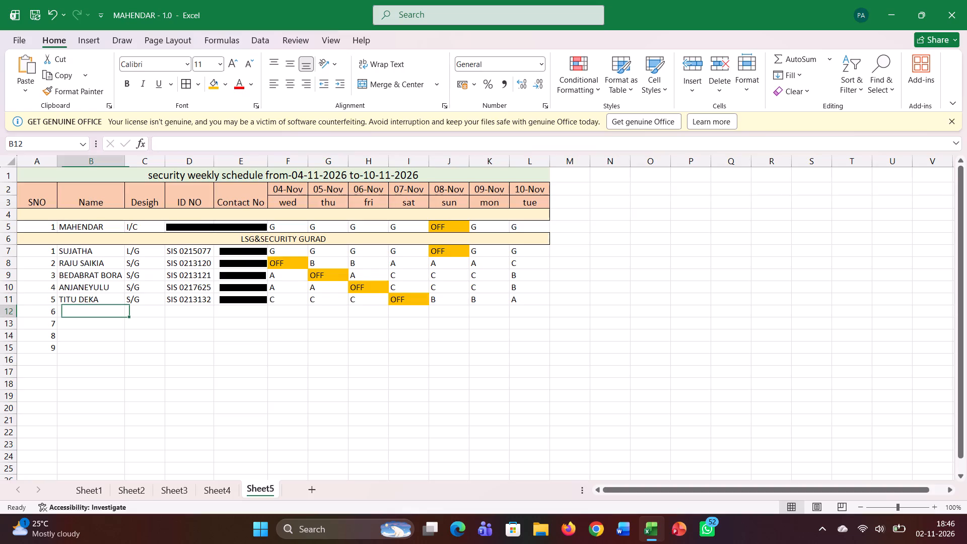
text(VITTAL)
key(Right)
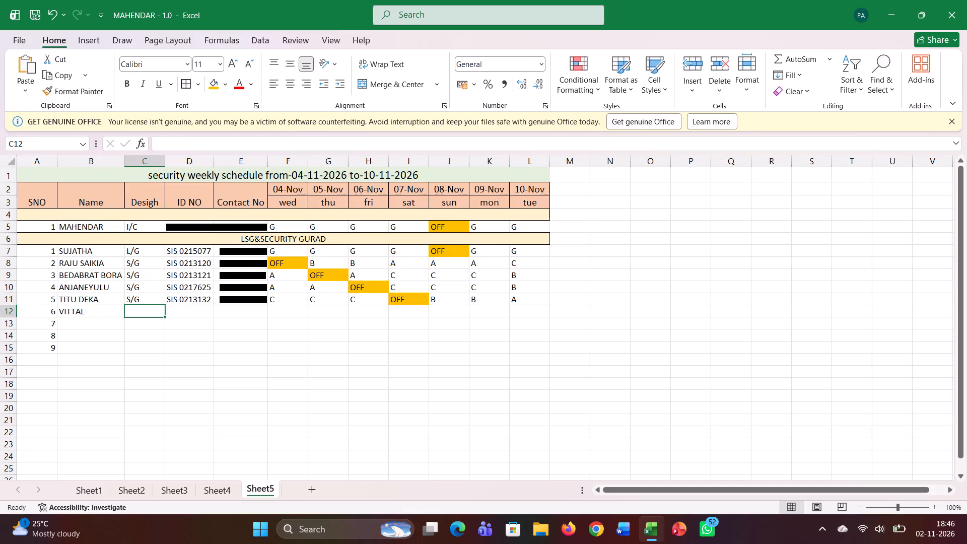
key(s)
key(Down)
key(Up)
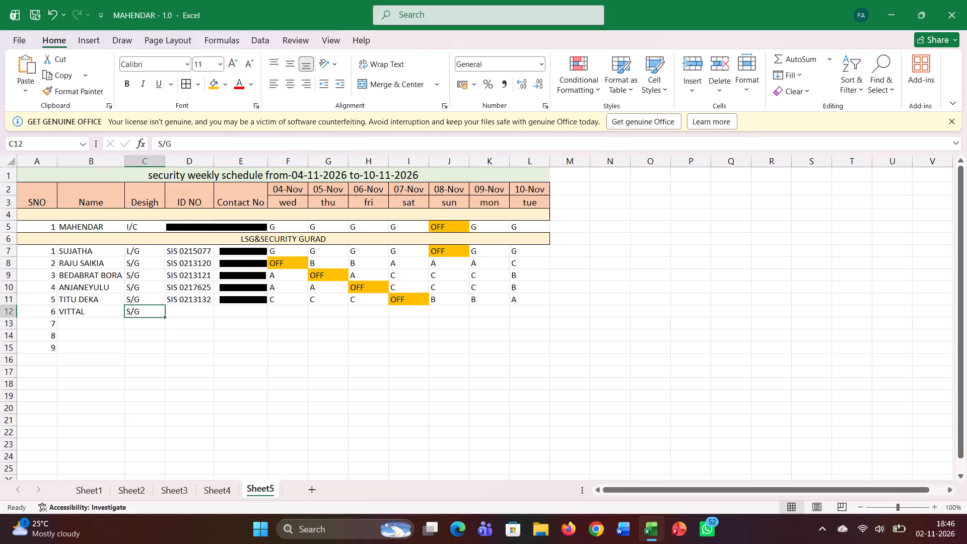
Enter the sixth guard's SIS ID number in cell D12 under ID NO.
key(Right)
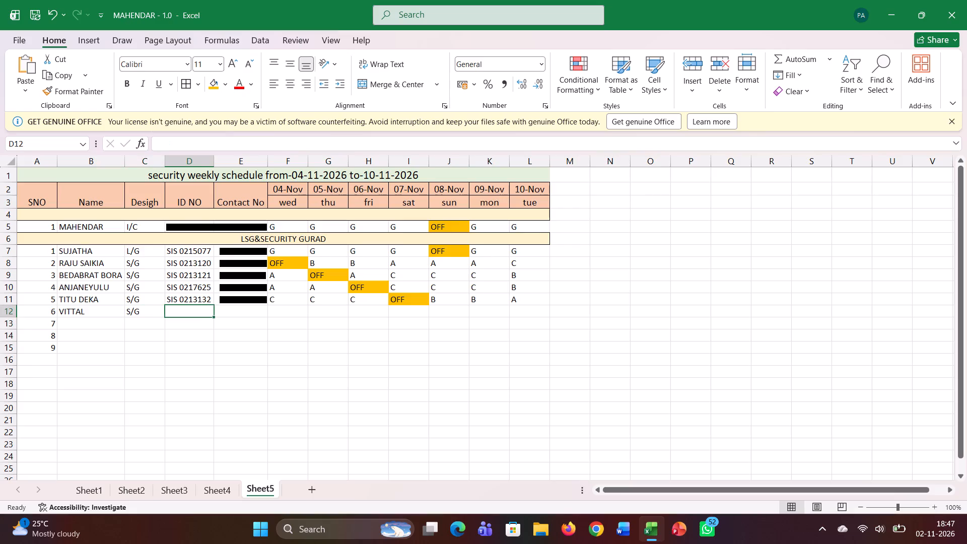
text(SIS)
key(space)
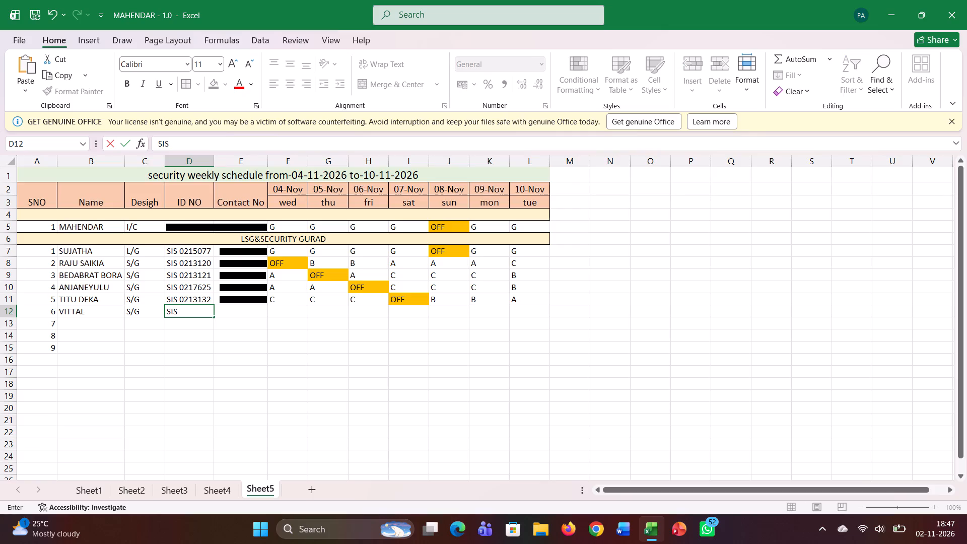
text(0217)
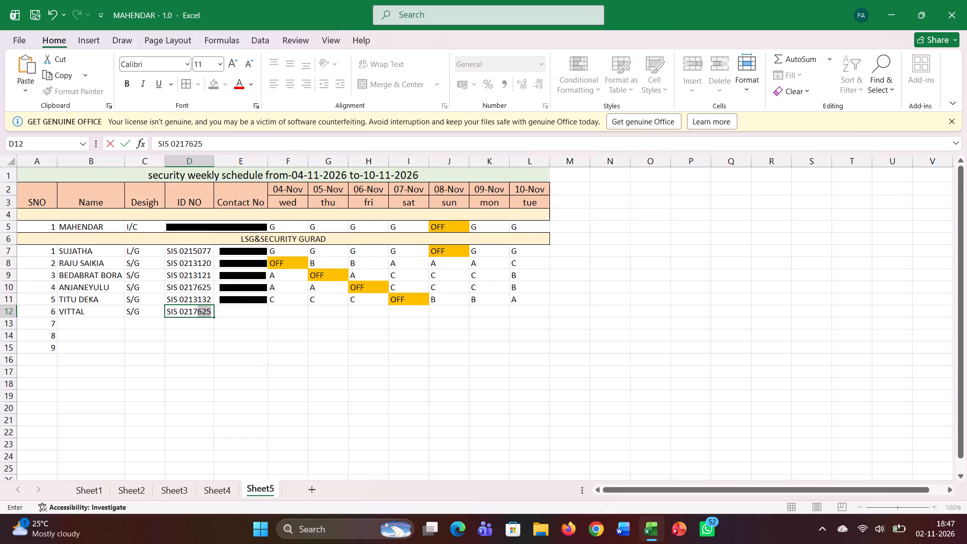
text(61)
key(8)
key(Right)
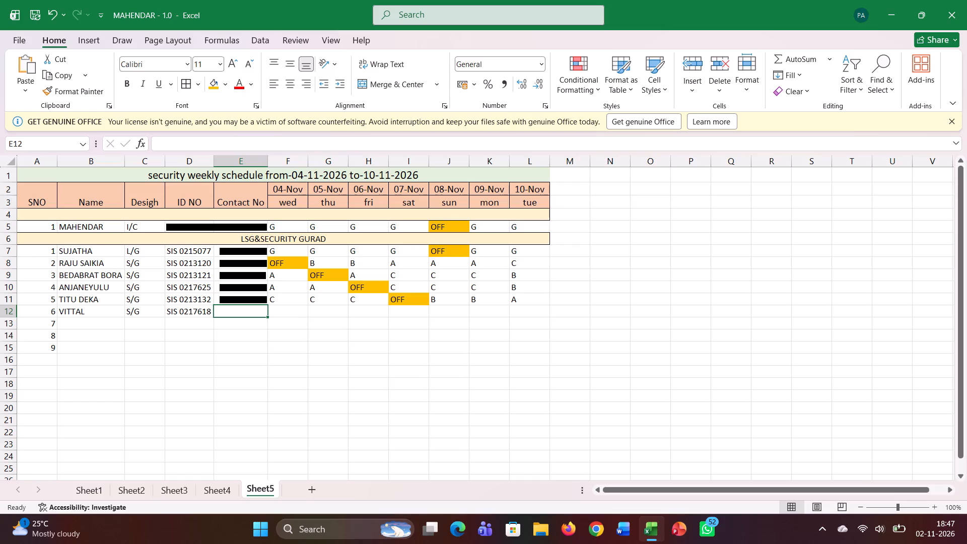
Enter the sixth guard's contact number in cell E12 under Contact No.
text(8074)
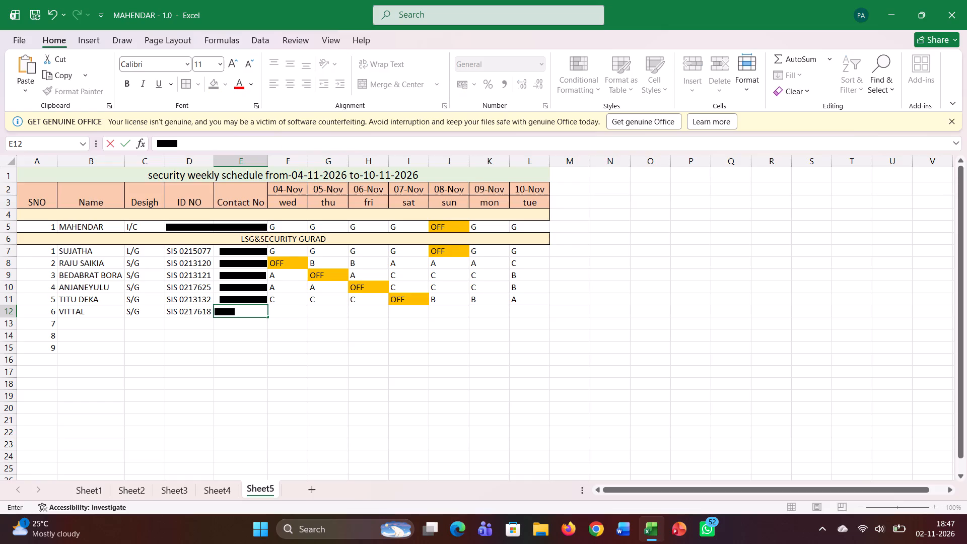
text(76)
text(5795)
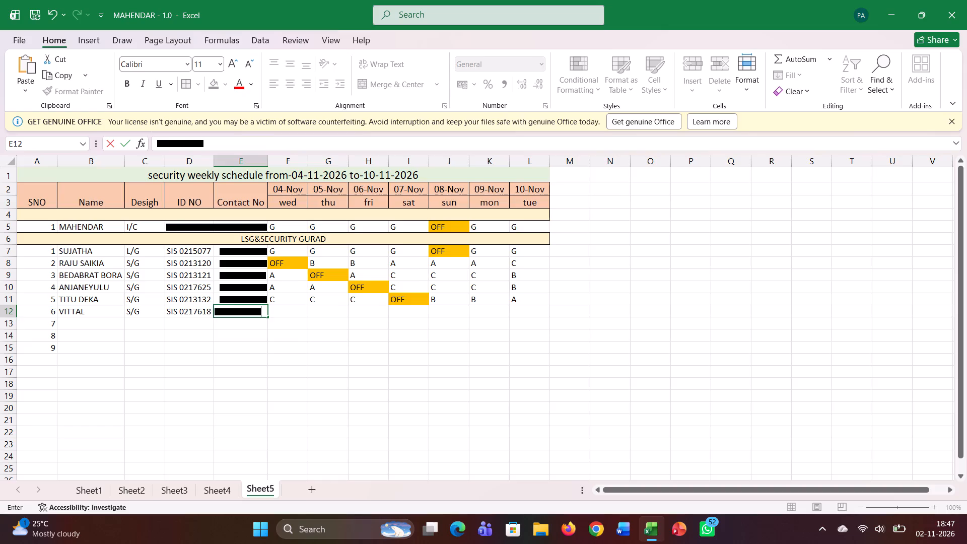
Fill the sixth guard's shifts in F12:L12 as C, C, C, B, OFF, B, A for 04-Nov through 10-Nov.
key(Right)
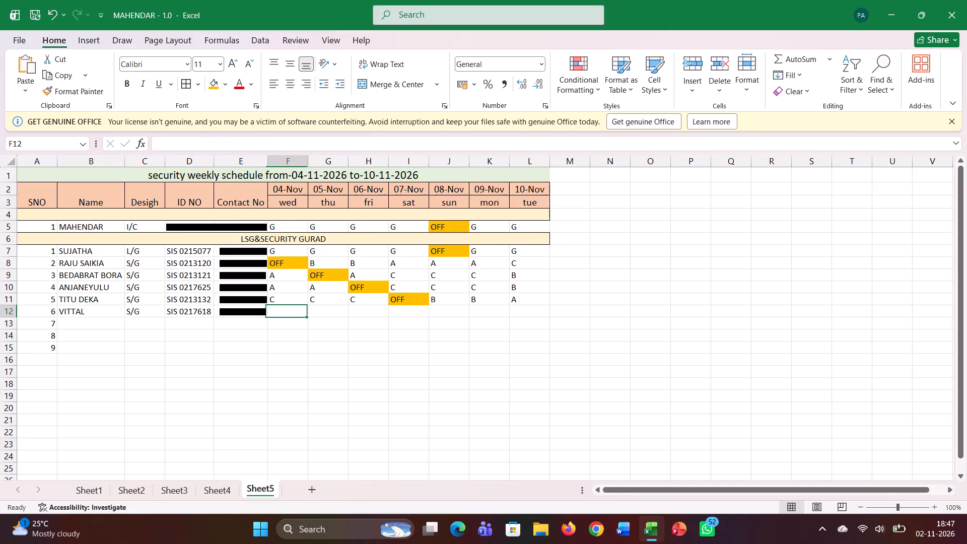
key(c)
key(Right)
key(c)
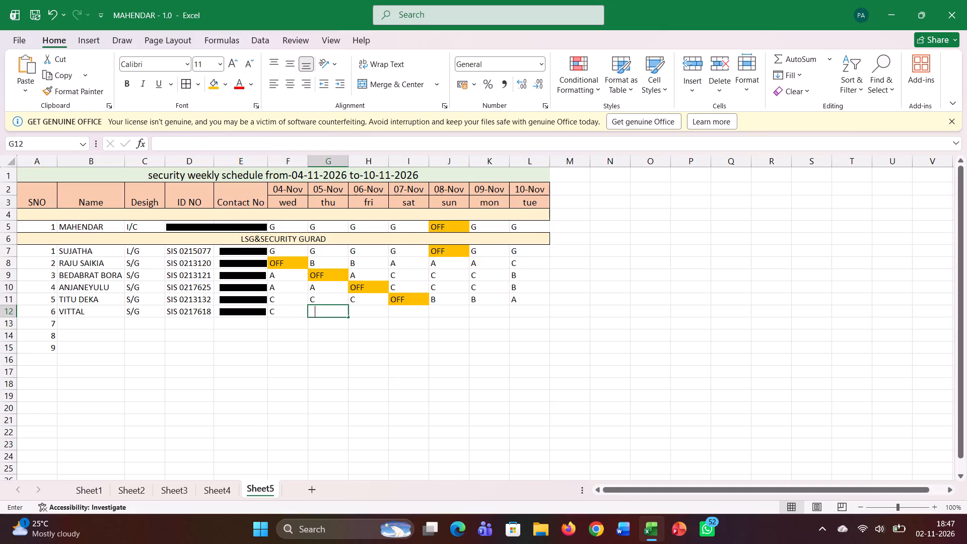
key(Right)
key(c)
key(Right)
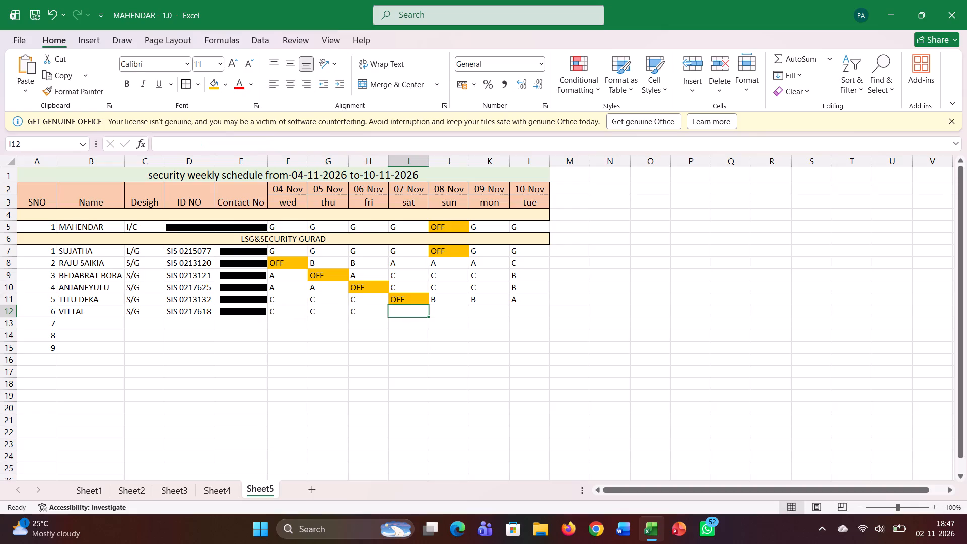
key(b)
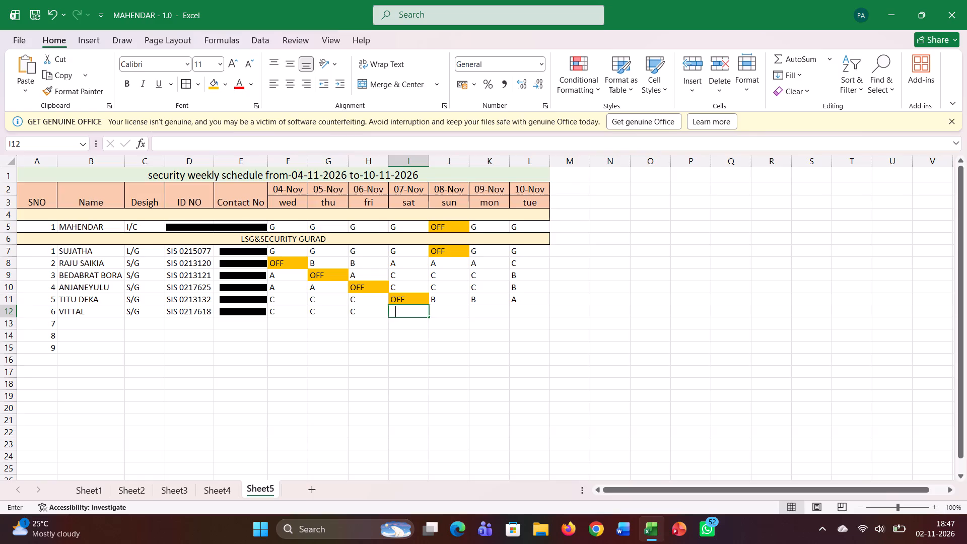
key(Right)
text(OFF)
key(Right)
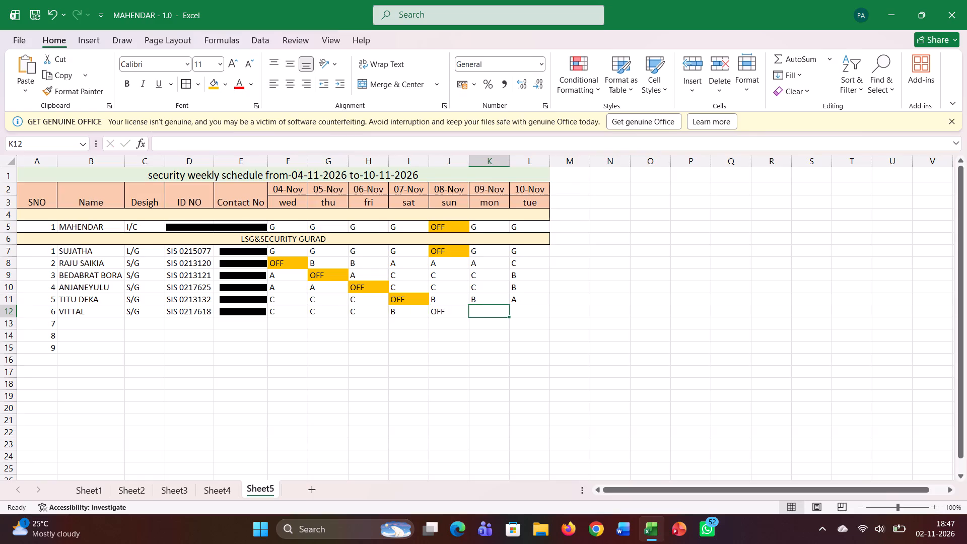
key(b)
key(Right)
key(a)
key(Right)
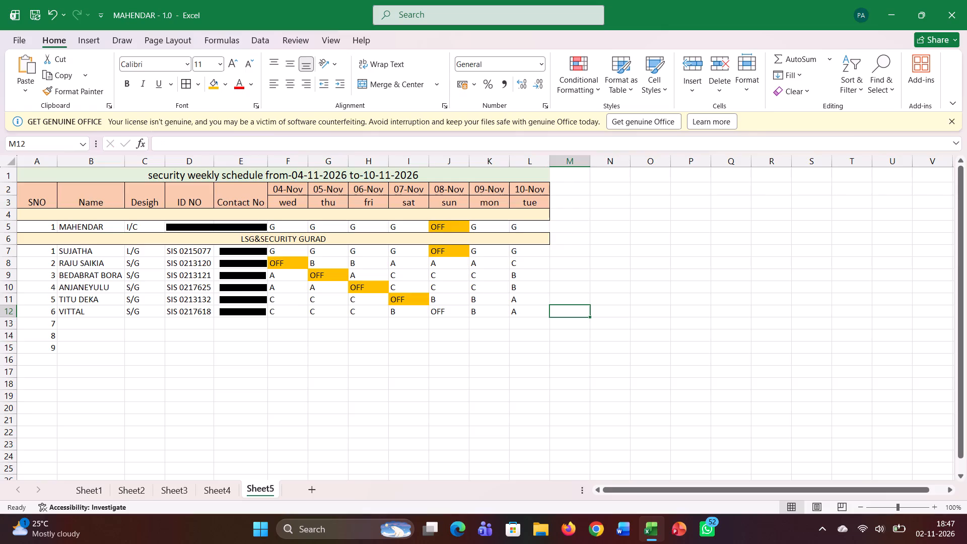
Enter the names of the seventh, eighth and ninth guards in cells B13, B14 and B15 under Name.
click(68, 323)
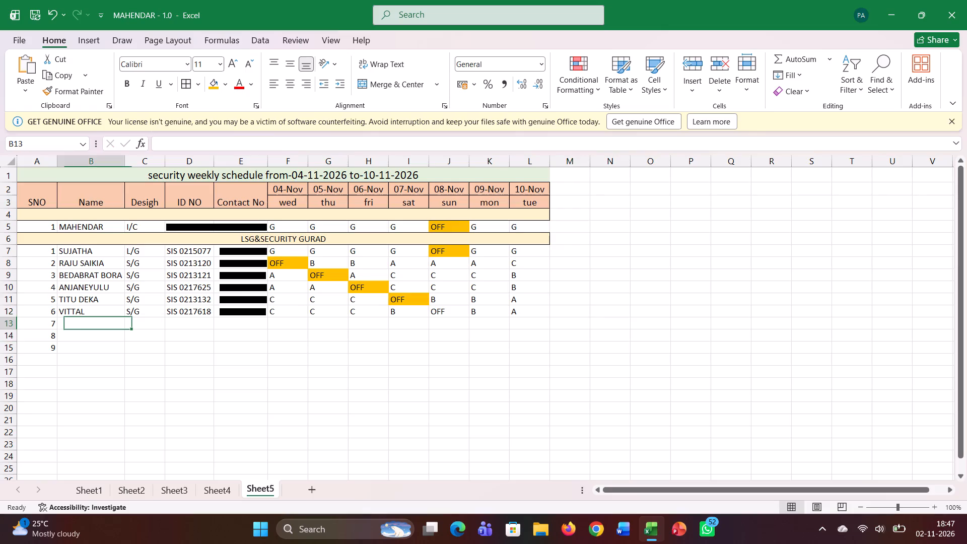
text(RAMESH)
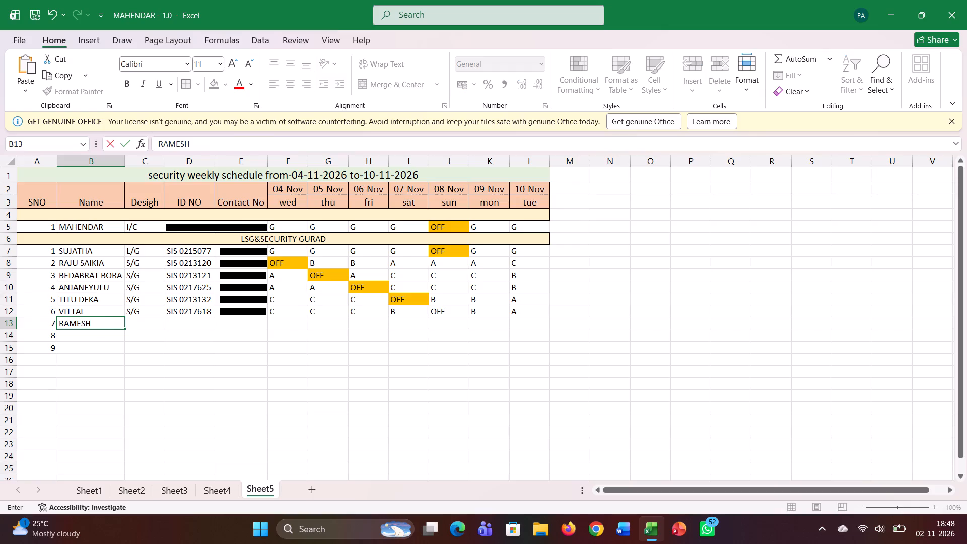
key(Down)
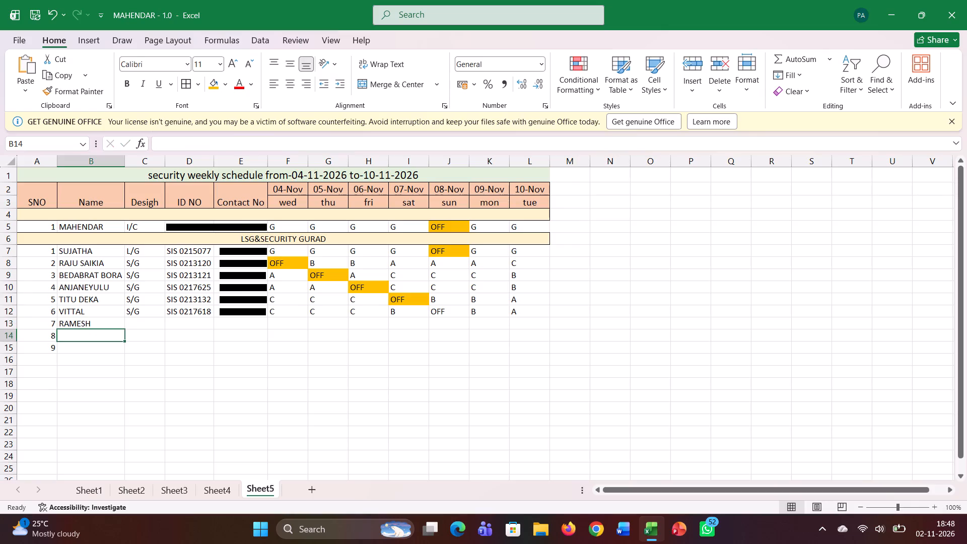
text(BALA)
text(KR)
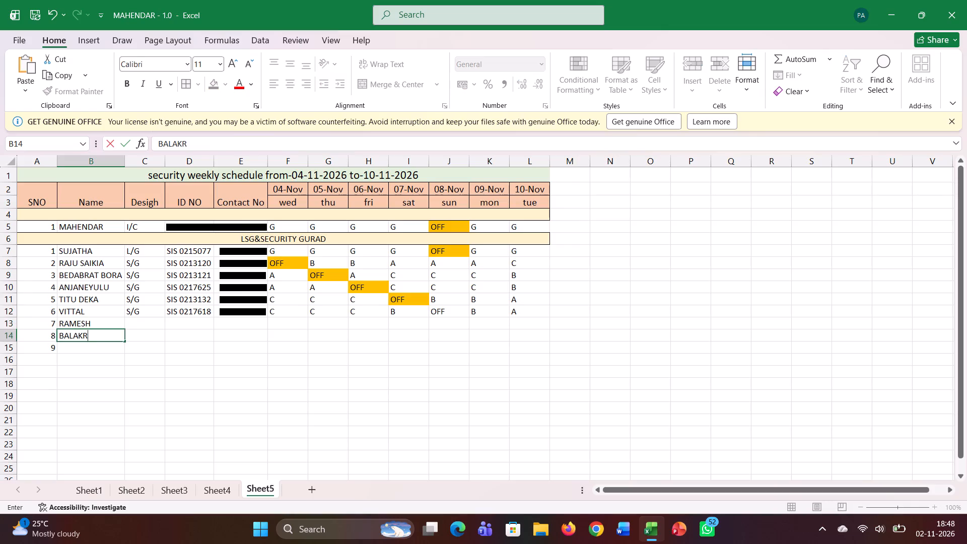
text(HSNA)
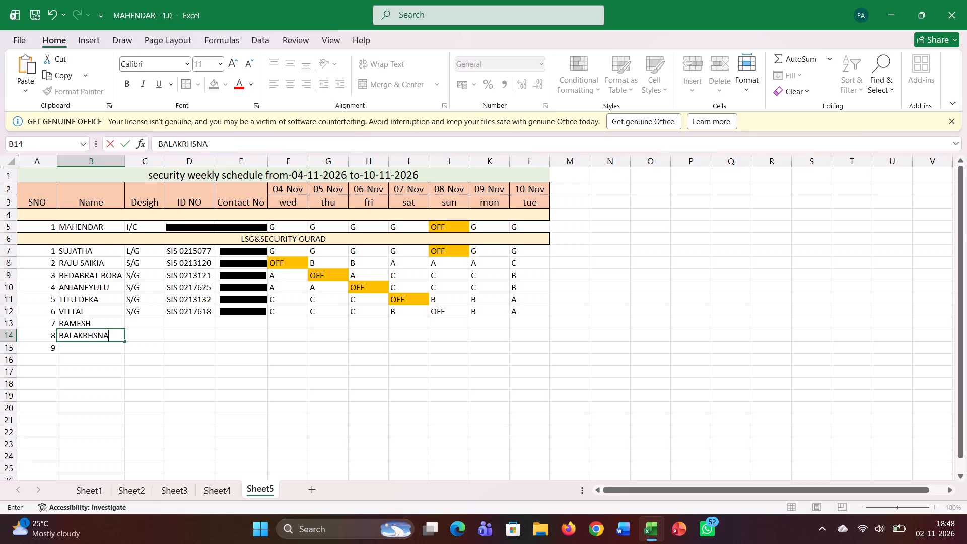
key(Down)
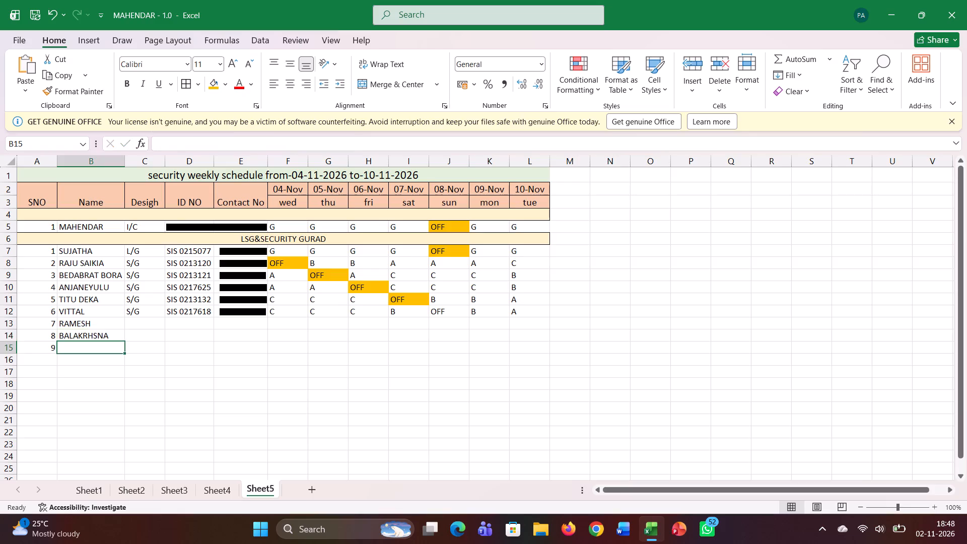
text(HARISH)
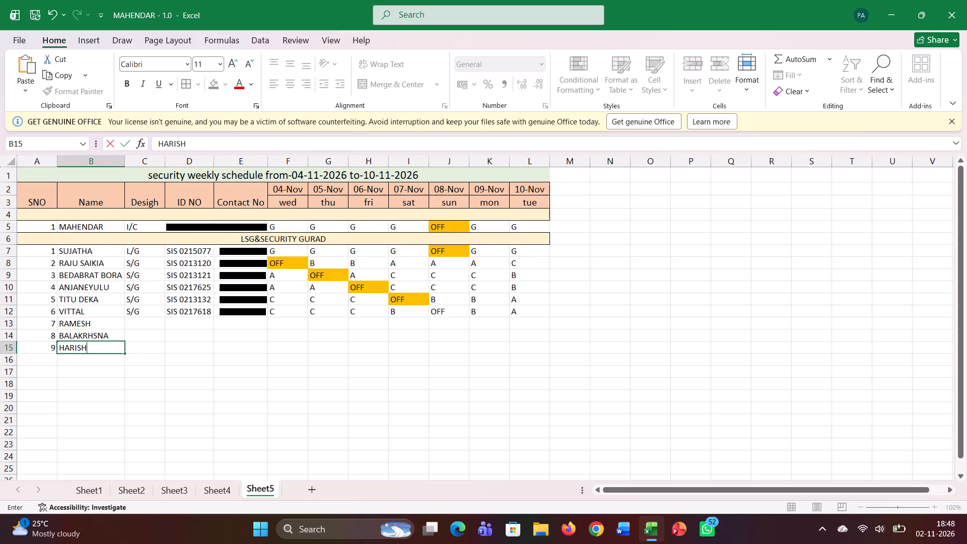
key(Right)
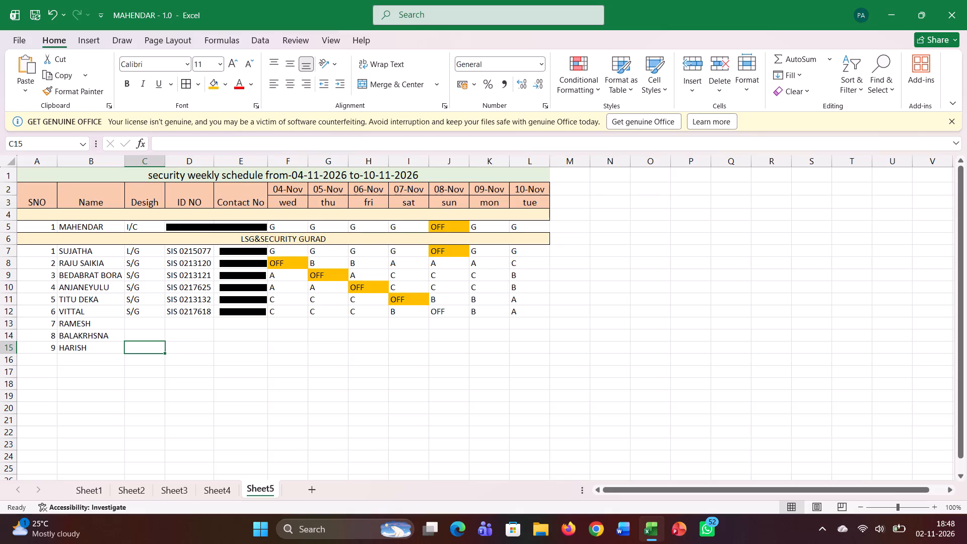
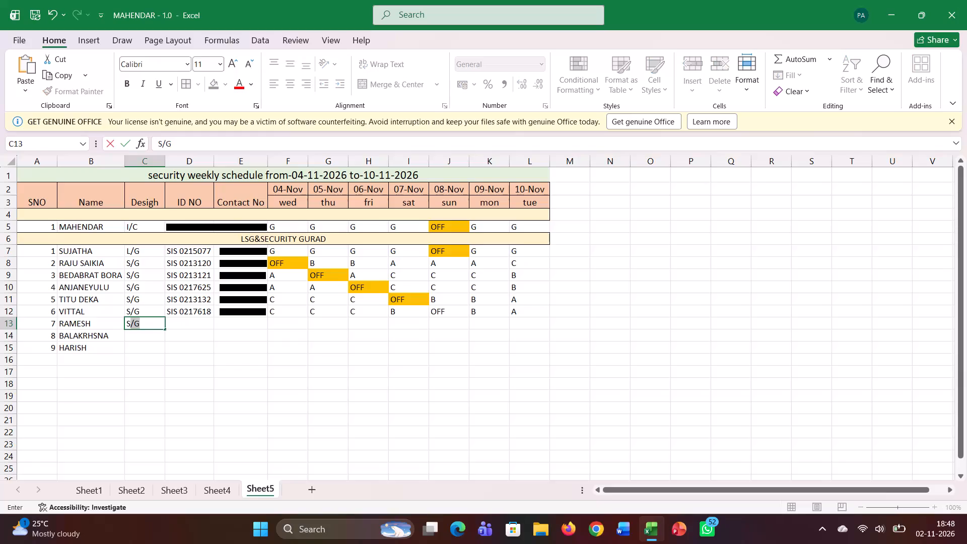
Enter the designation S/G for the seventh, eighth and ninth guards in cells C13, C14 and C15 under Desigh.
key(Down)
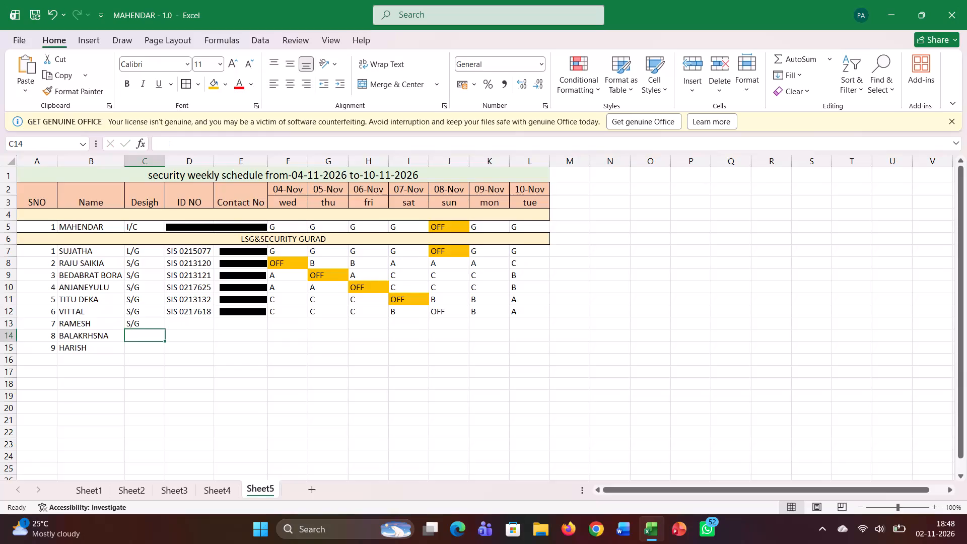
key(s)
key(Down)
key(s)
key(Down)
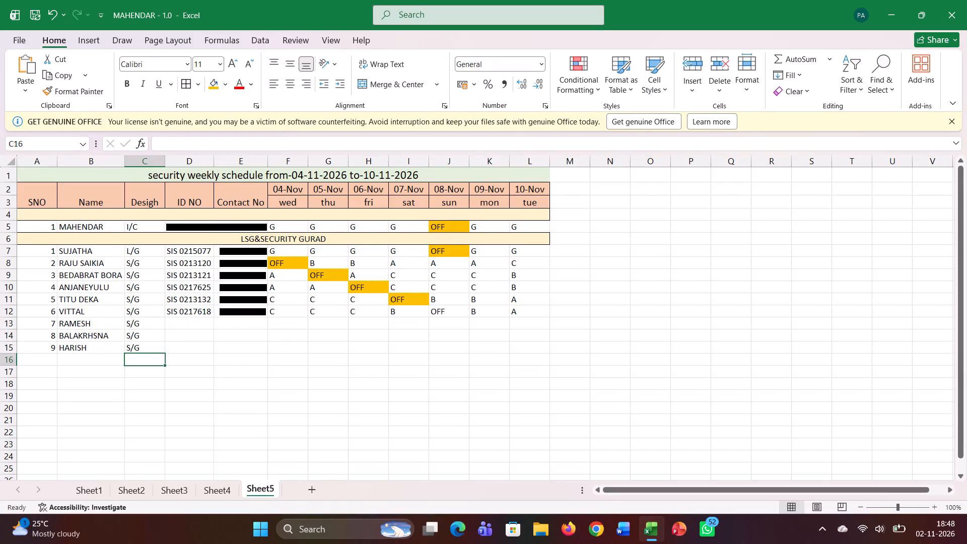
Enter the placeholder prefix SIS- for the seventh, eighth and ninth guards in cells D13, D14 and D15 under ID NO.
key(Right)
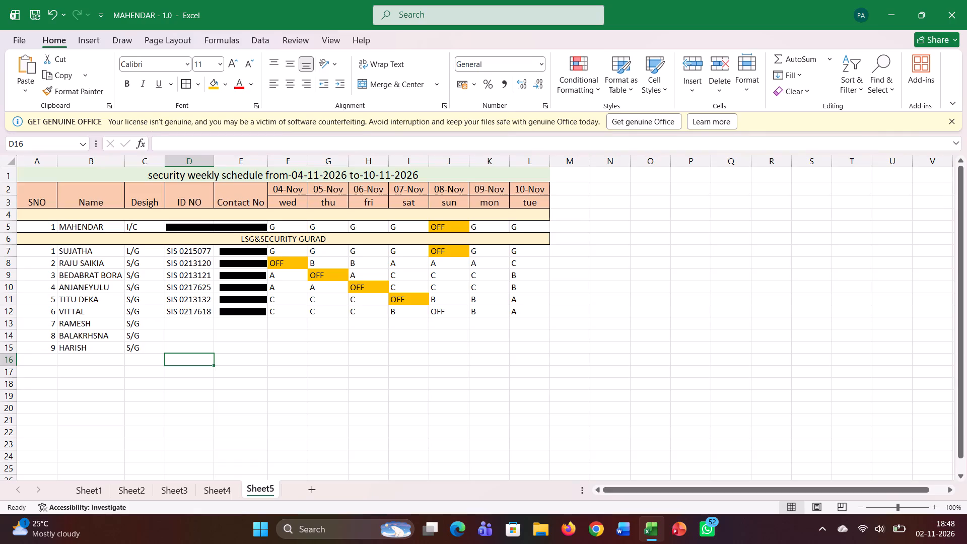
click(184, 320)
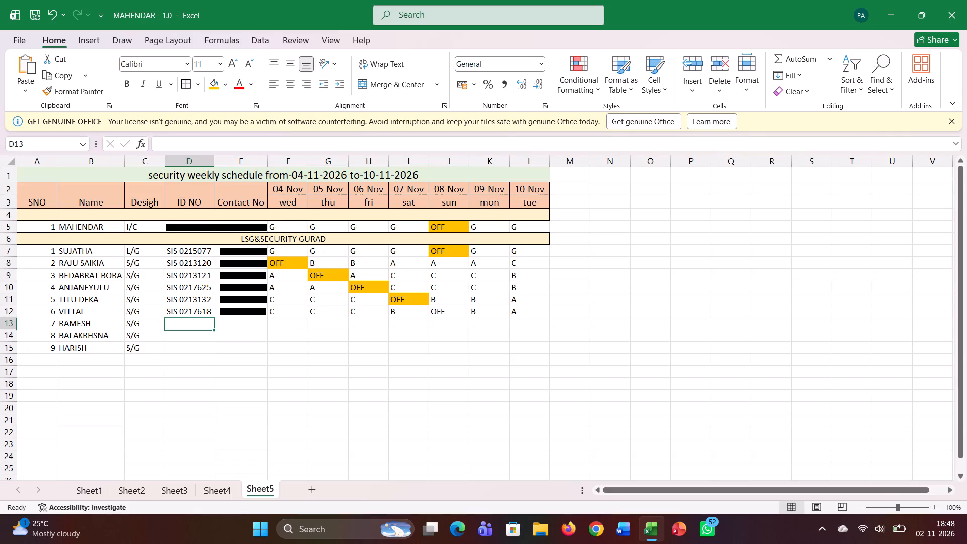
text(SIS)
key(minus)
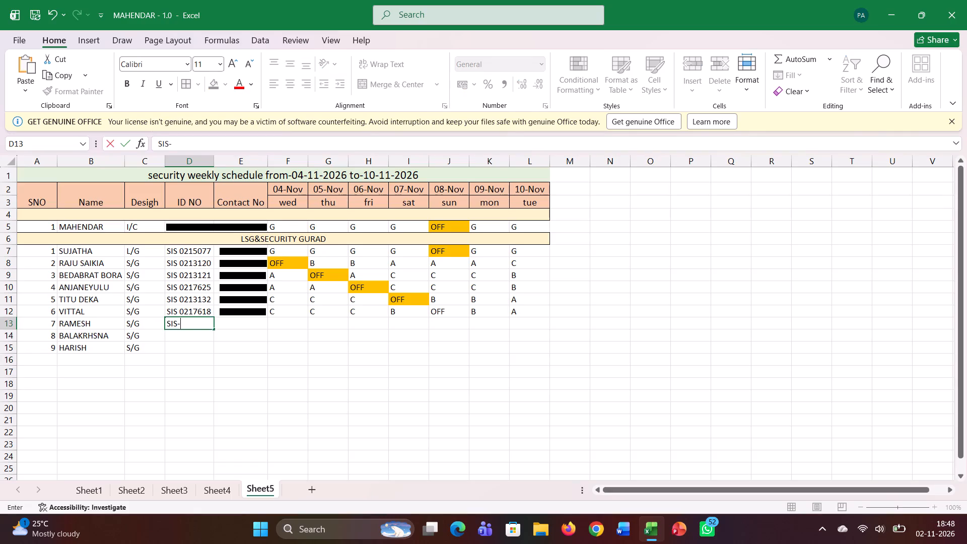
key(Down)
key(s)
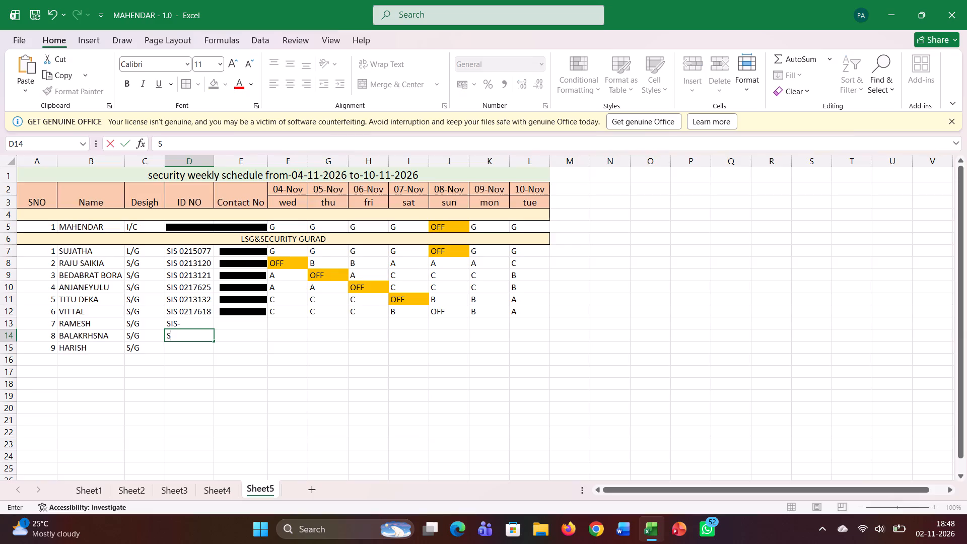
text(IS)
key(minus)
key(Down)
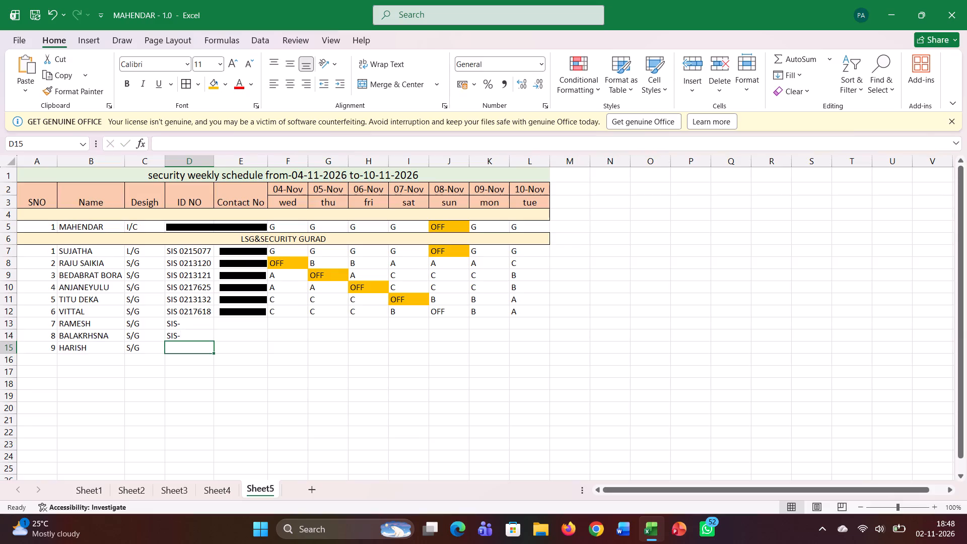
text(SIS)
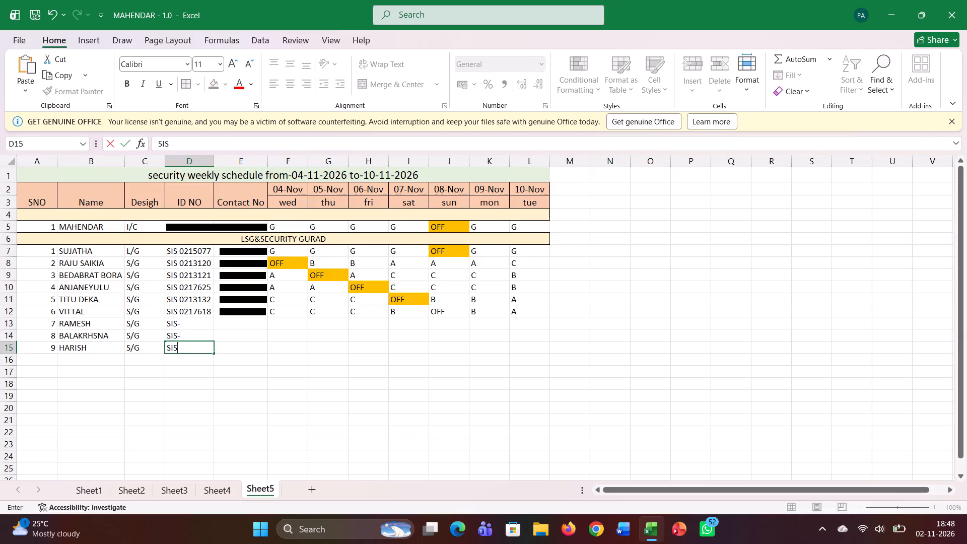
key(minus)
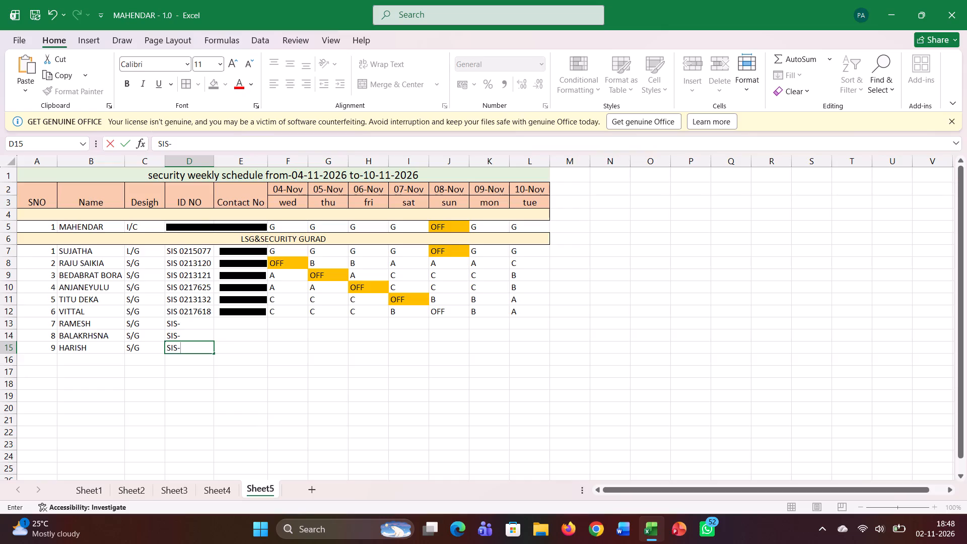
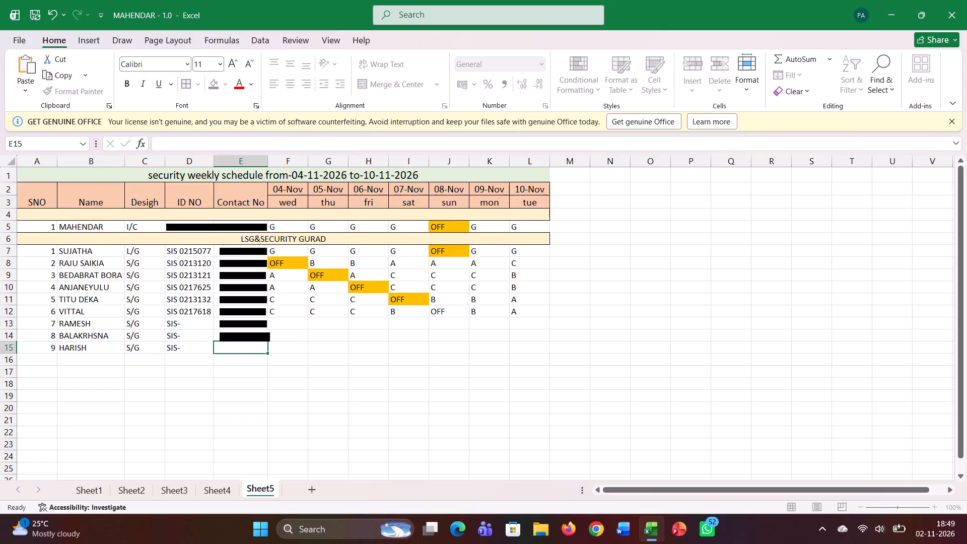
Enter the ninth guard's contact number in cell E15 under Contact No.
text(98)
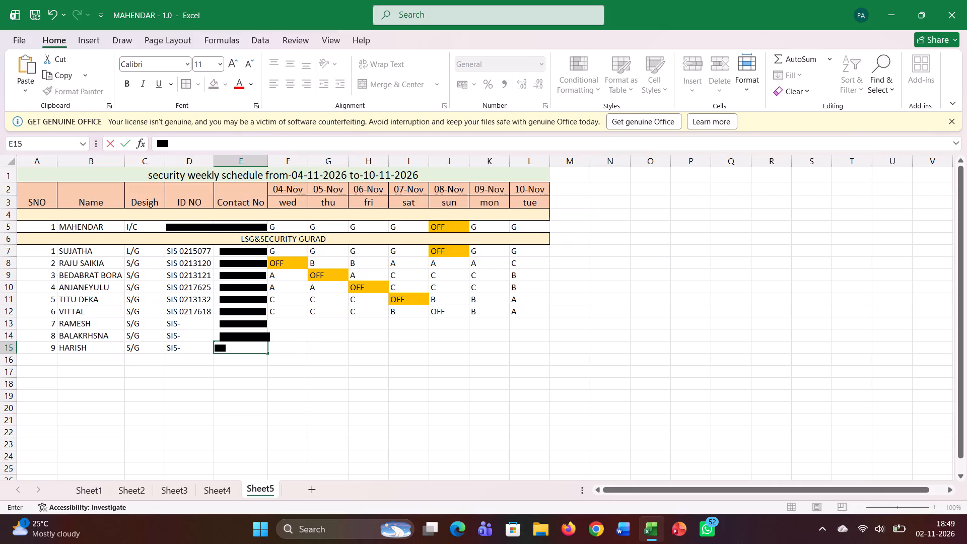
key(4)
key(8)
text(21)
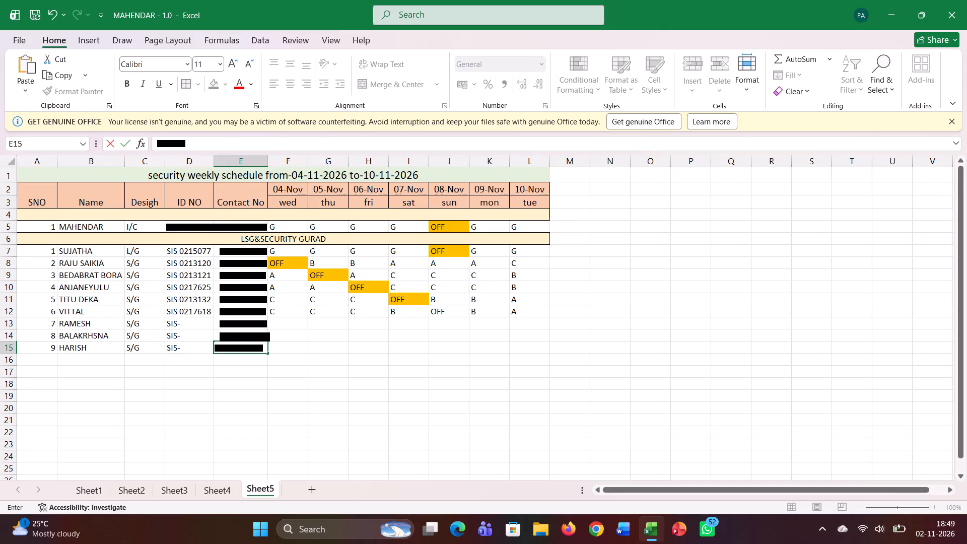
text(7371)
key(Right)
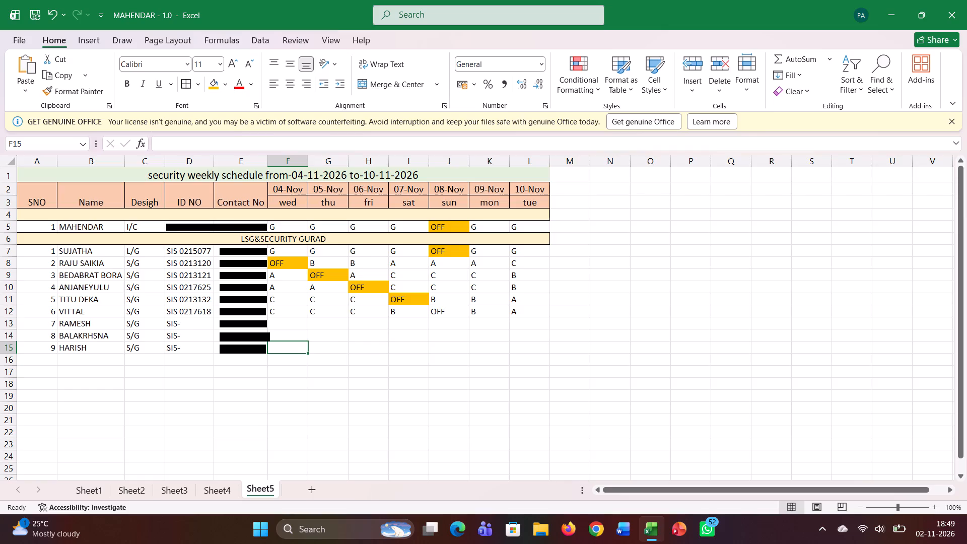
Enter OFF for the seventh guard on 09-Nov in cell K13 and for the eighth guard on 10-Nov in cell L14.
click(478, 325)
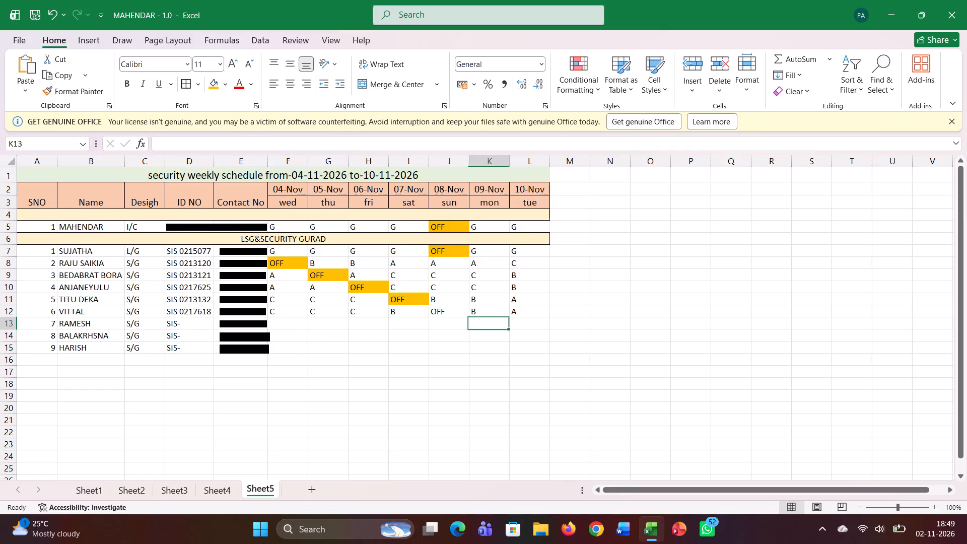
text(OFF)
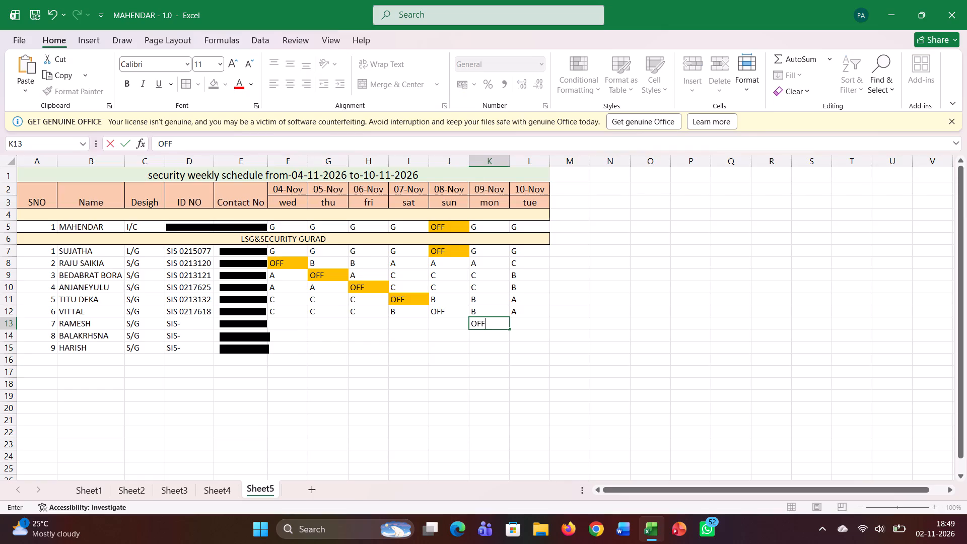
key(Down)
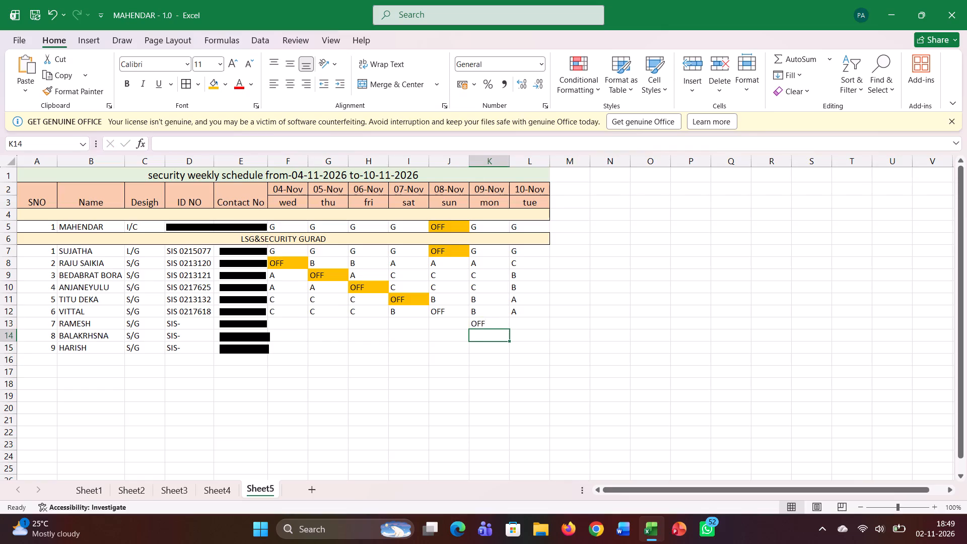
click(534, 338)
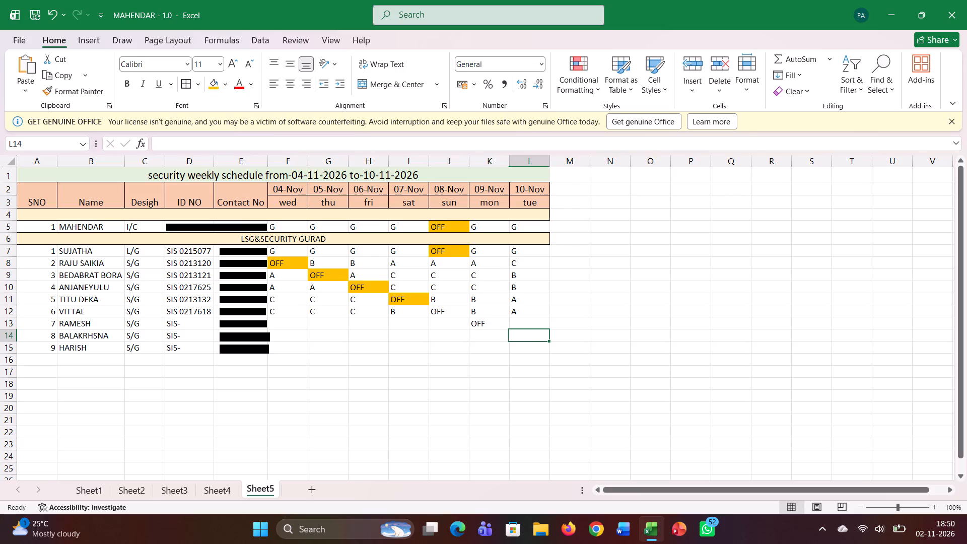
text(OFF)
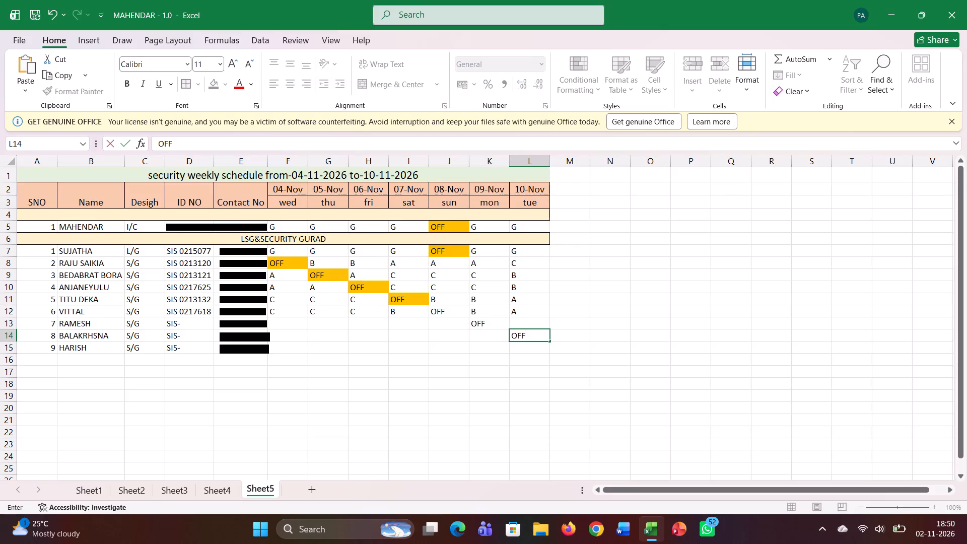
click(506, 392)
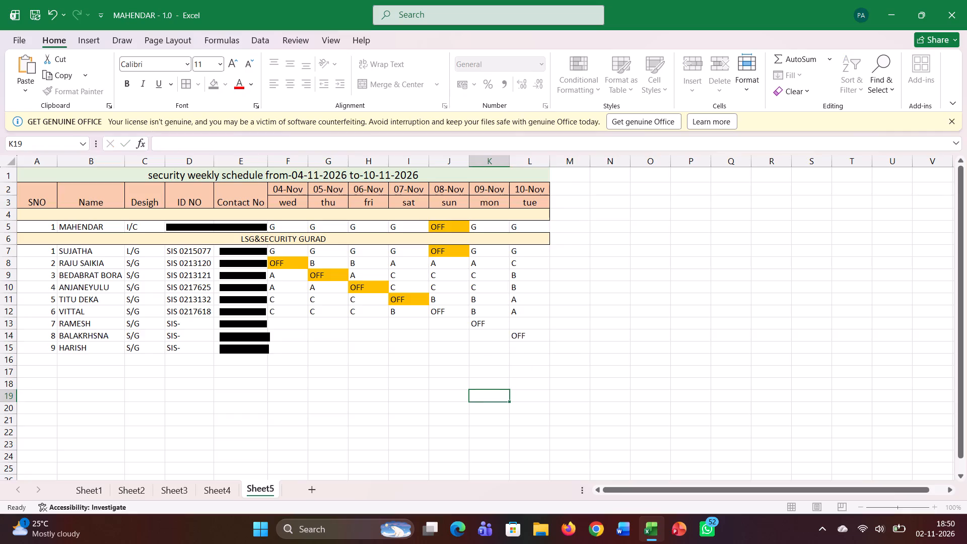
Enter shift C for the eighth guard on each day from 04-Nov to 09-Nov in cells F14 to K14.
click(286, 321)
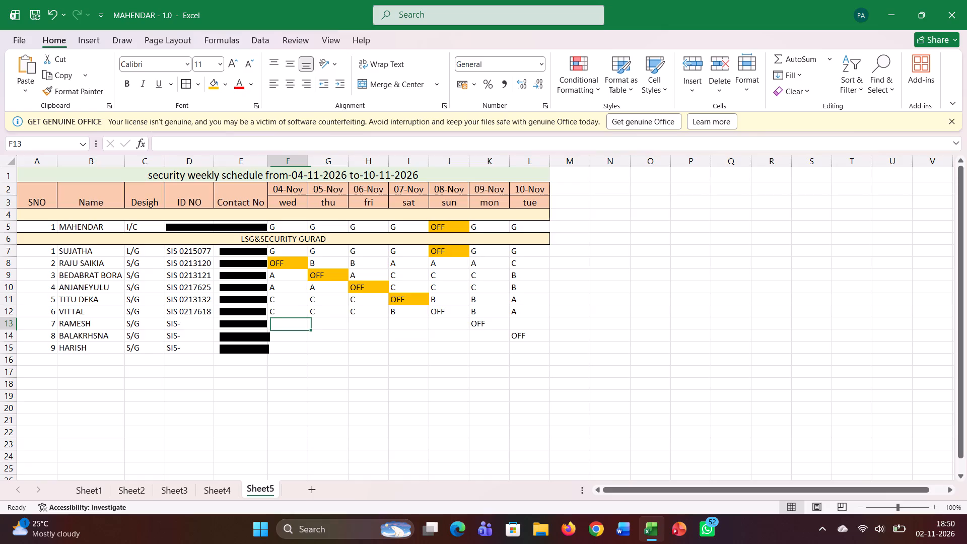
drag(286, 321, 286, 337)
click(340, 350)
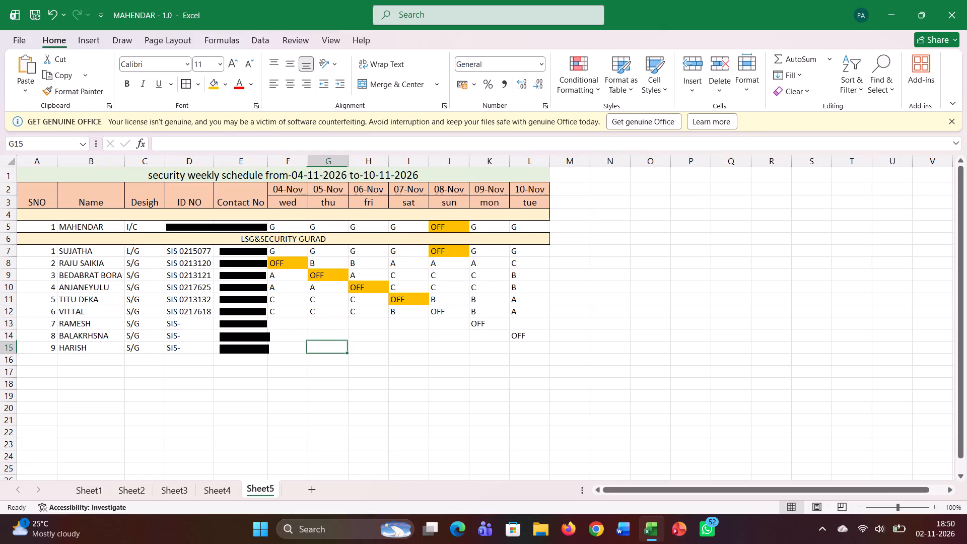
click(284, 336)
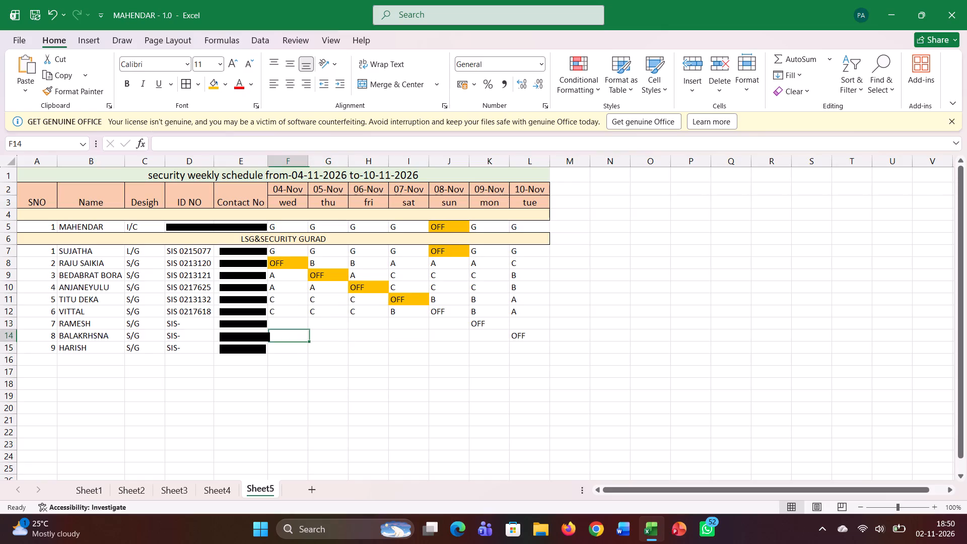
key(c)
key(Right)
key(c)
key(Right)
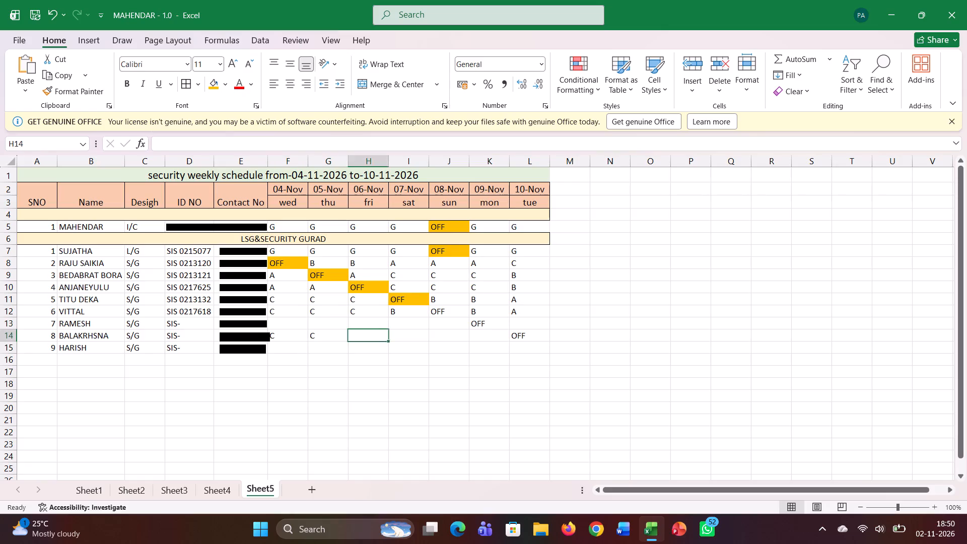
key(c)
key(Right)
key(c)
key(Right)
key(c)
key(Right)
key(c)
key(Right)
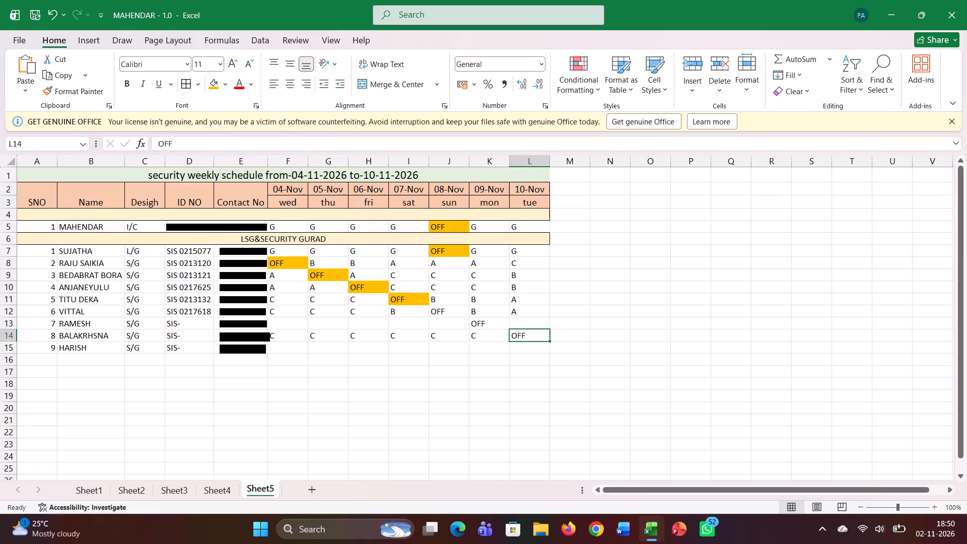
Start the seventh guard's shift entries at 04-Nov in cell F13.
click(278, 325)
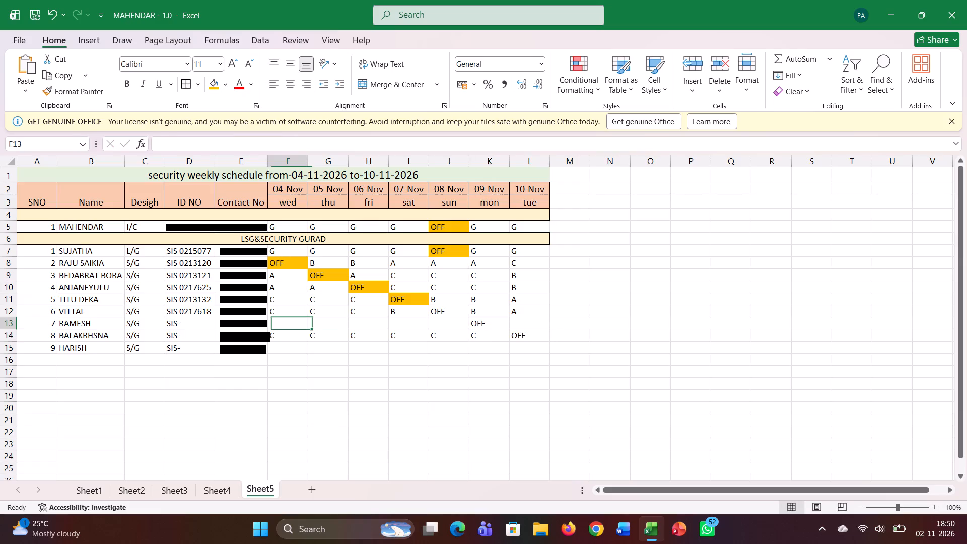
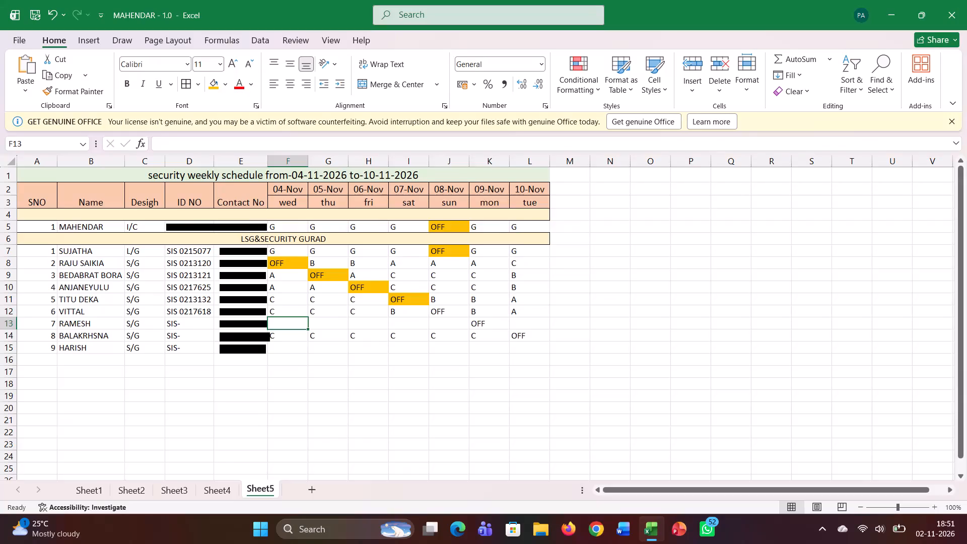
Set the 04-Nov shifts to B for the ninth guard in F15, B for the fourth guard in F10, and A for the seventh guard in F13.
click(277, 351)
key(b)
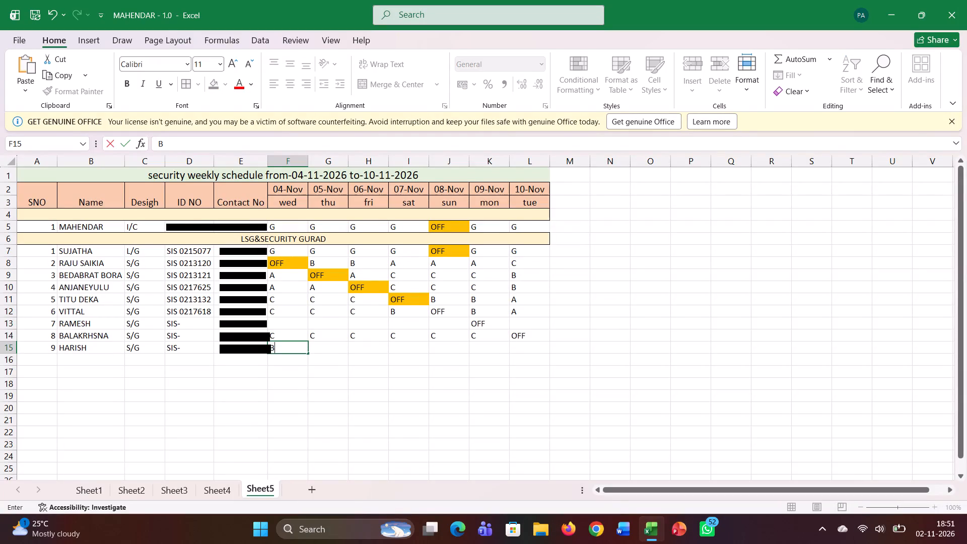
click(278, 286)
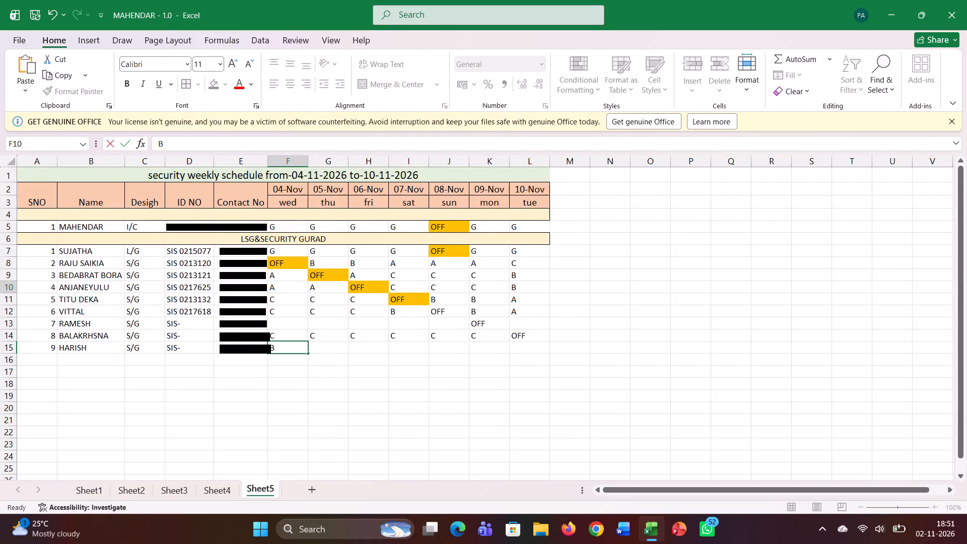
key(b)
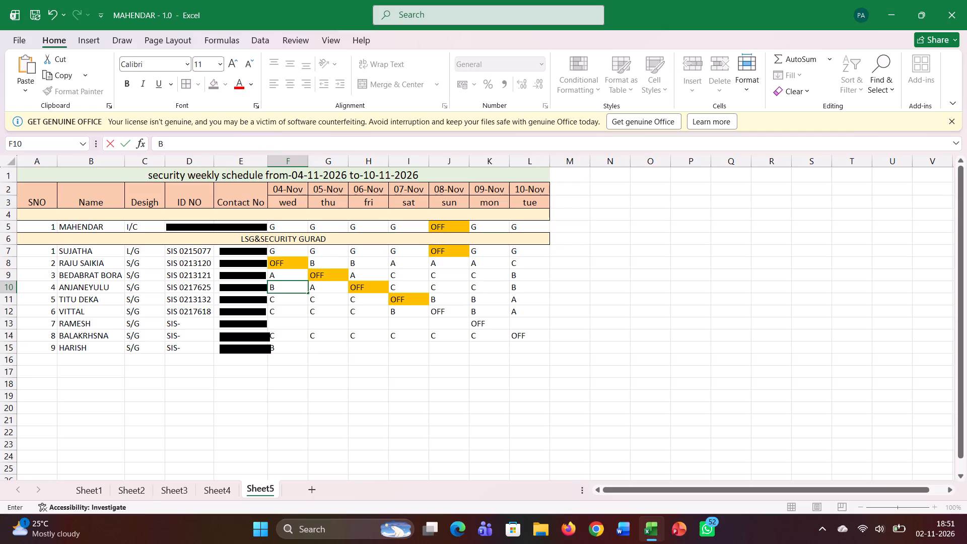
click(280, 324)
key(a)
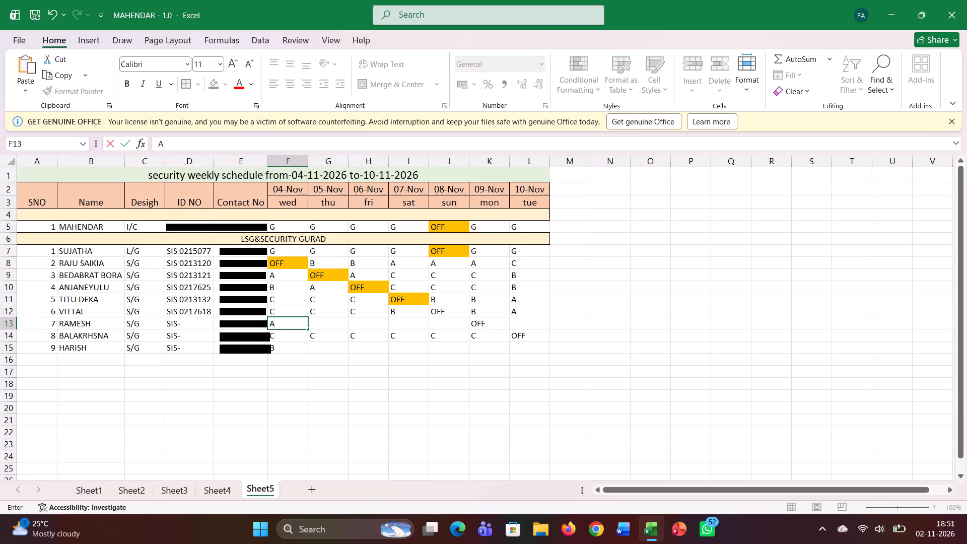
key(Right)
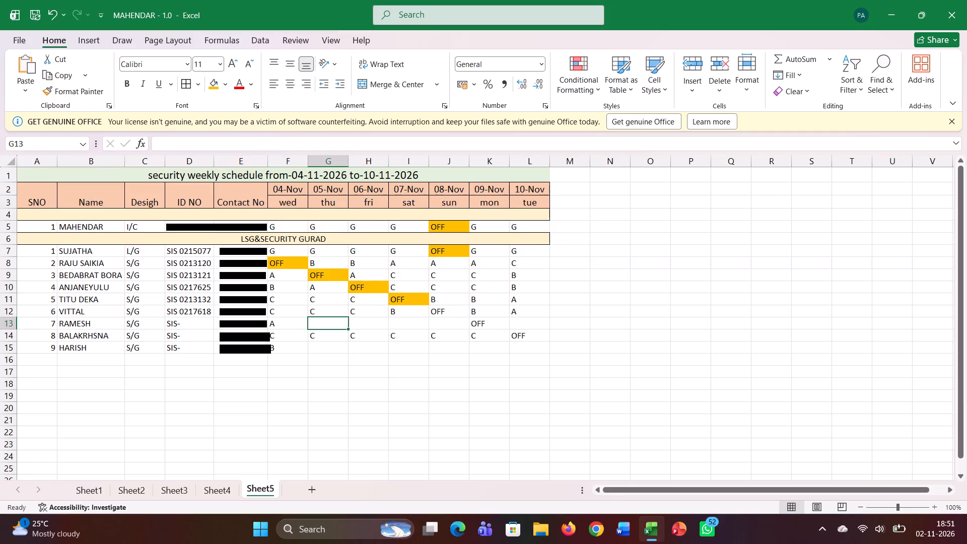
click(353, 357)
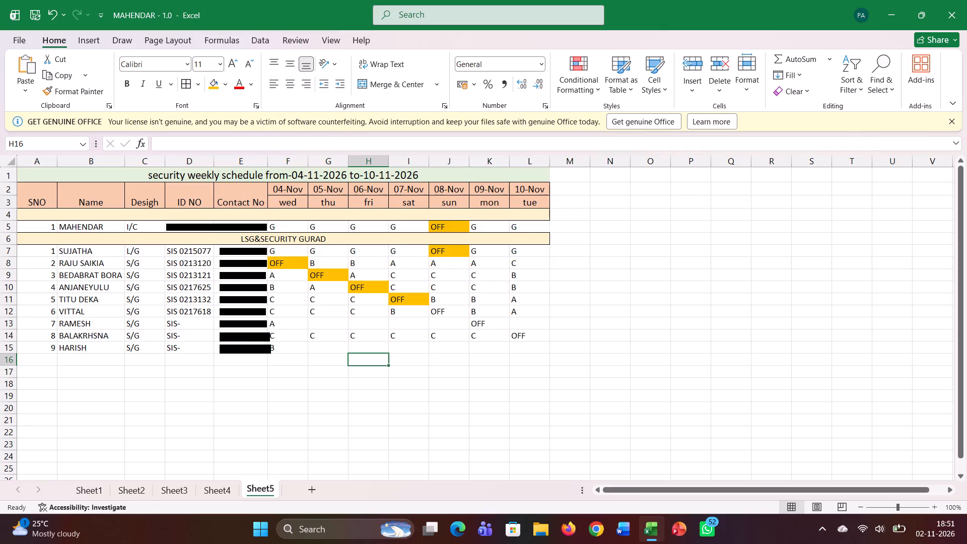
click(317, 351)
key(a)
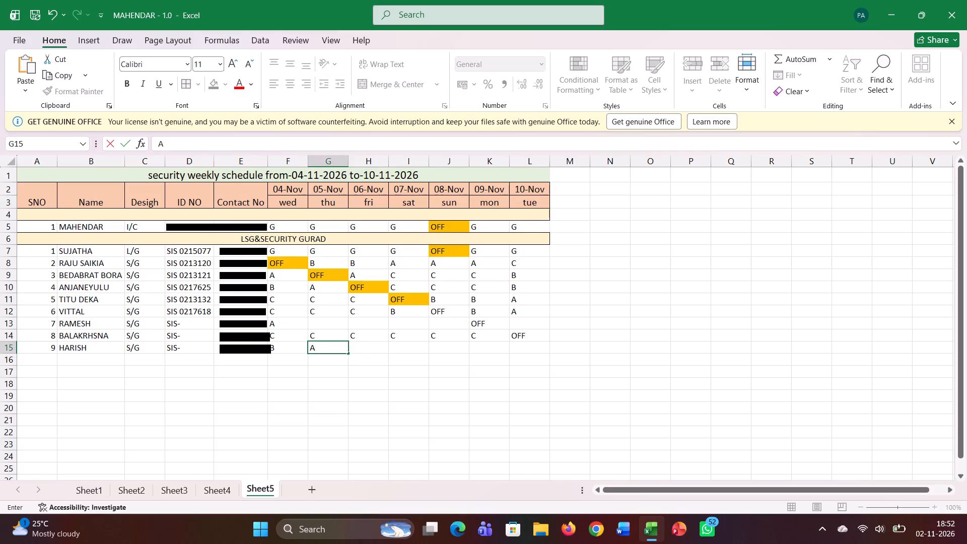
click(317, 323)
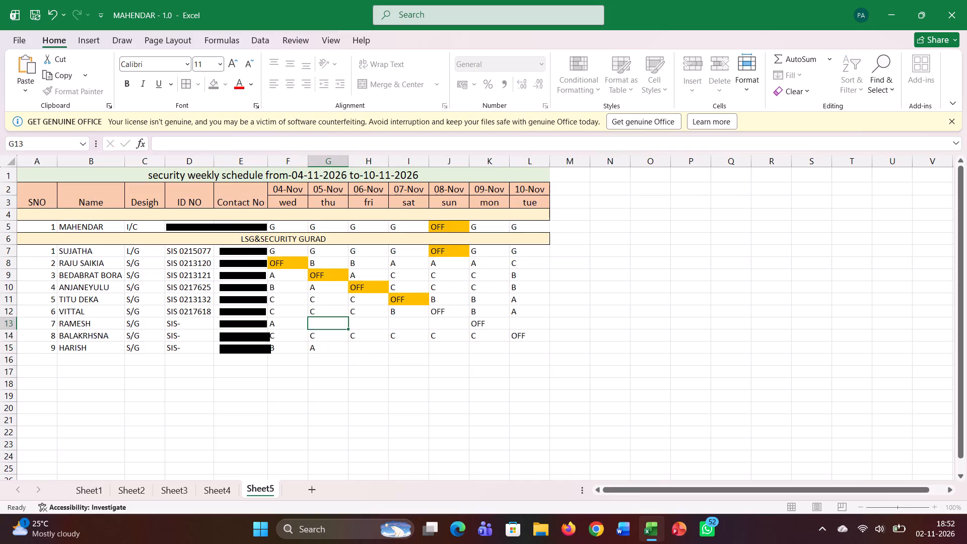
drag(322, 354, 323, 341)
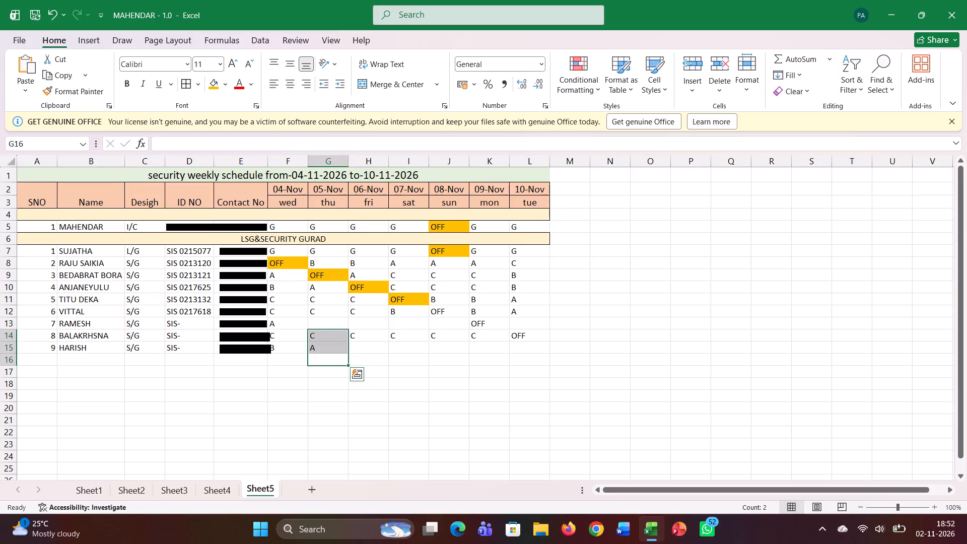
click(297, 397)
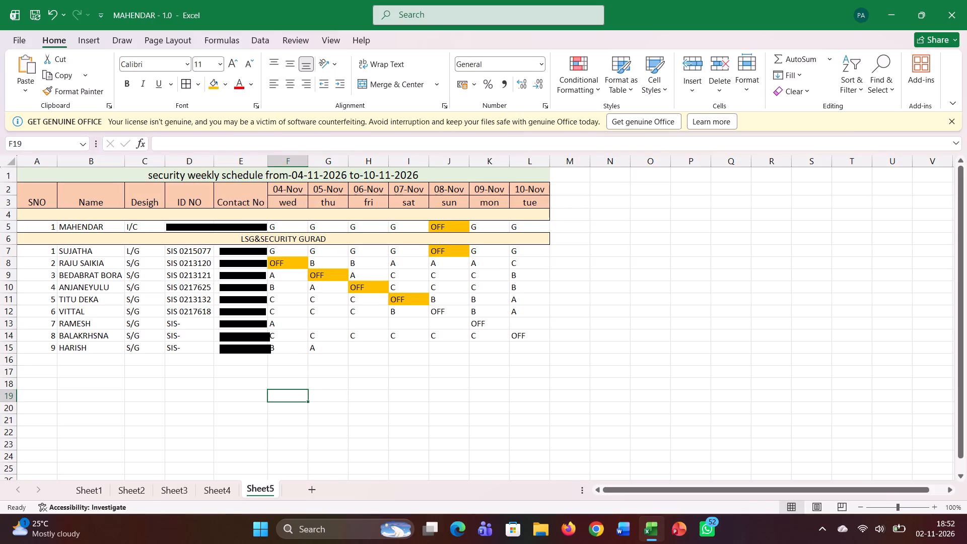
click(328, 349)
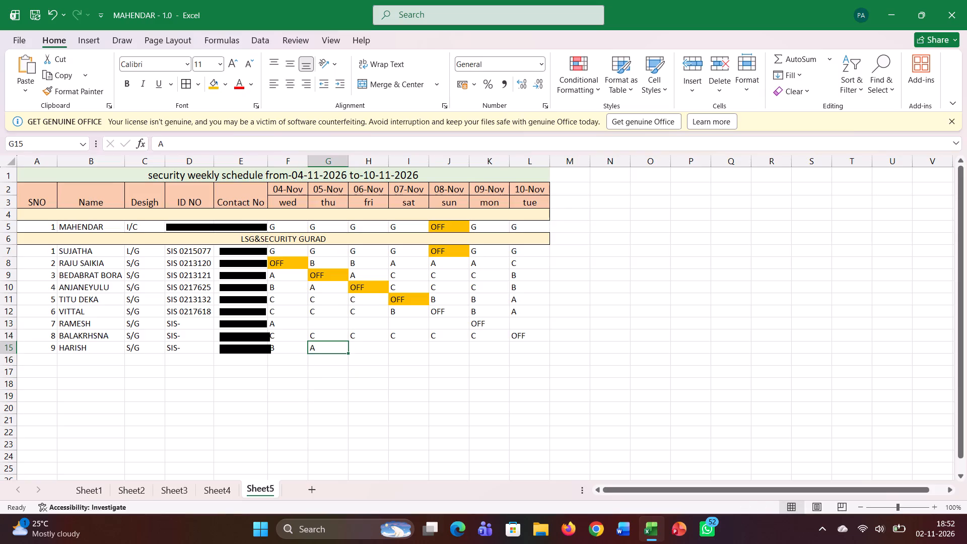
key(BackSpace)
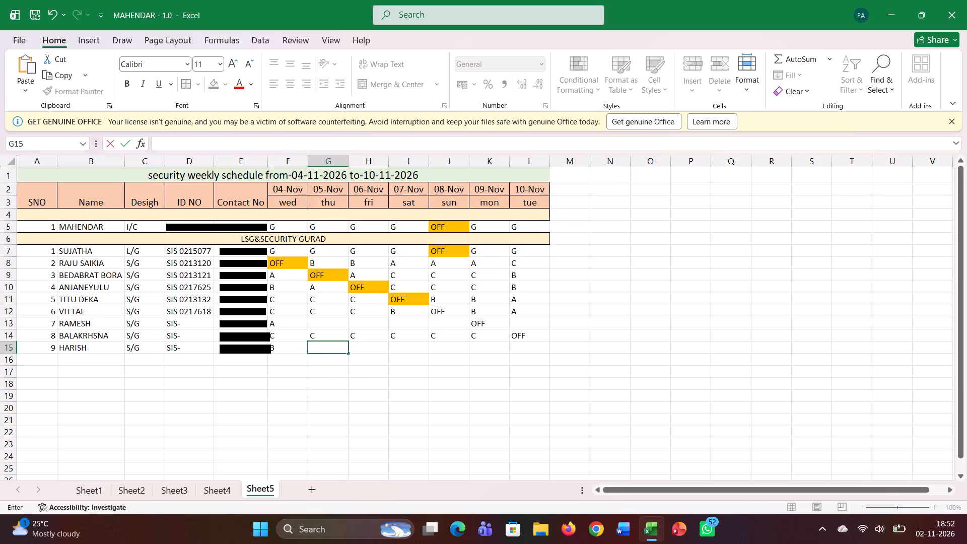
For 05-Nov and 06-Nov, enter shift A for the seventh guard in G13 and H13, and B for the ninth guard in G15 and H15.
click(316, 318)
key(a)
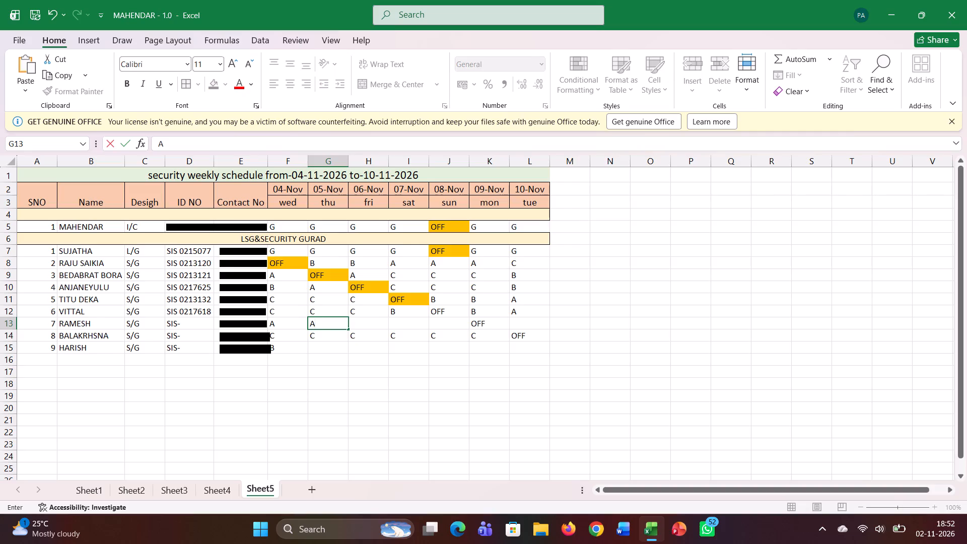
click(322, 348)
key(b)
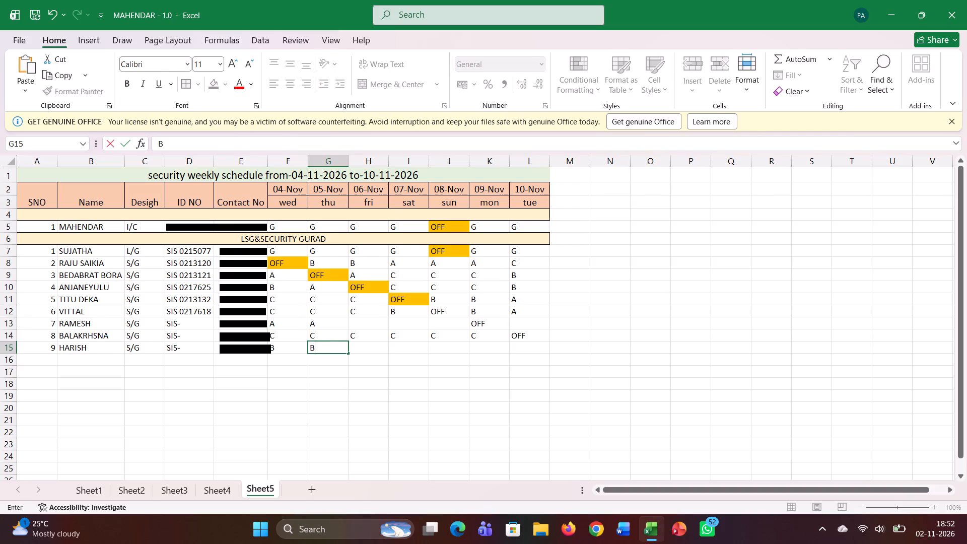
click(388, 361)
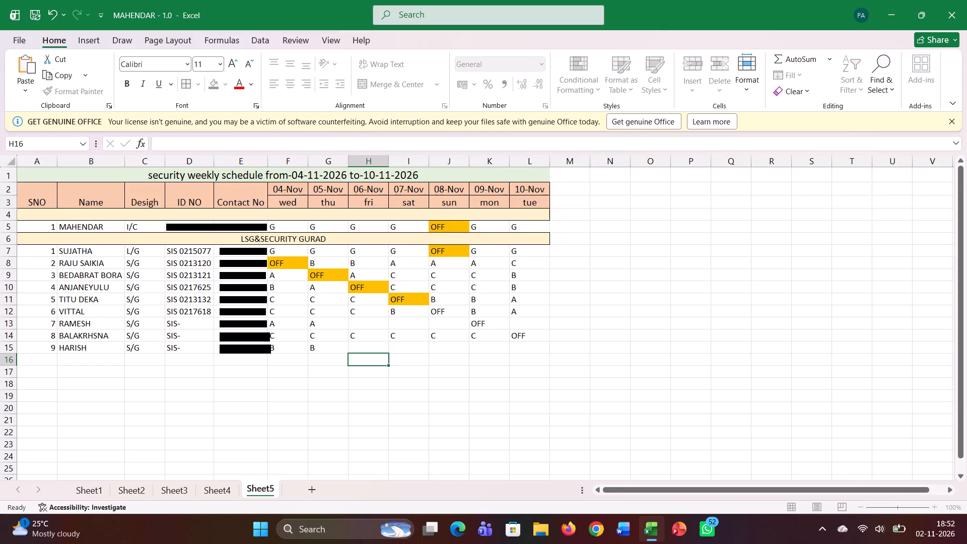
click(365, 318)
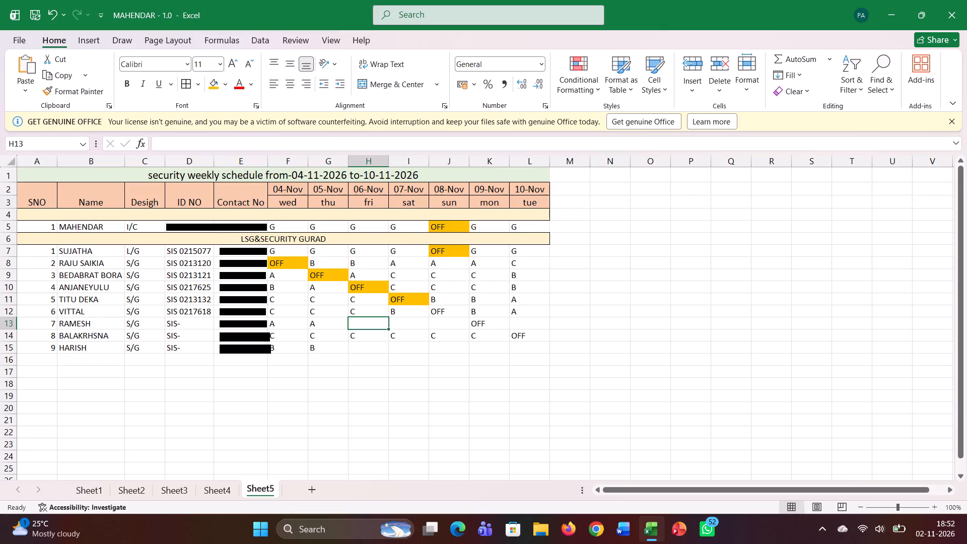
click(355, 348)
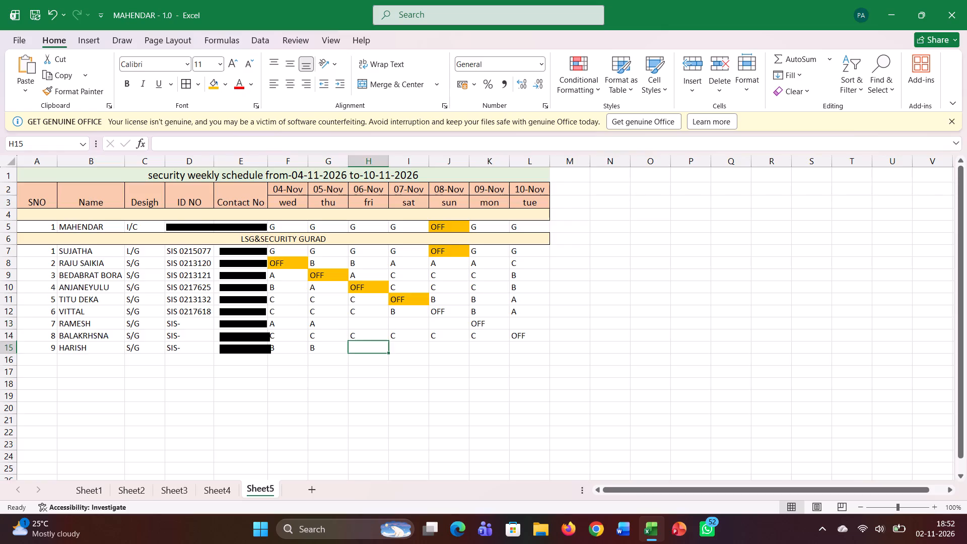
key(b)
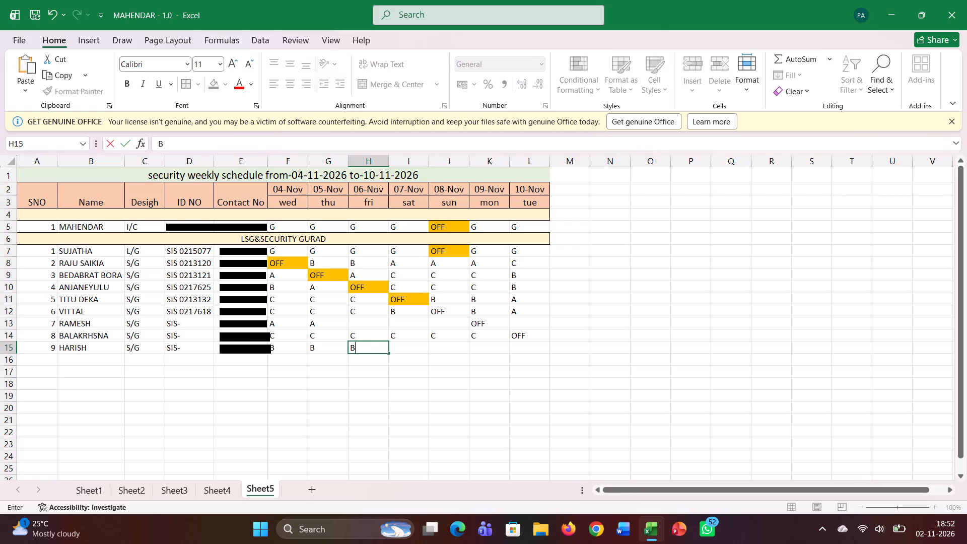
click(415, 393)
click(366, 321)
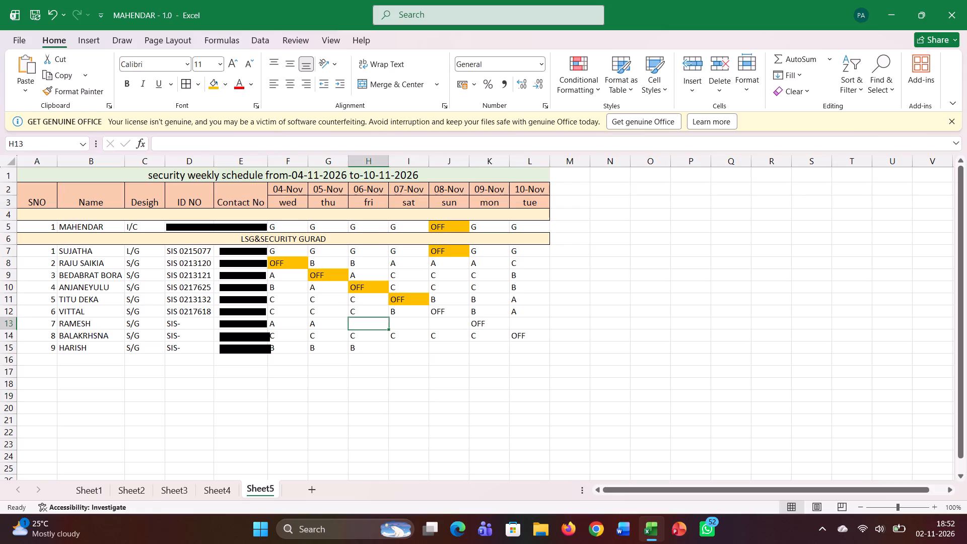
key(a)
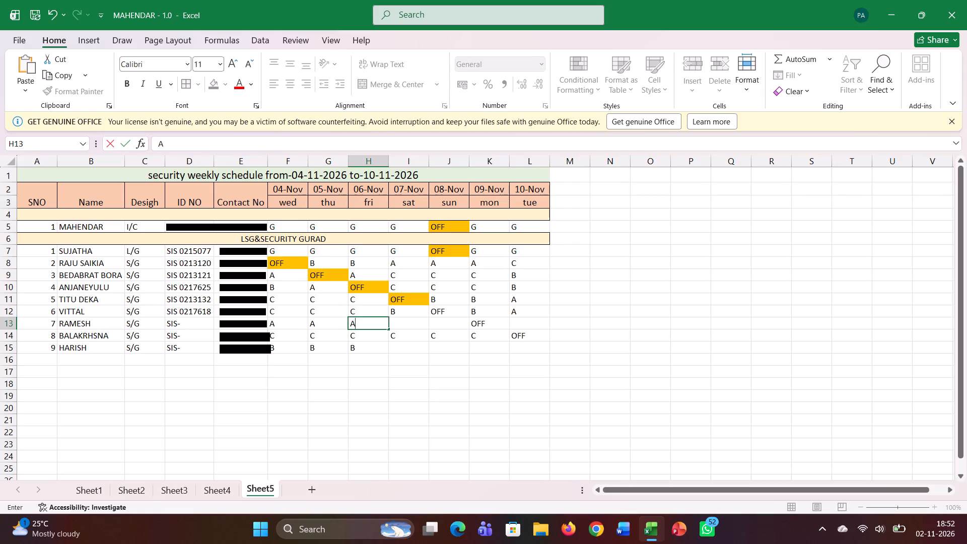
click(435, 379)
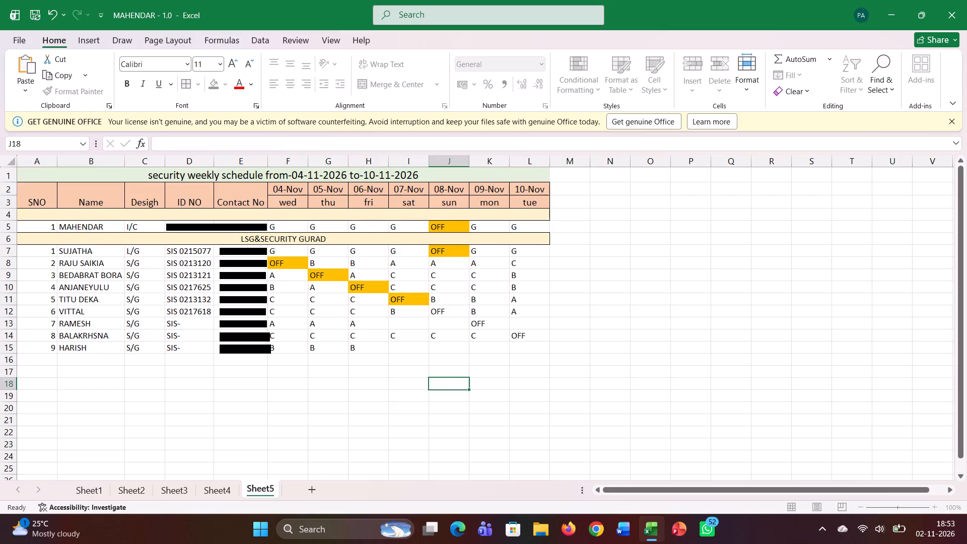
For 07-Nov and 08-Nov, enter shift A for the seventh guard in I13 and J13, and B for the ninth guard in I15 and J15.
click(405, 324)
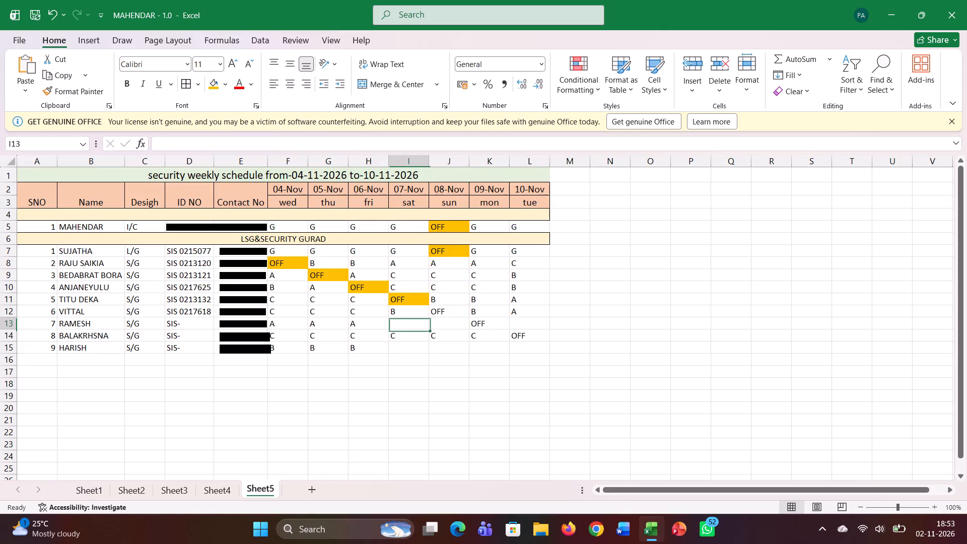
key(a)
key(Down)
key(Down)
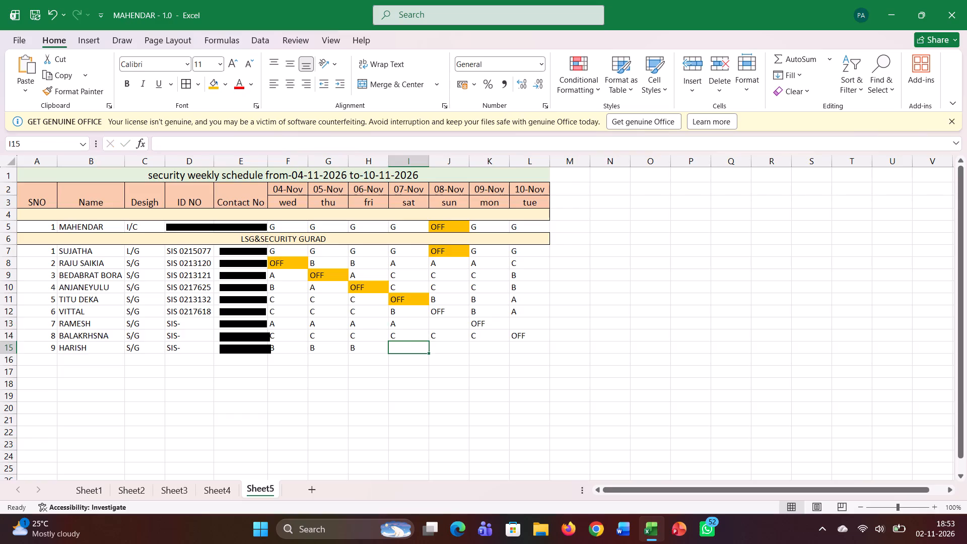
key(b)
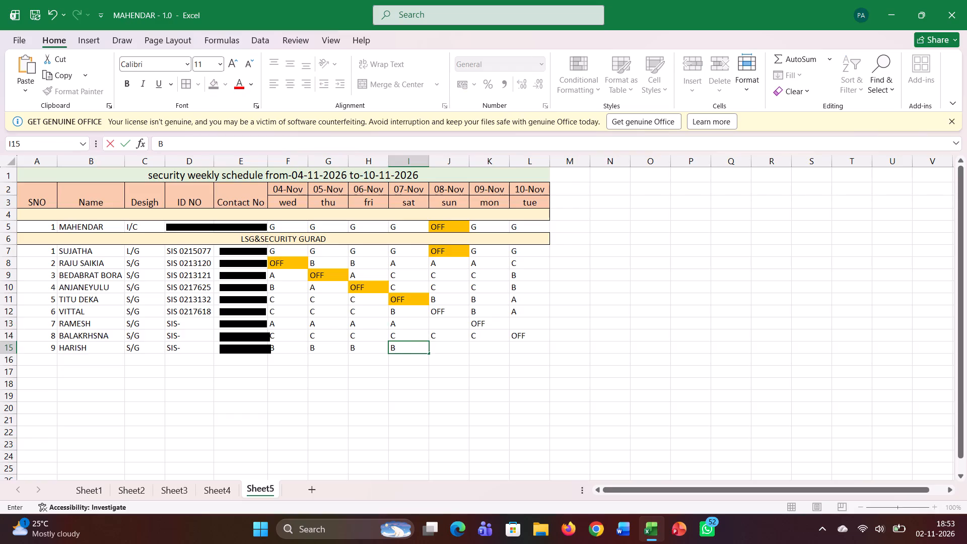
double_click(441, 322)
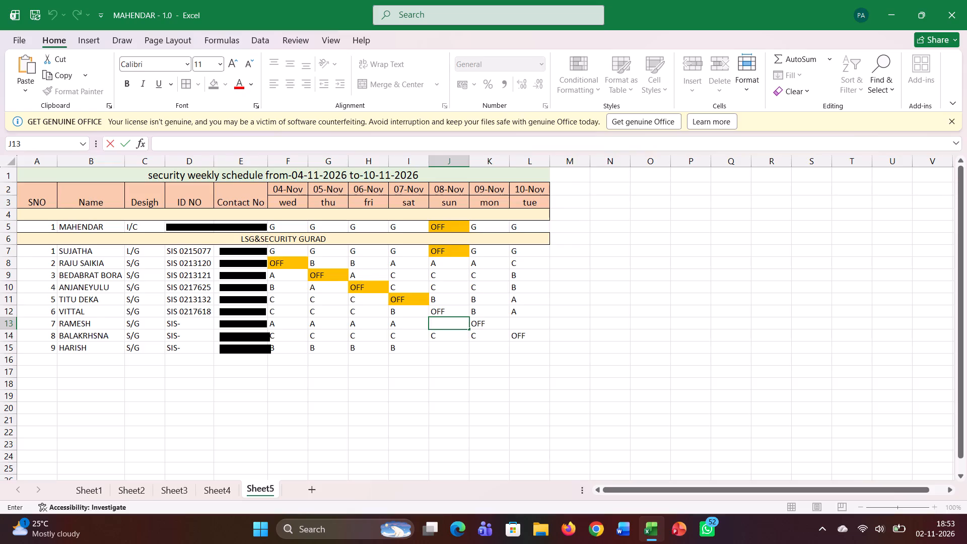
key(a)
key(Down)
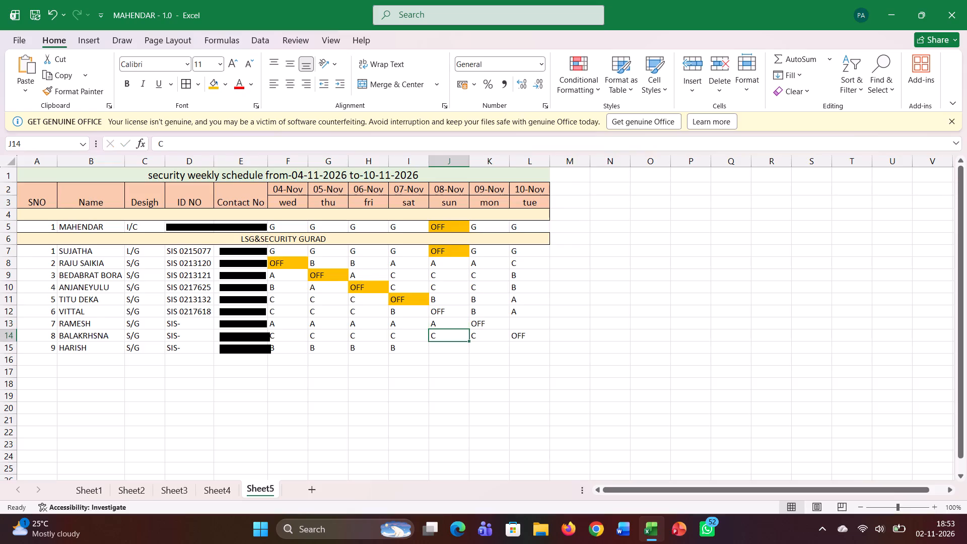
key(Down)
key(b)
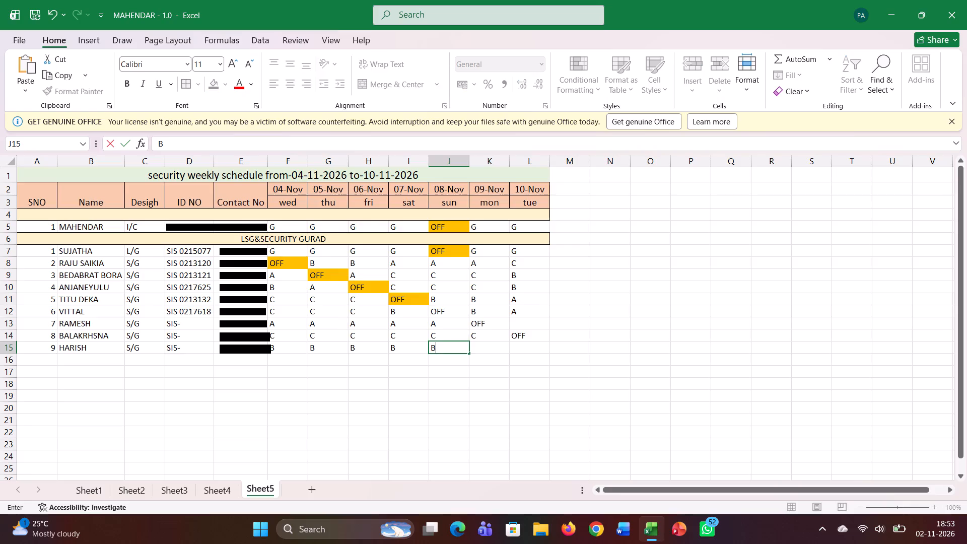
click(533, 403)
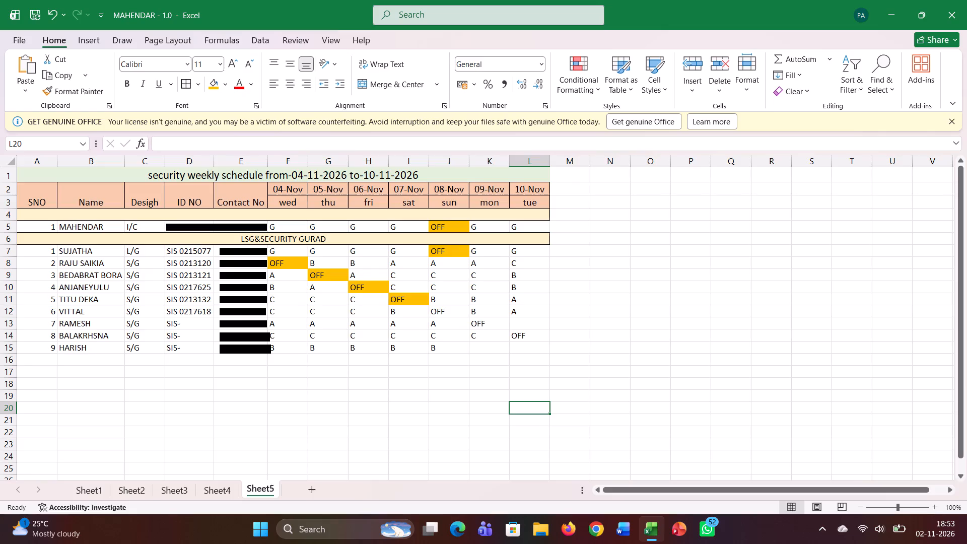
Enter shift A for the ninth guard on 09-Nov in cell K15.
click(485, 349)
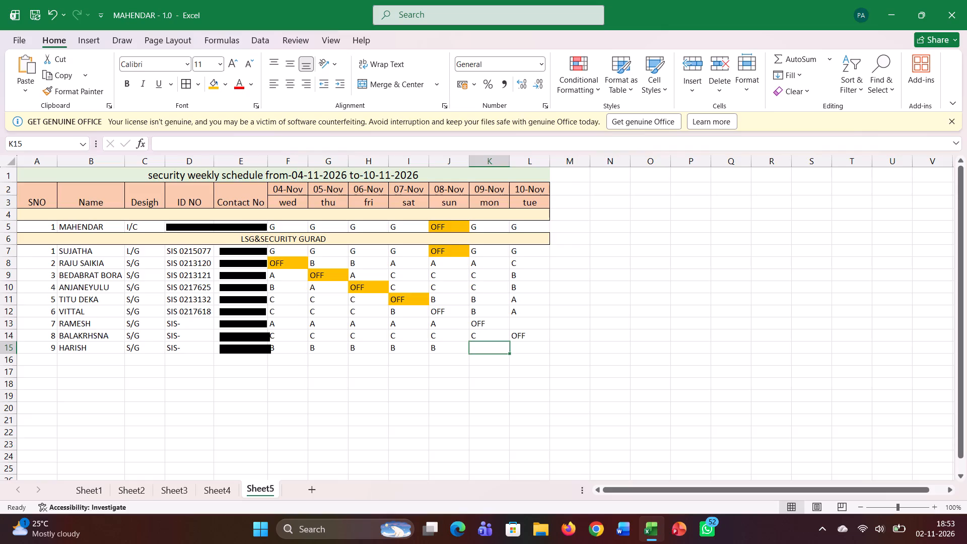
key(a)
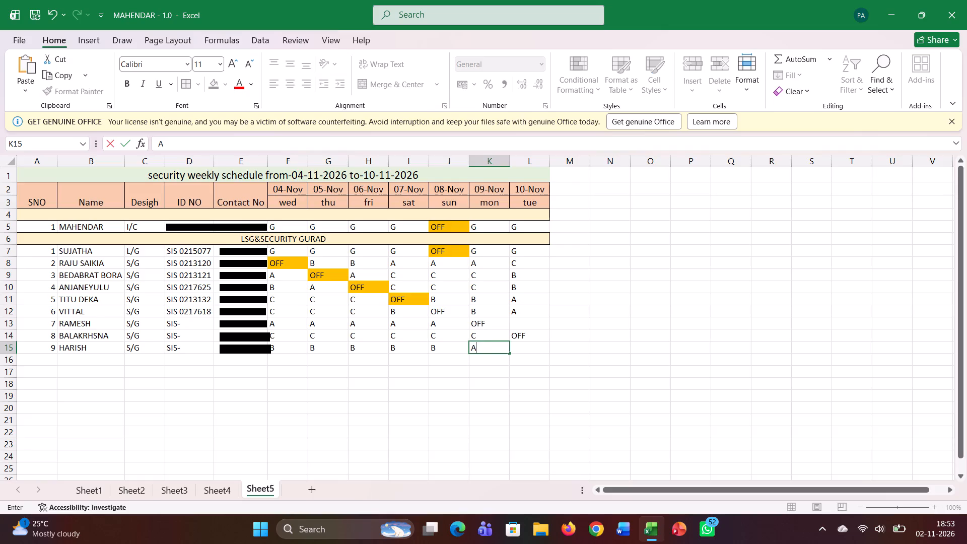
key(Right)
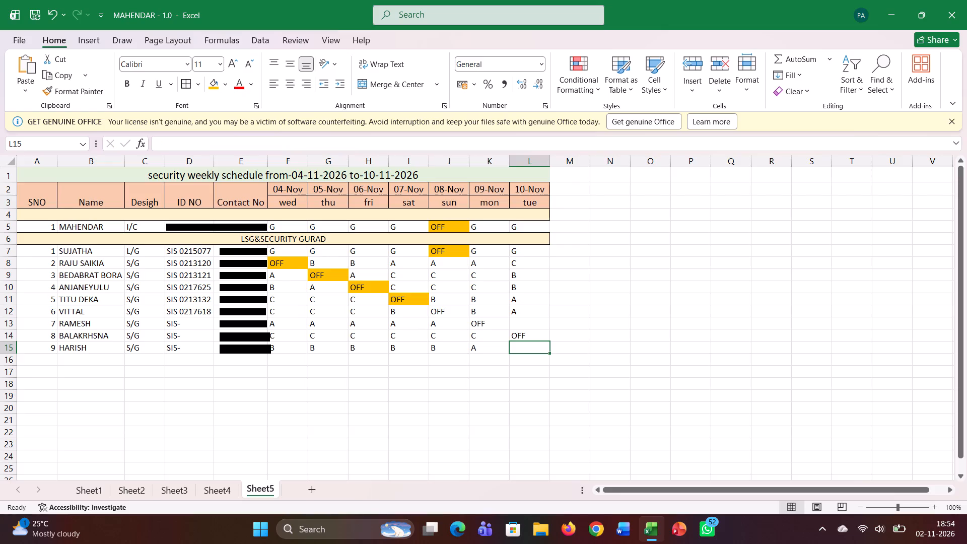
Enter shift C on 10-Nov for the seventh guard in cell L13 and for the ninth guard in cell L15.
click(516, 318)
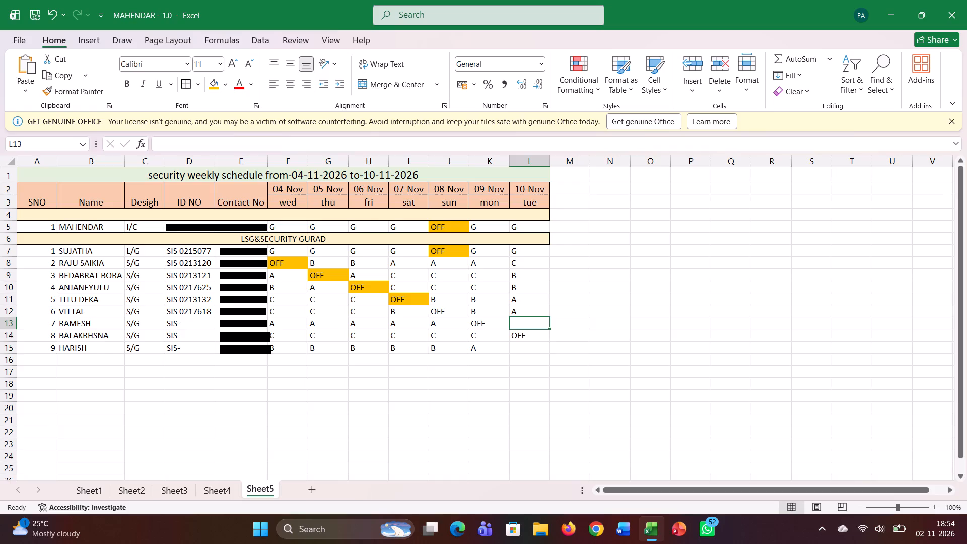
key(c)
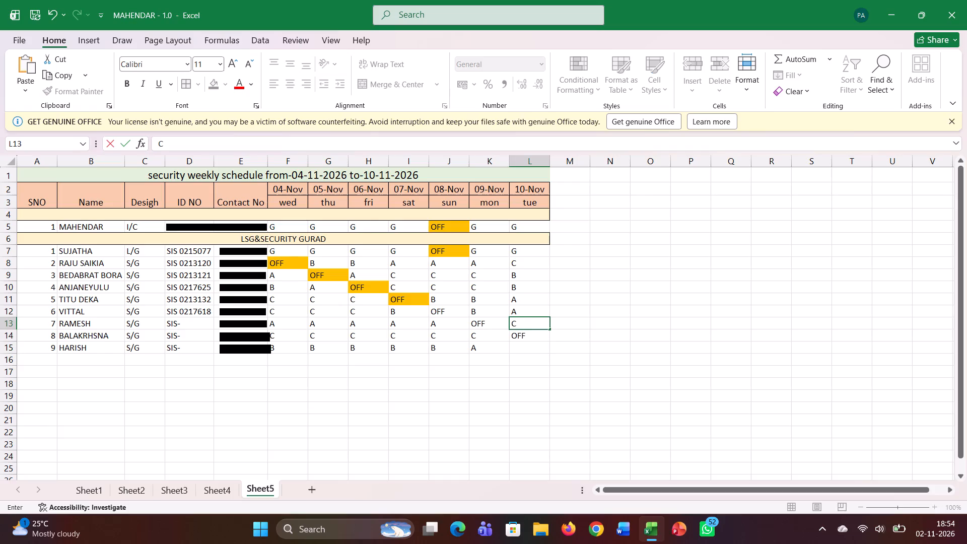
key(Down)
key(Down)
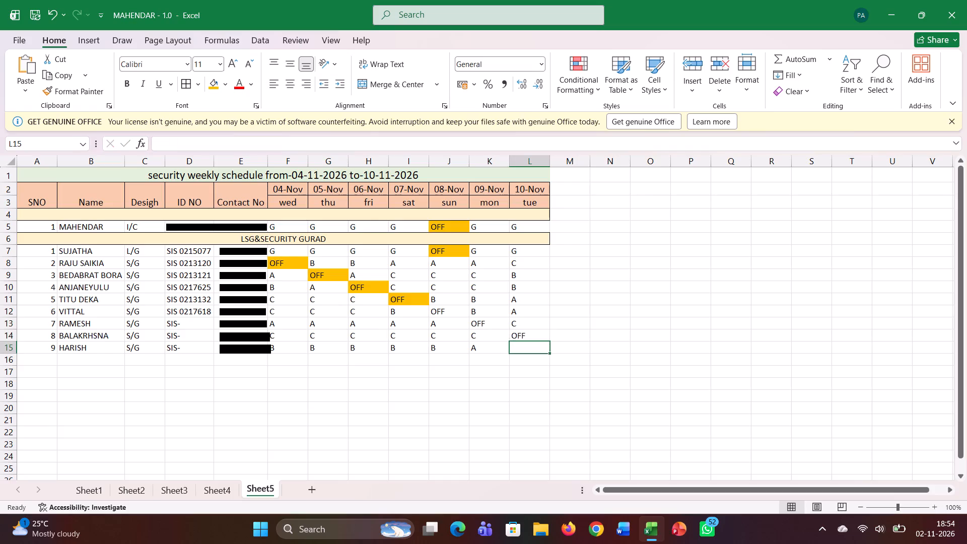
key(c)
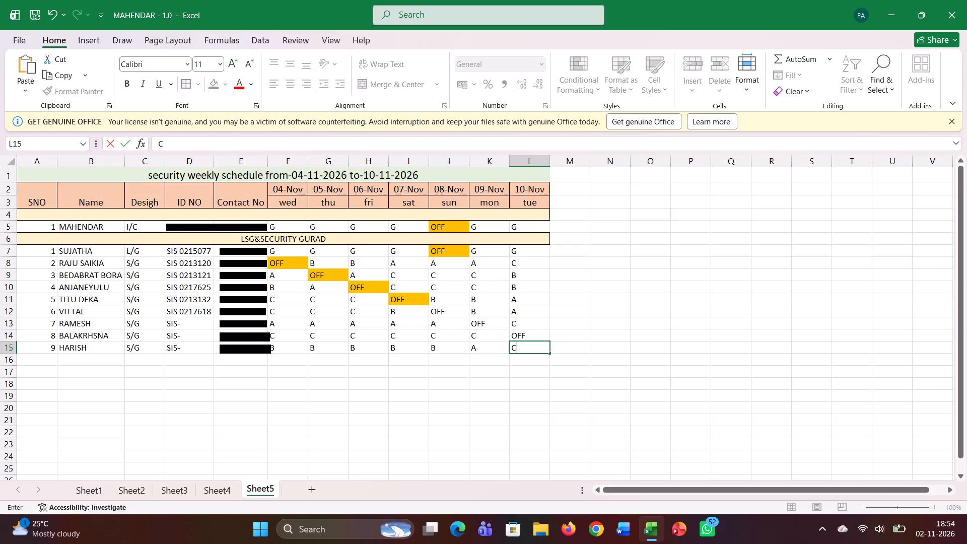
Fill the OFF cells J12, K13 and L14 with the same orange highlight as the other OFF days.
click(495, 416)
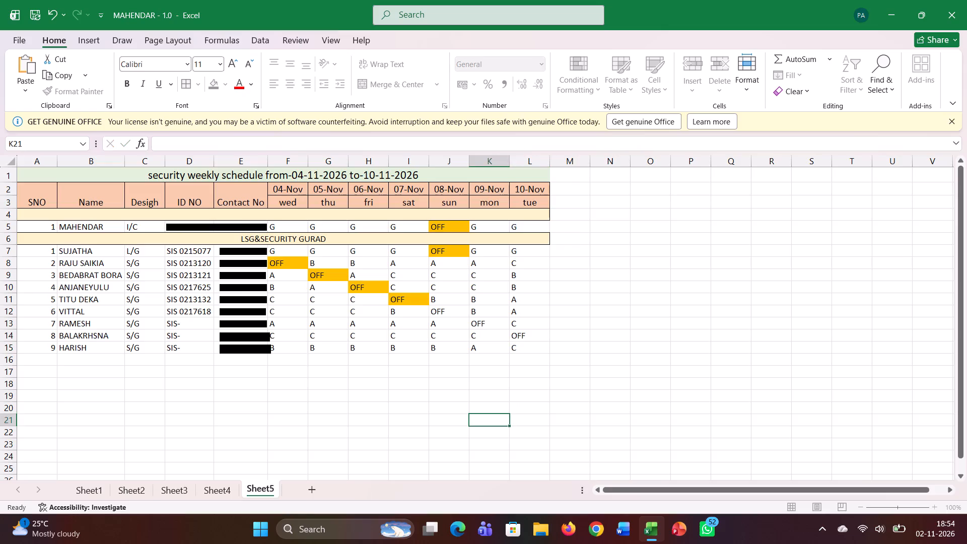
click(442, 312)
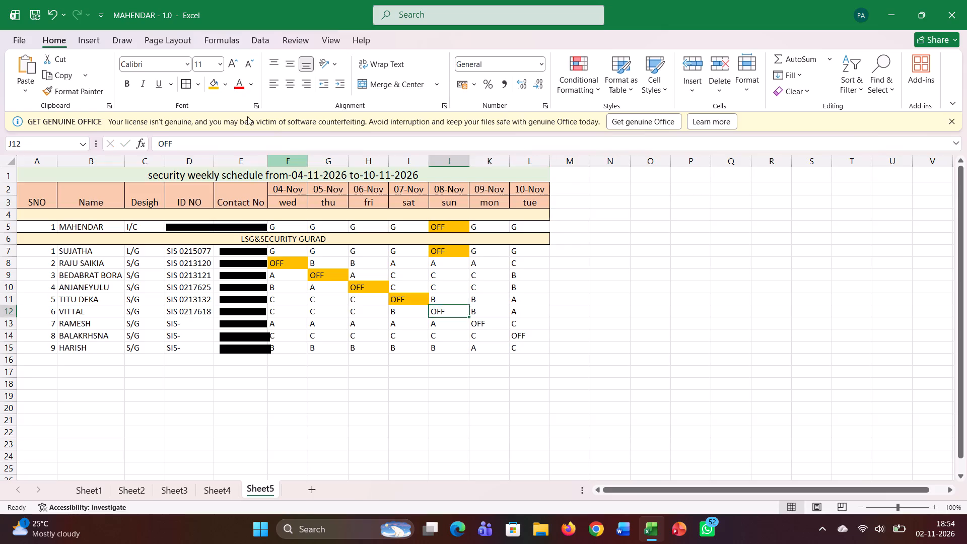
click(224, 82)
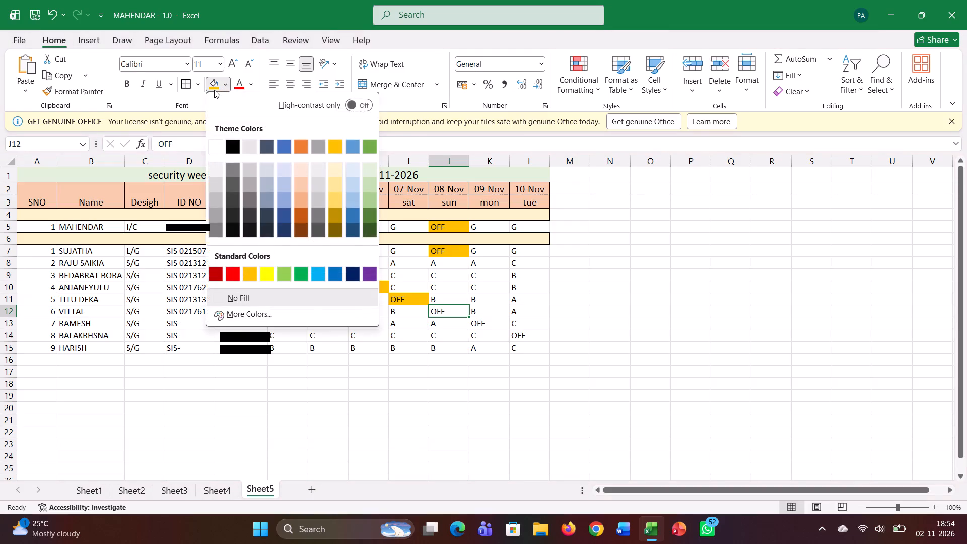
click(214, 90)
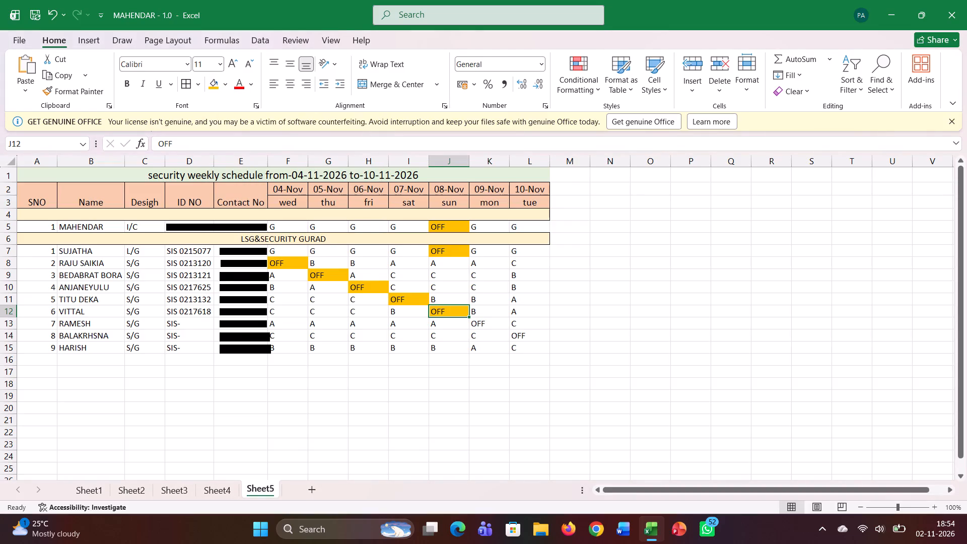
click(498, 322)
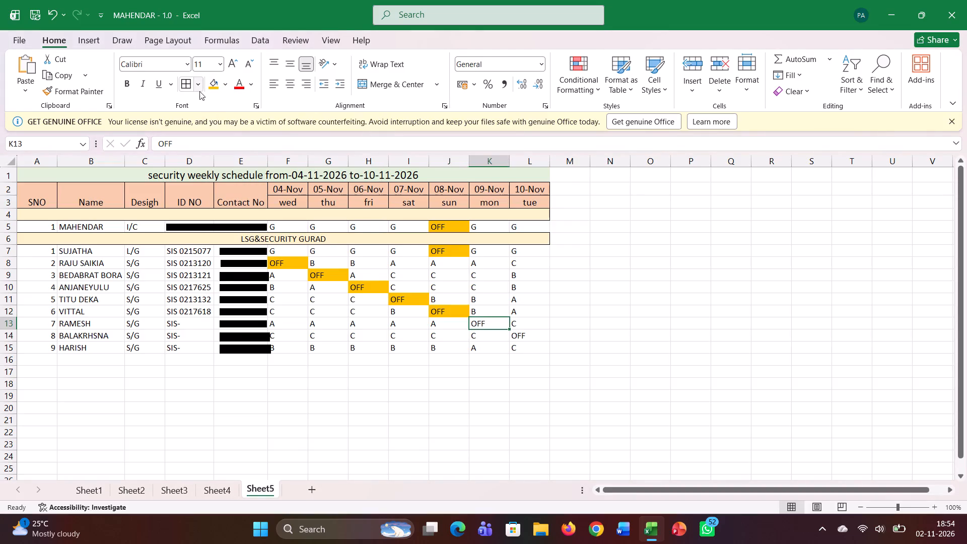
click(212, 89)
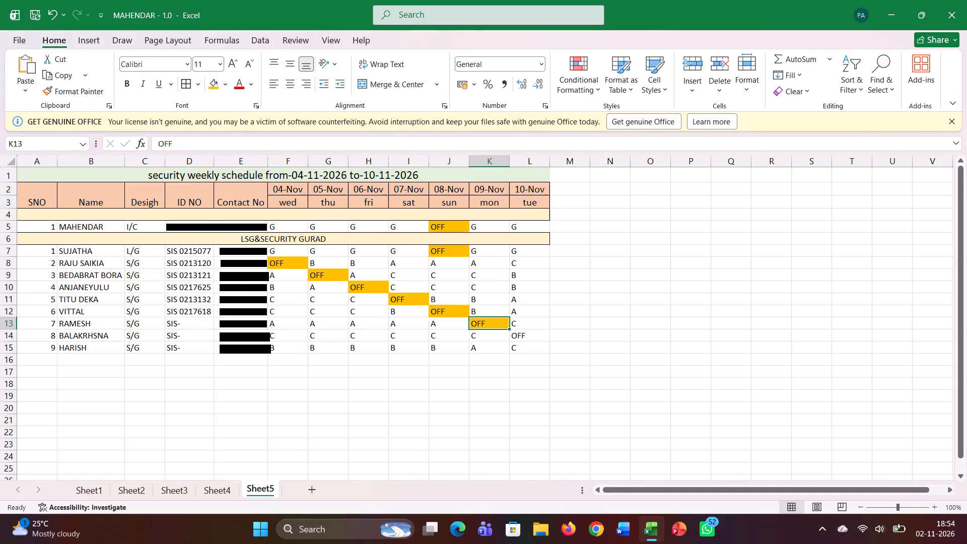
click(532, 337)
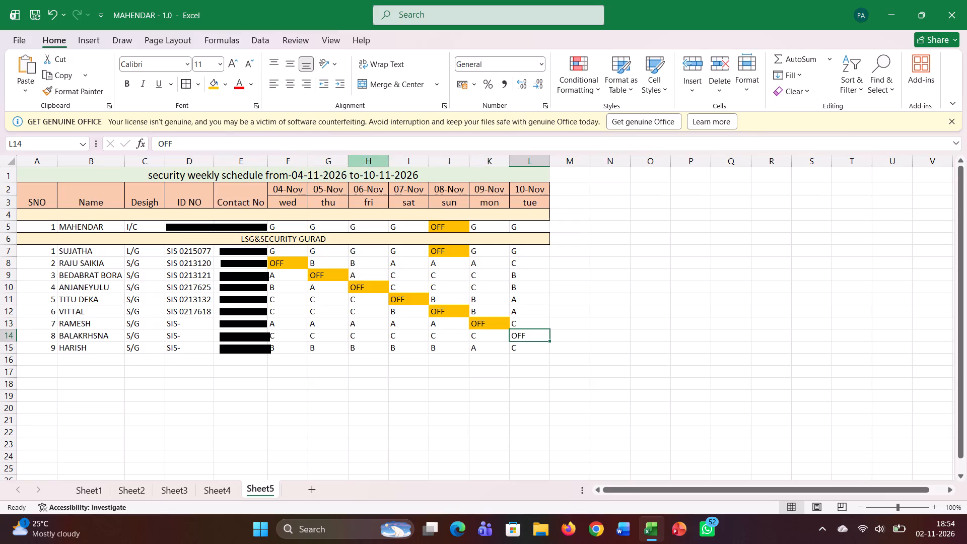
click(210, 86)
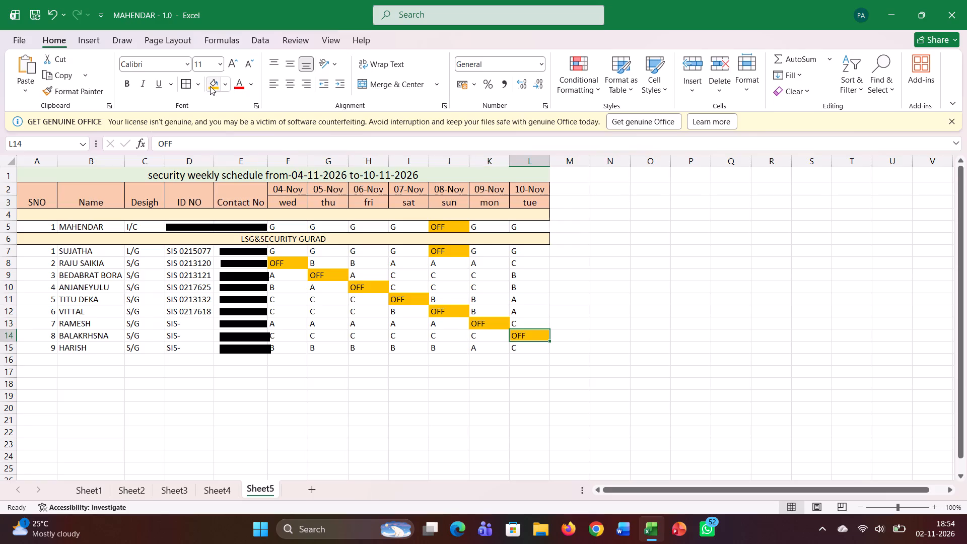
click(656, 266)
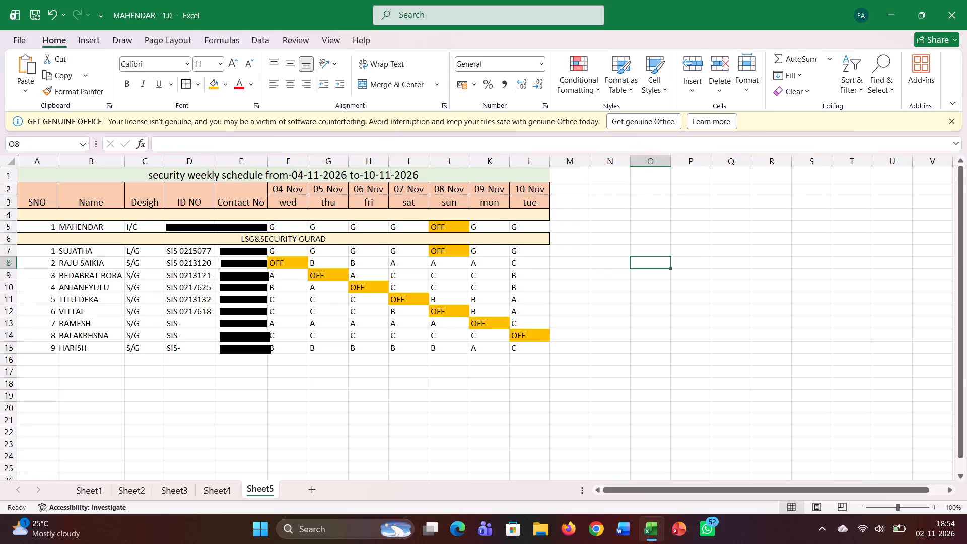
Format the schedule rows in A5:L15 as bold, centred text at font size 12.
click(64, 230)
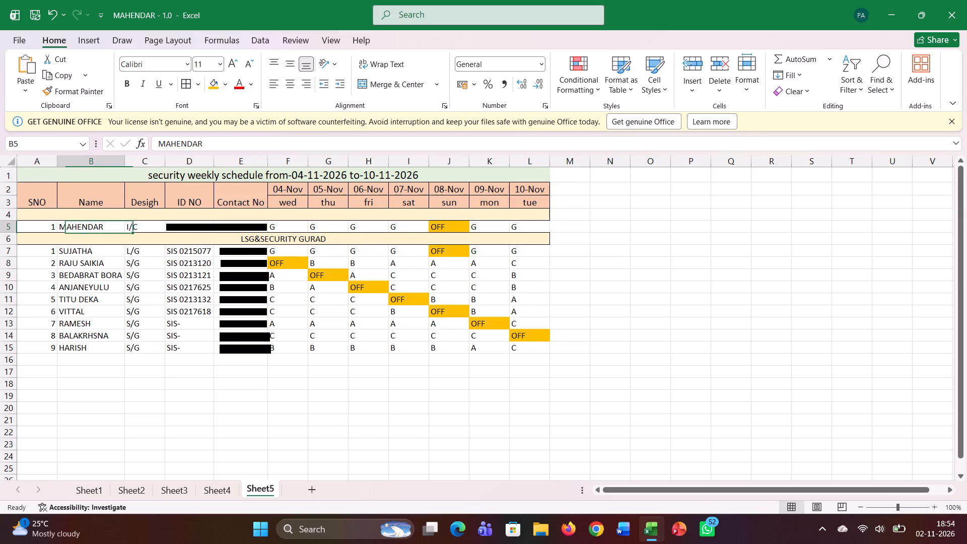
drag(54, 228, 266, 329)
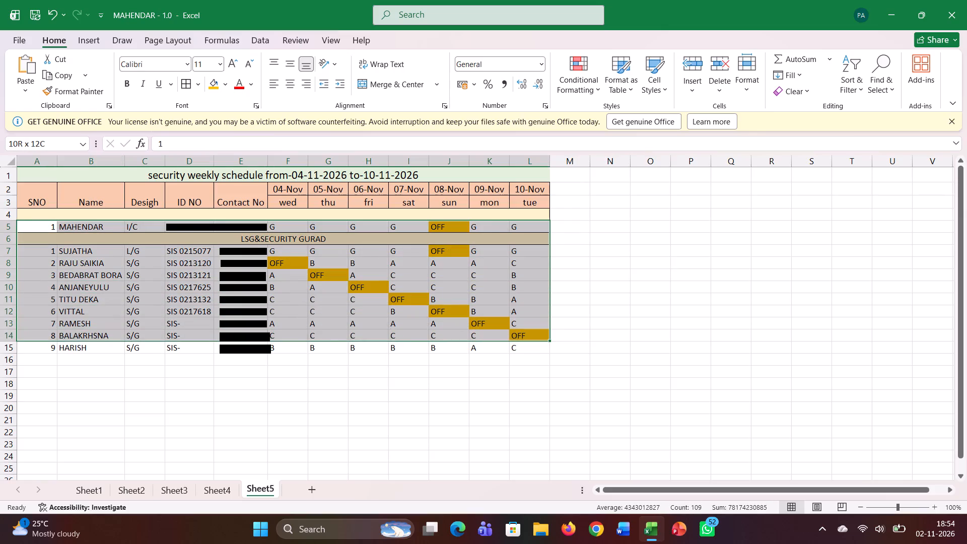
drag(266, 329, 446, 346)
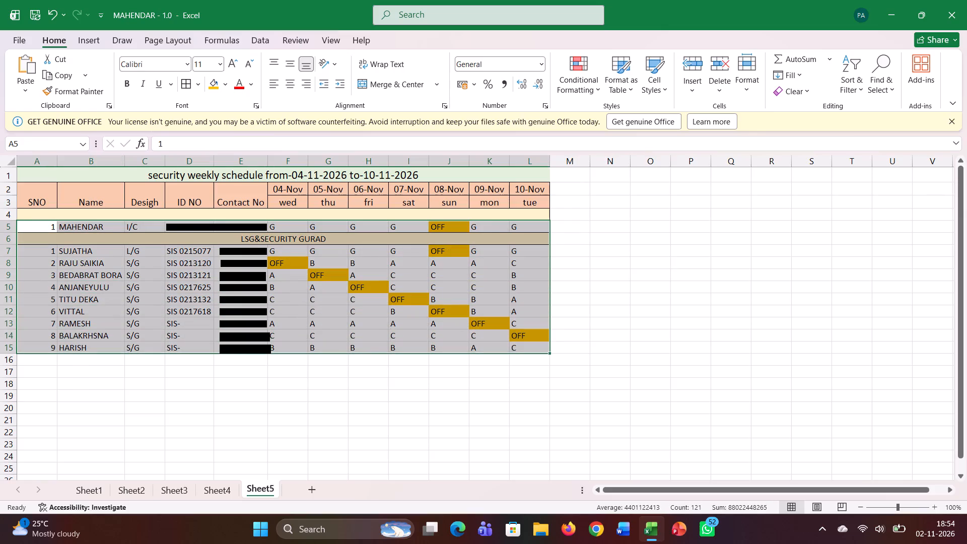
click(222, 61)
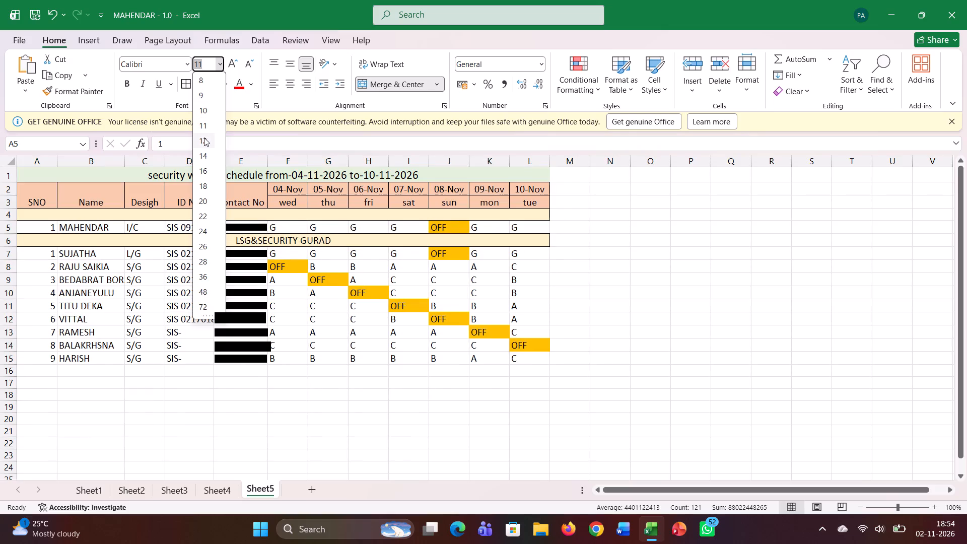
click(204, 138)
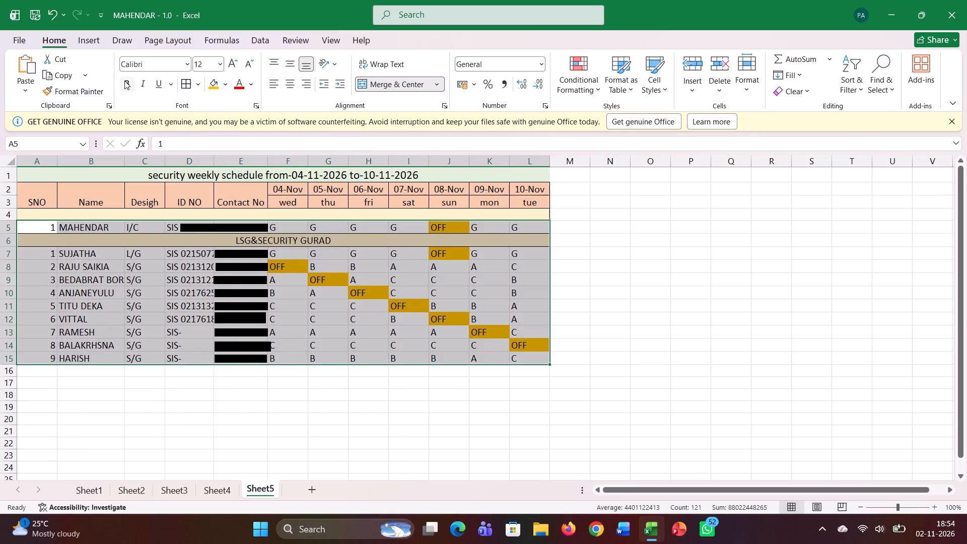
click(124, 81)
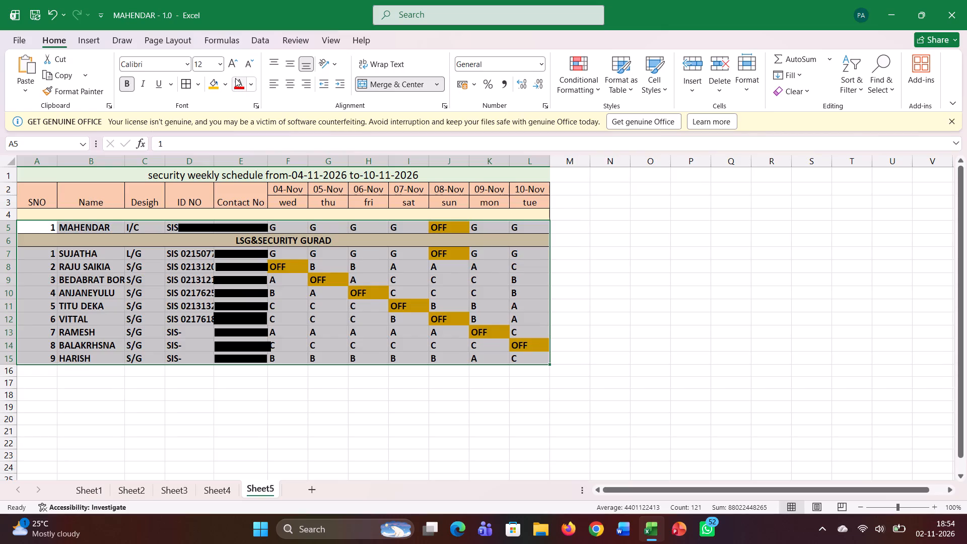
click(288, 78)
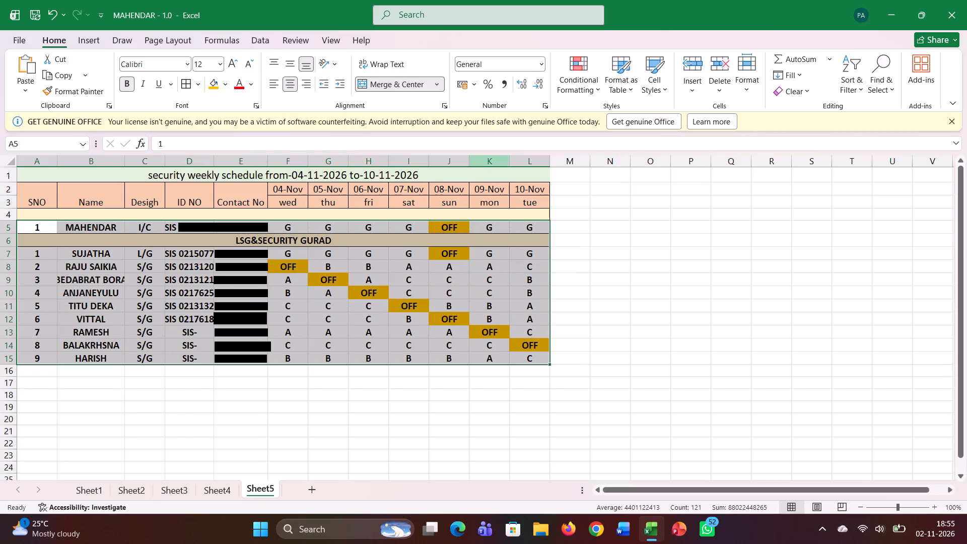
click(651, 220)
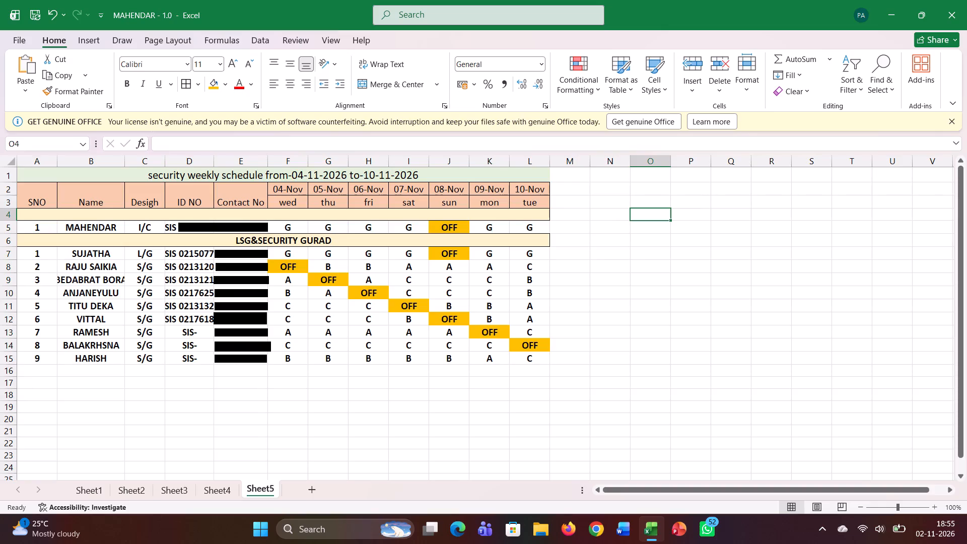
Widen the Desigh, ID NO and Contact No columns slightly so their entries fit.
drag(164, 158, 175, 160)
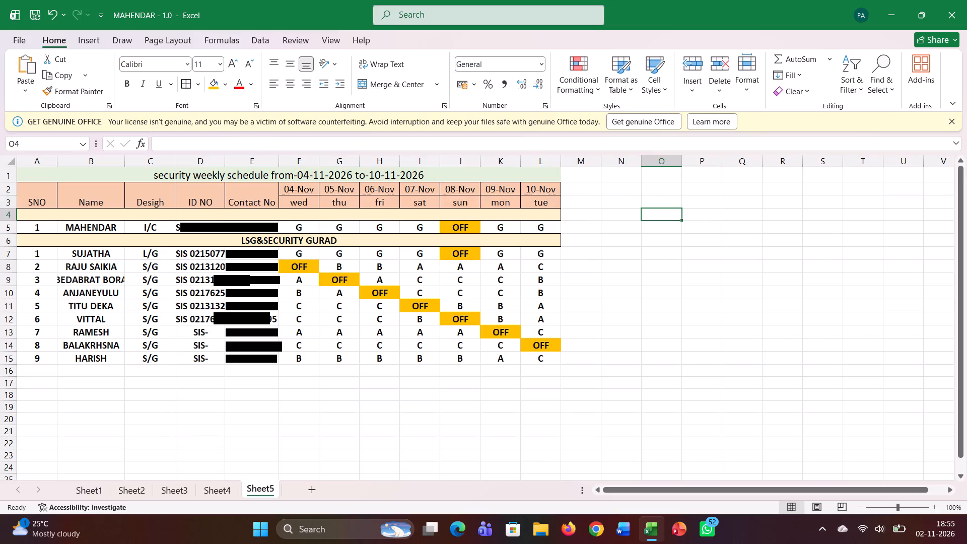
drag(176, 161, 169, 160)
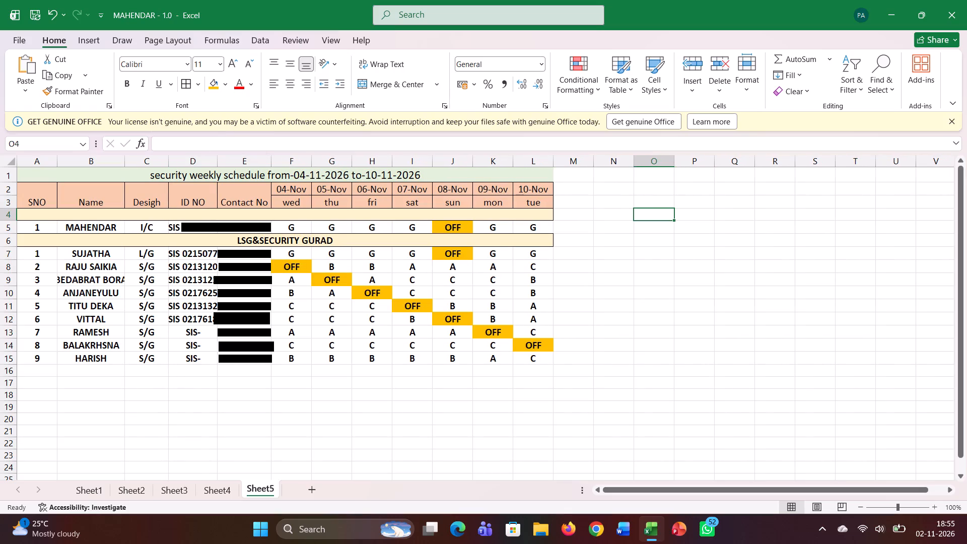
click(219, 159)
click(218, 163)
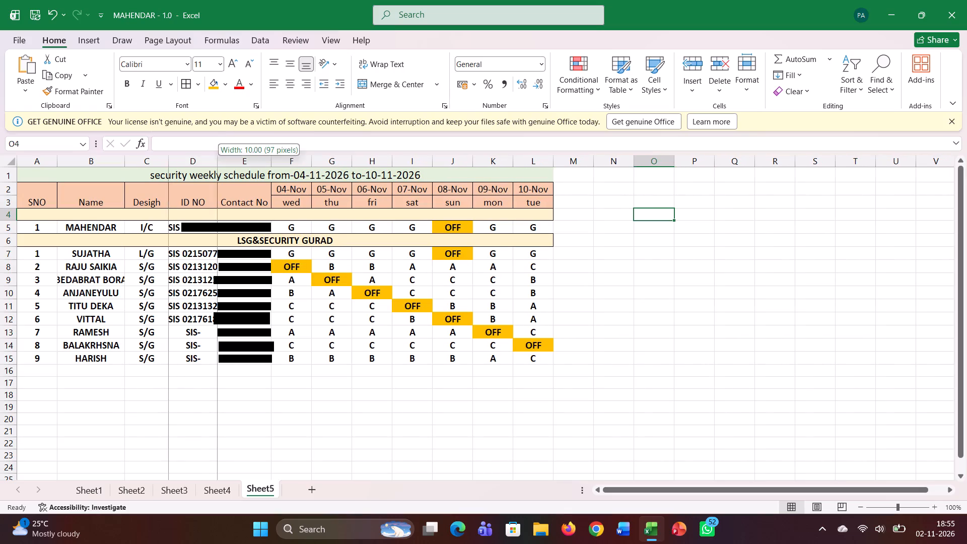
drag(218, 161, 224, 161)
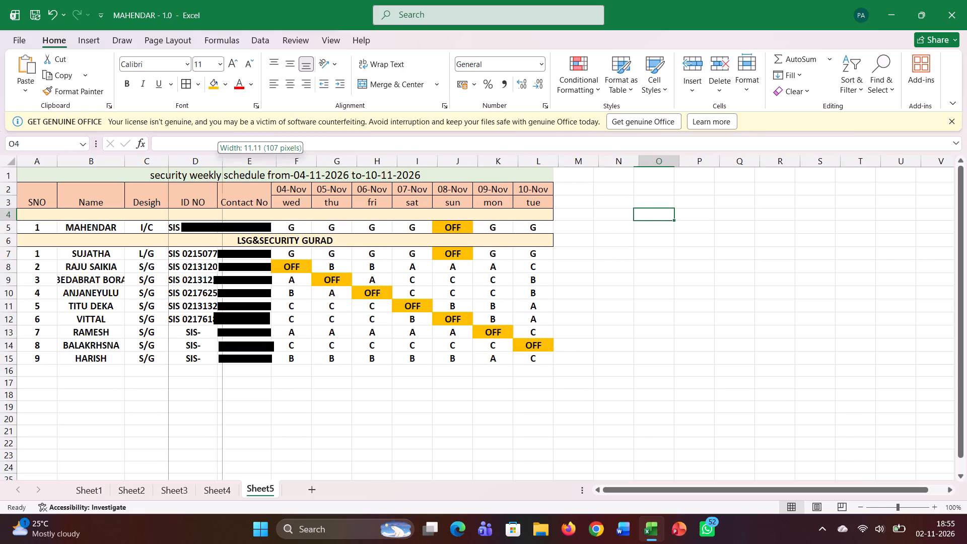
drag(224, 161, 230, 161)
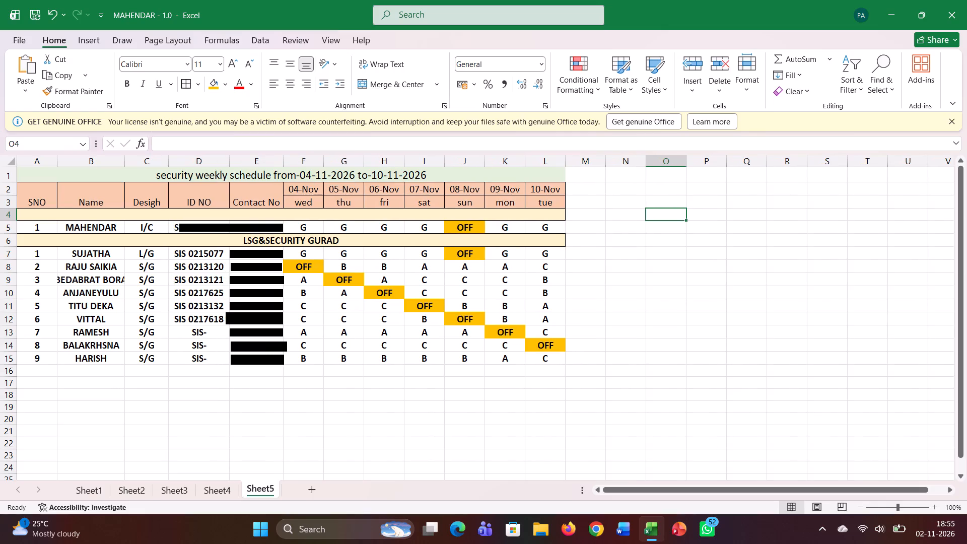
click(283, 160)
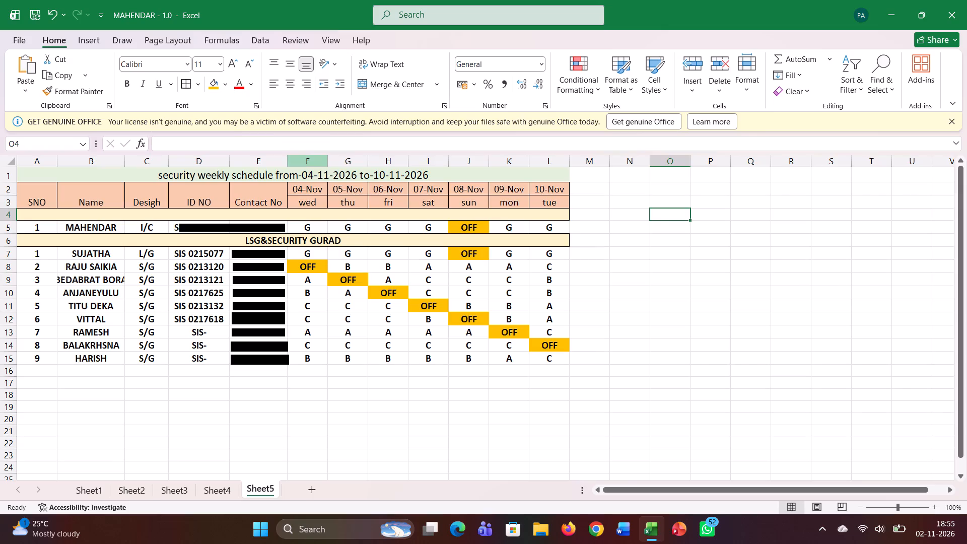
Merge and center cells A16 to L16 in the empty row below the last guard.
click(532, 383)
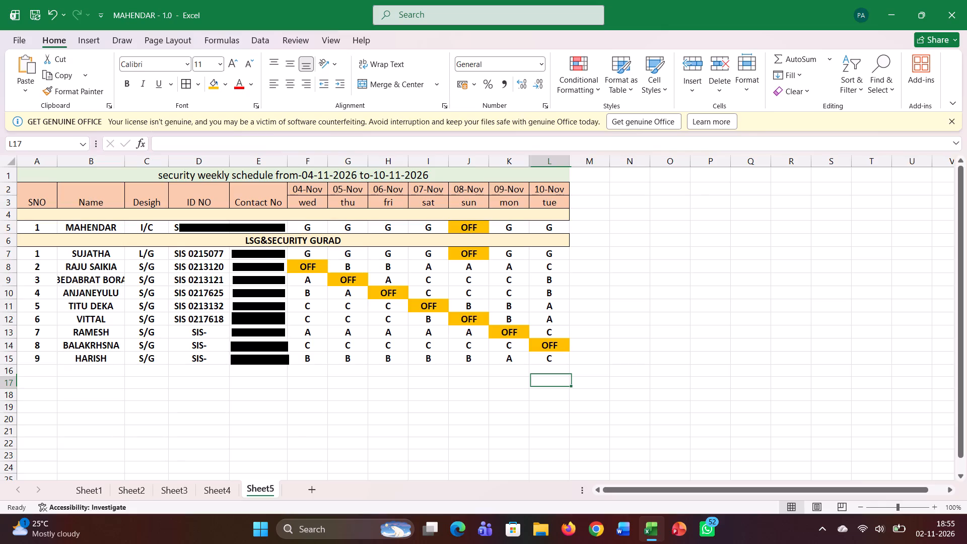
click(34, 375)
drag(33, 372, 269, 369)
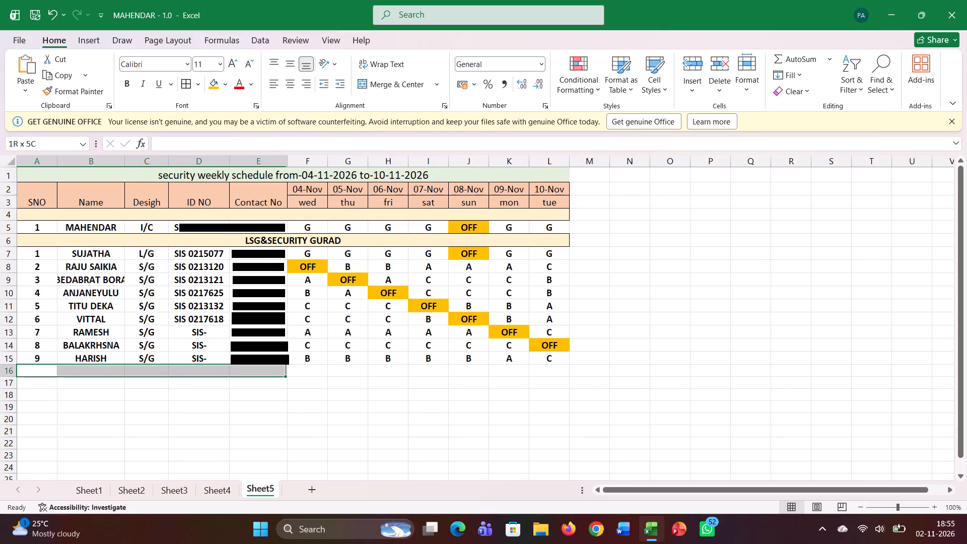
drag(269, 369, 494, 370)
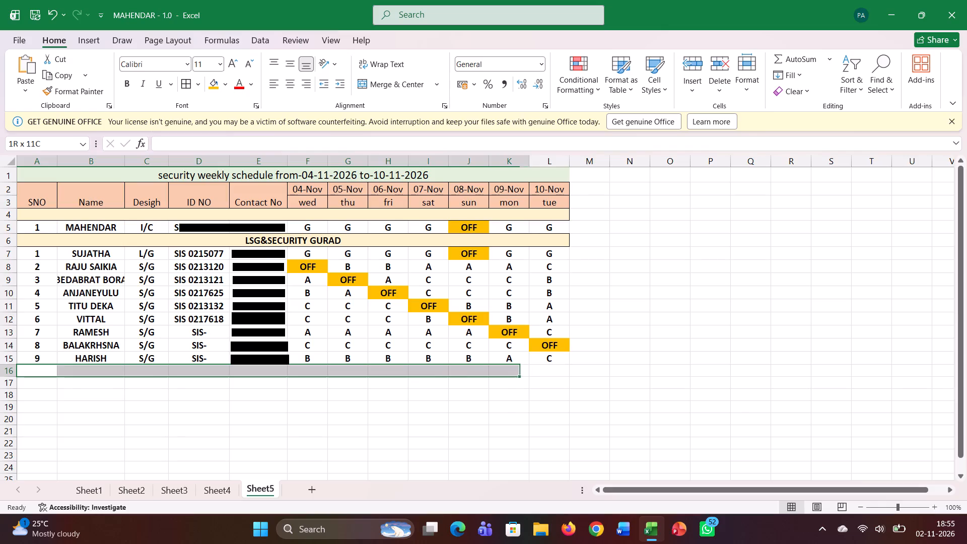
drag(494, 370, 552, 369)
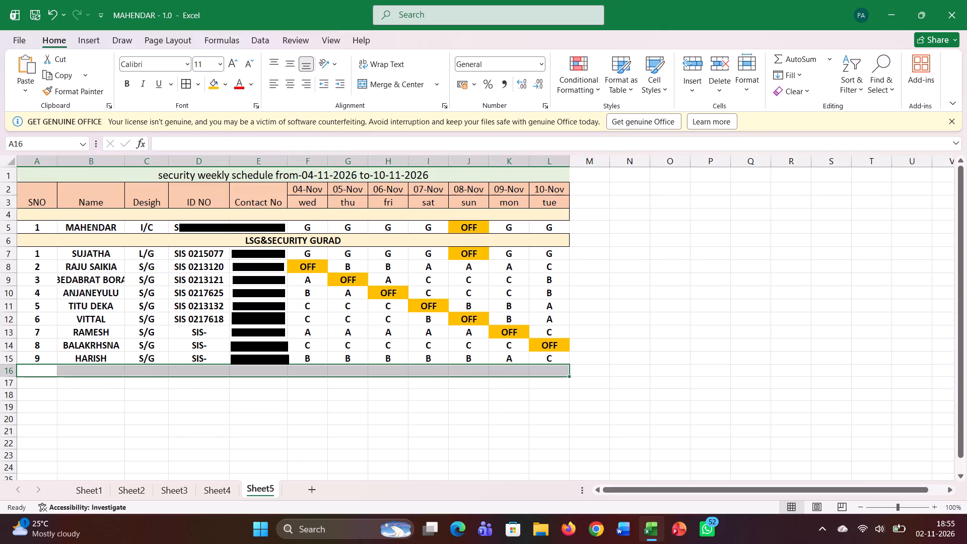
click(396, 87)
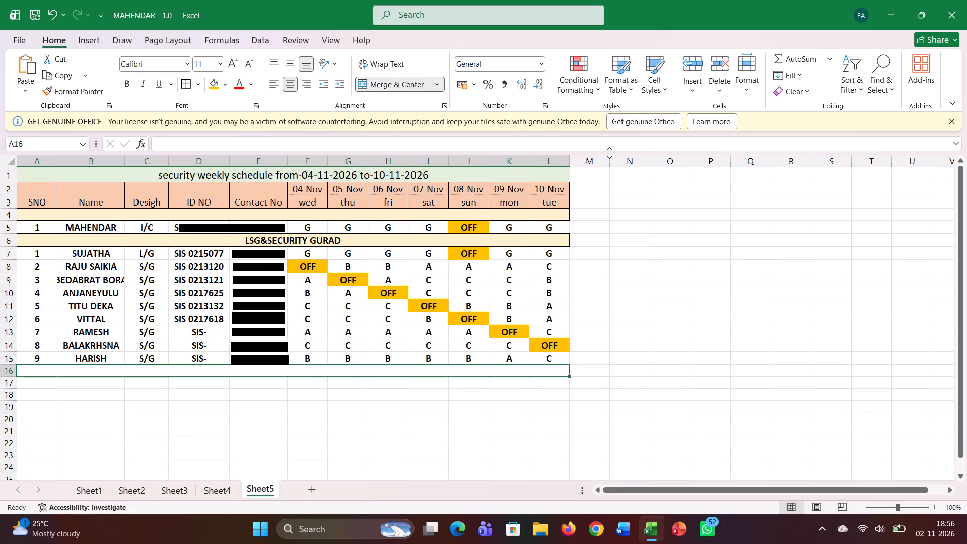
Narrow column M to a thin strip beside the schedule.
drag(610, 161, 596, 166)
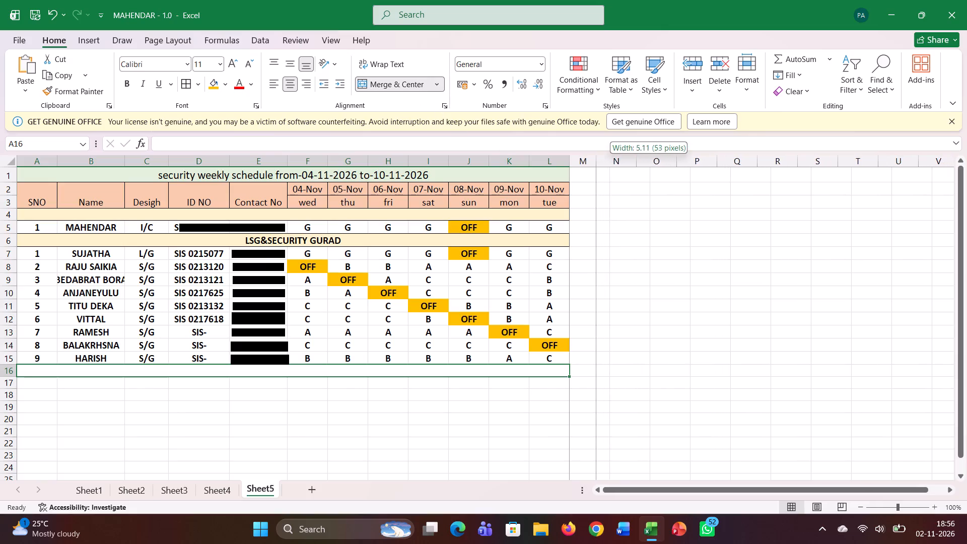
drag(596, 166, 583, 168)
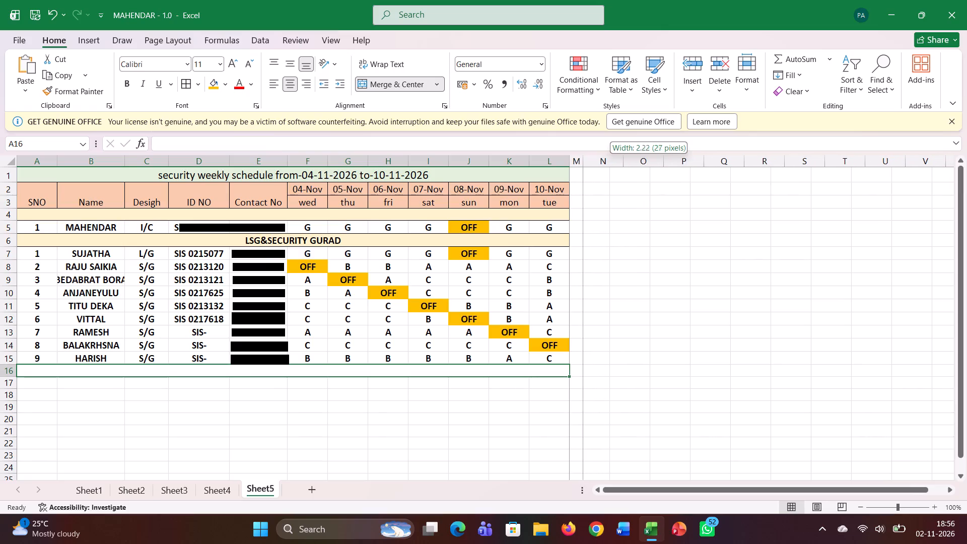
drag(583, 168, 578, 170)
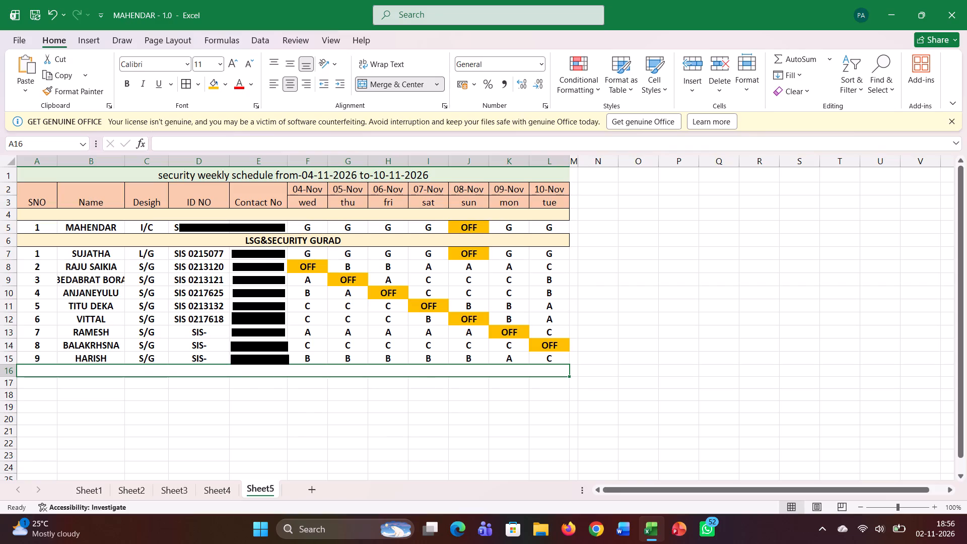
Merge and center cells M1 to M16 in the thin strip beside the schedule.
drag(573, 179, 578, 280)
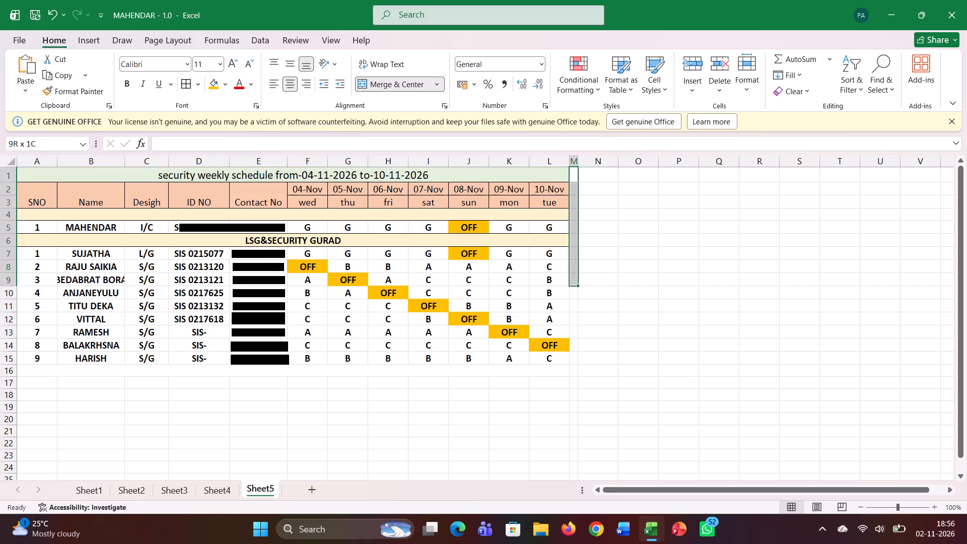
drag(578, 280, 571, 322)
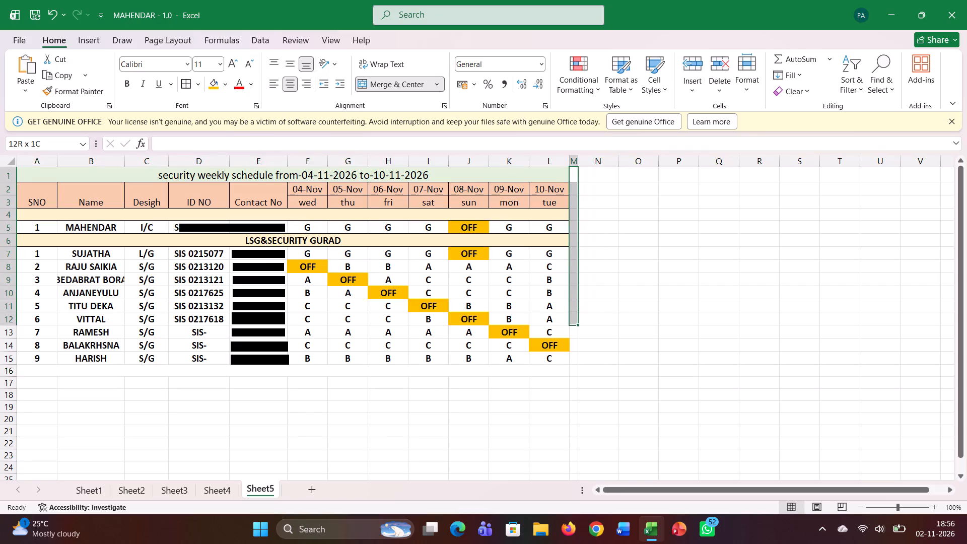
drag(571, 322, 577, 357)
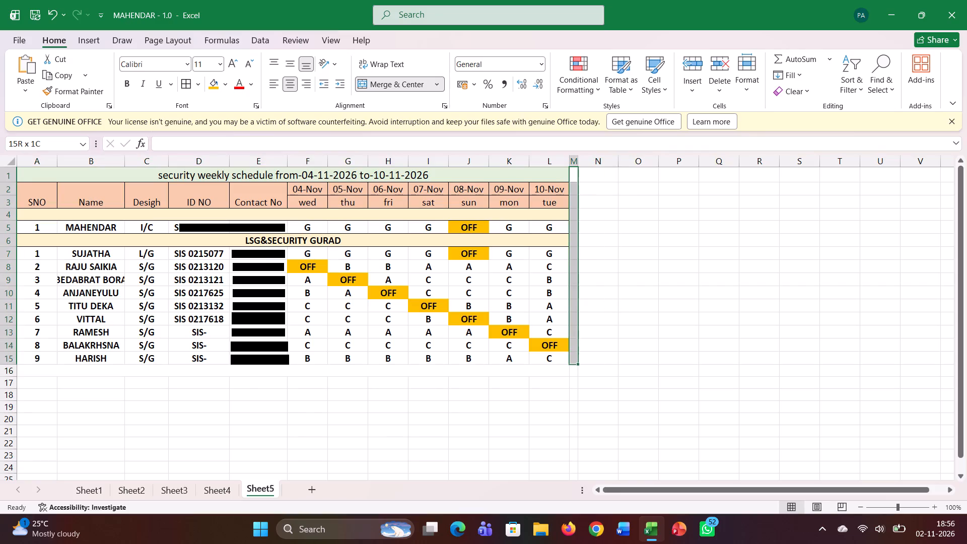
drag(577, 357, 574, 365)
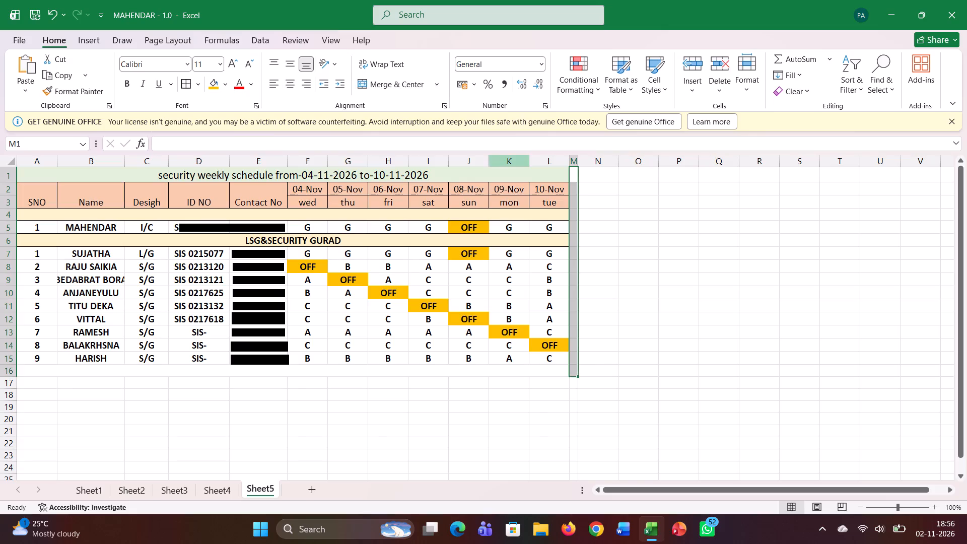
click(403, 84)
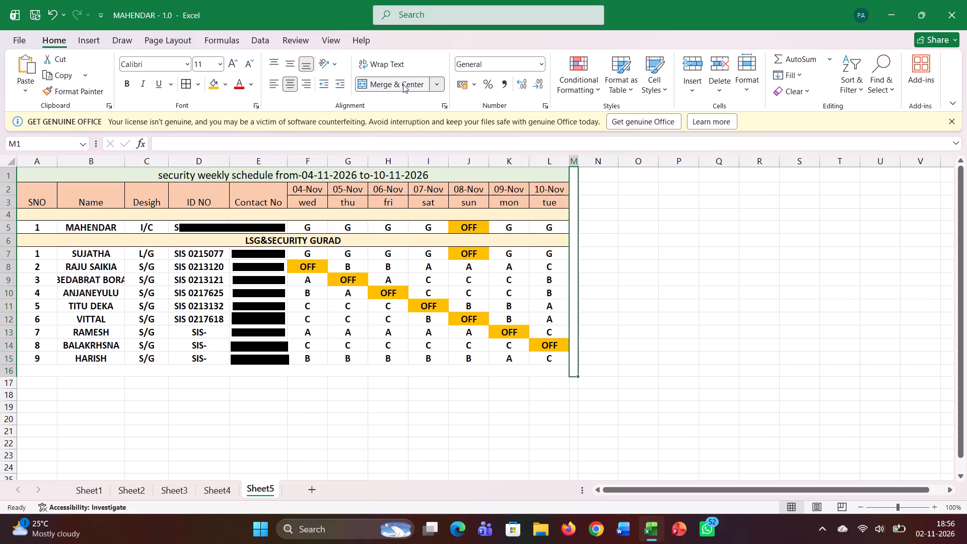
click(690, 302)
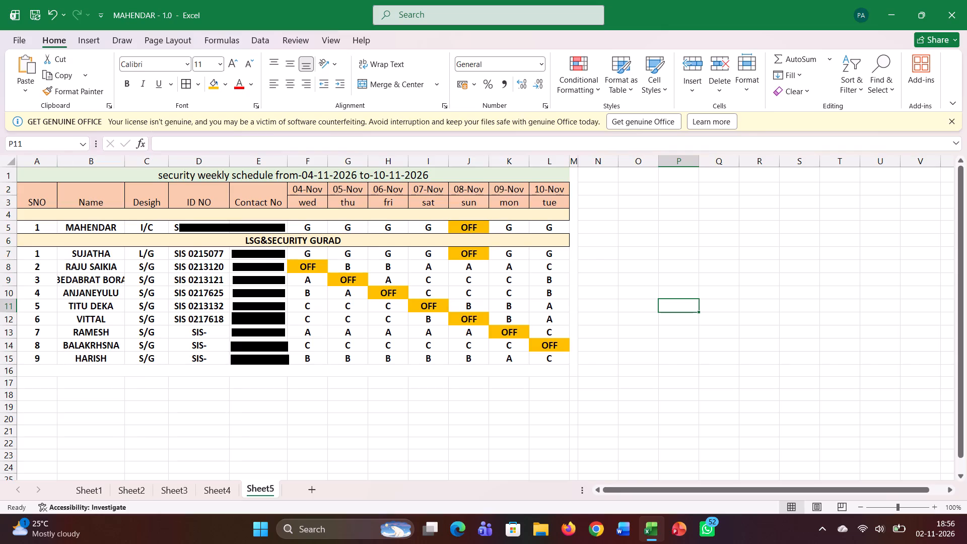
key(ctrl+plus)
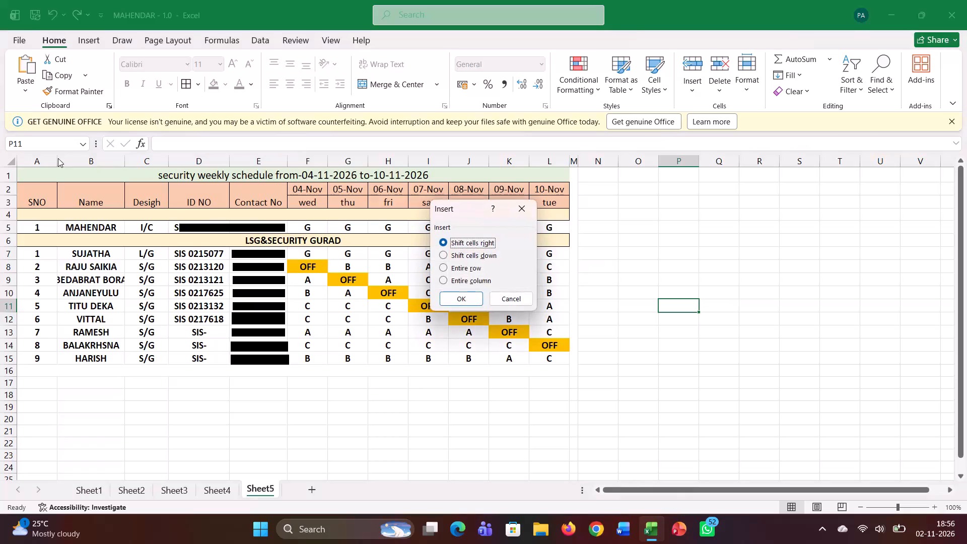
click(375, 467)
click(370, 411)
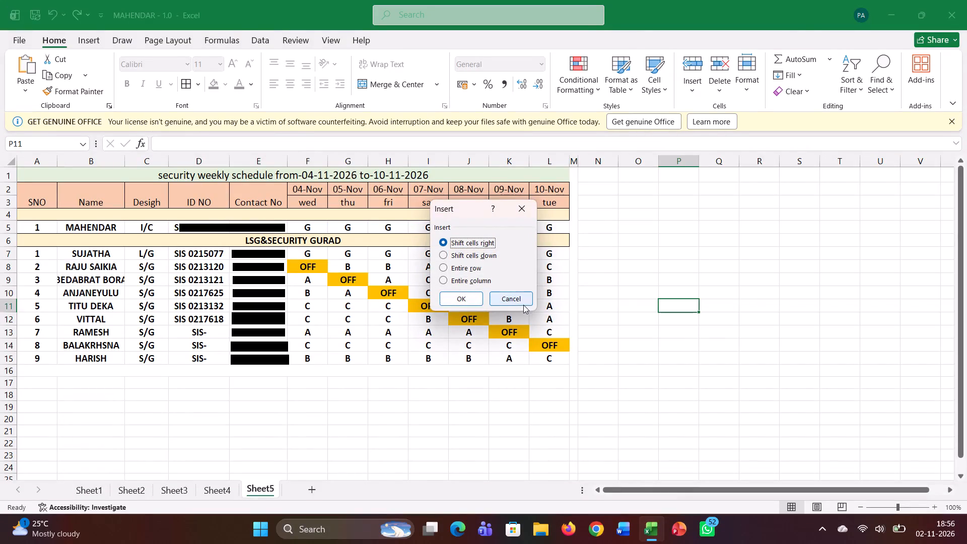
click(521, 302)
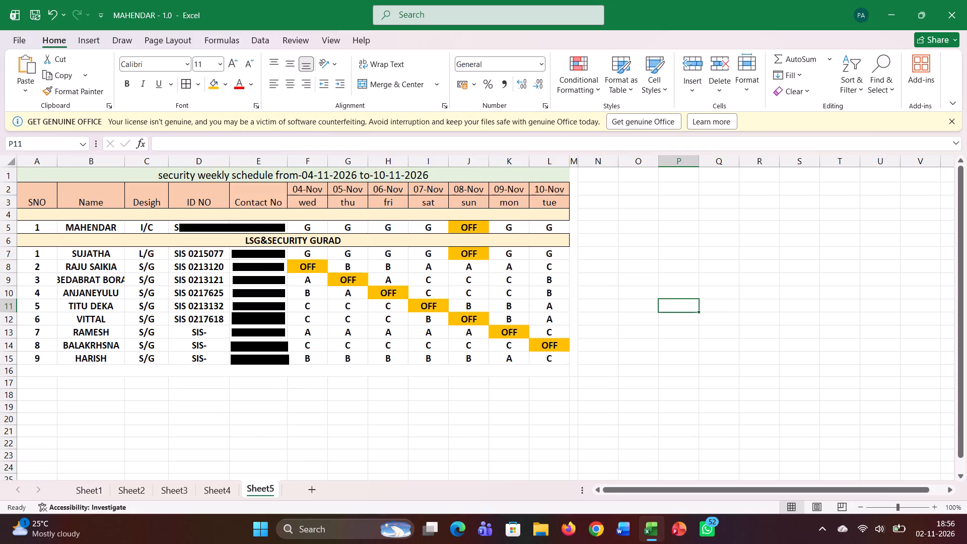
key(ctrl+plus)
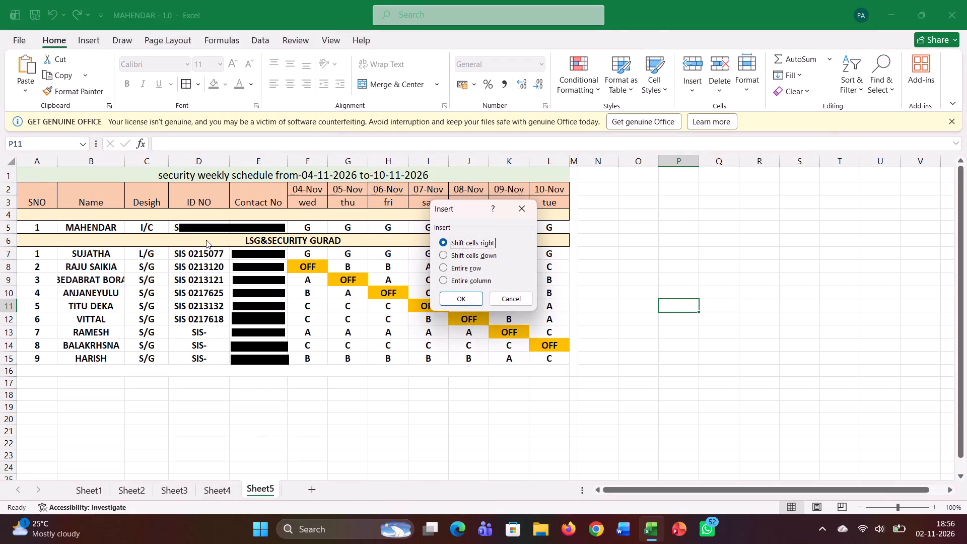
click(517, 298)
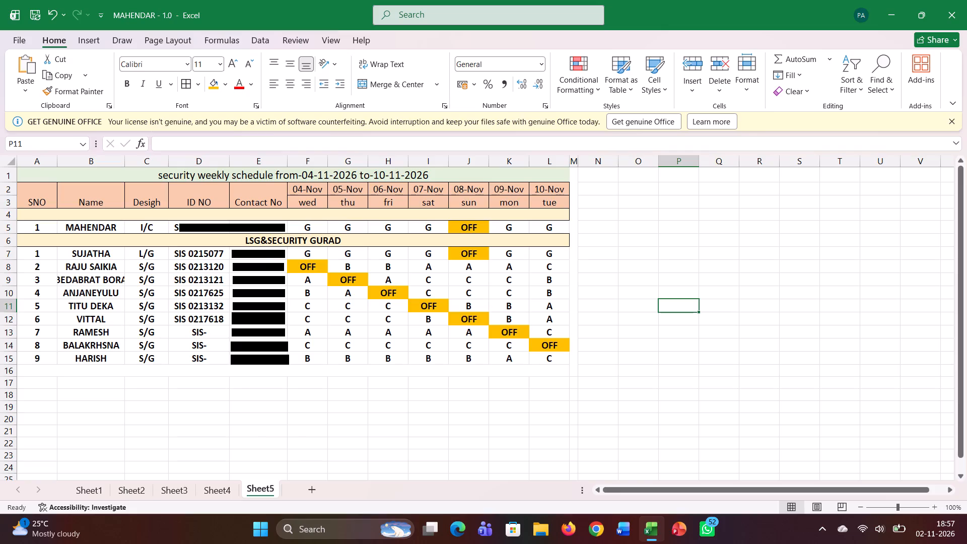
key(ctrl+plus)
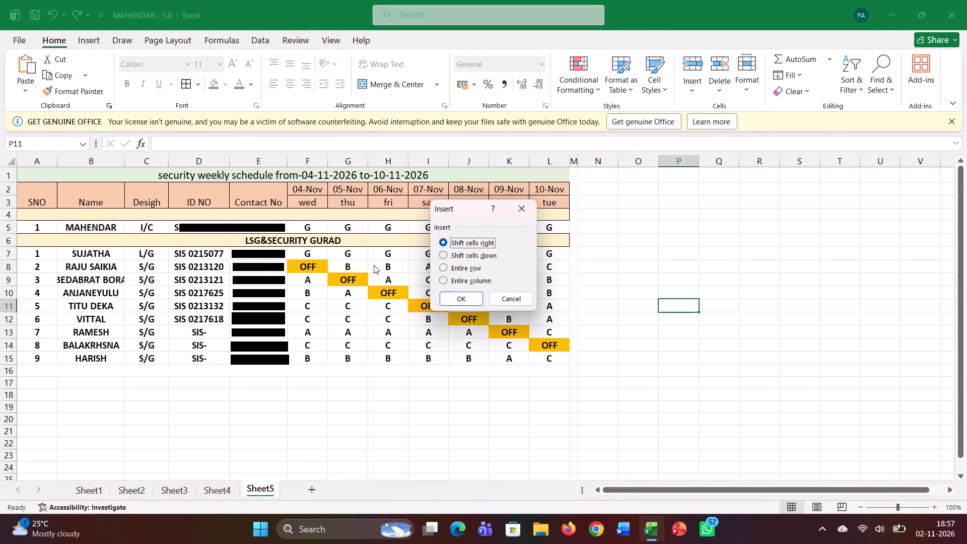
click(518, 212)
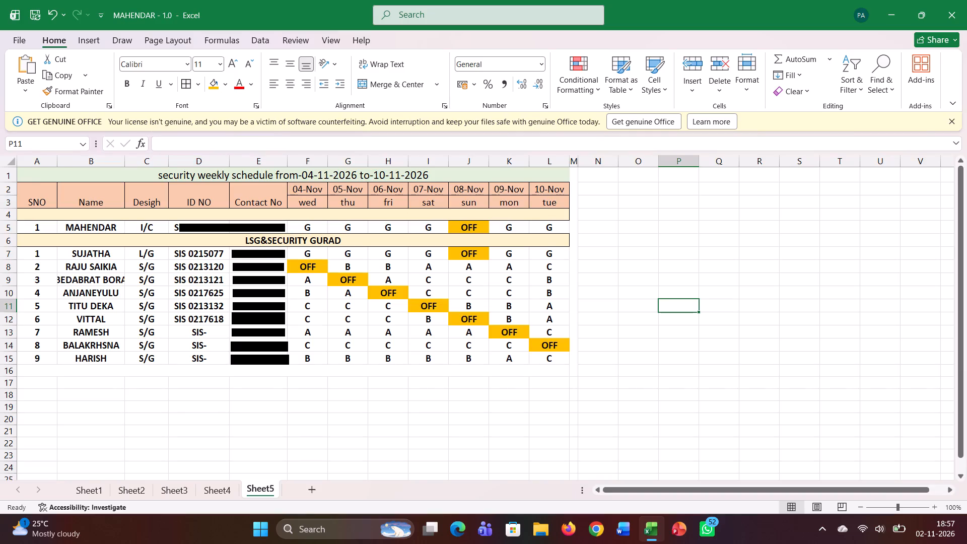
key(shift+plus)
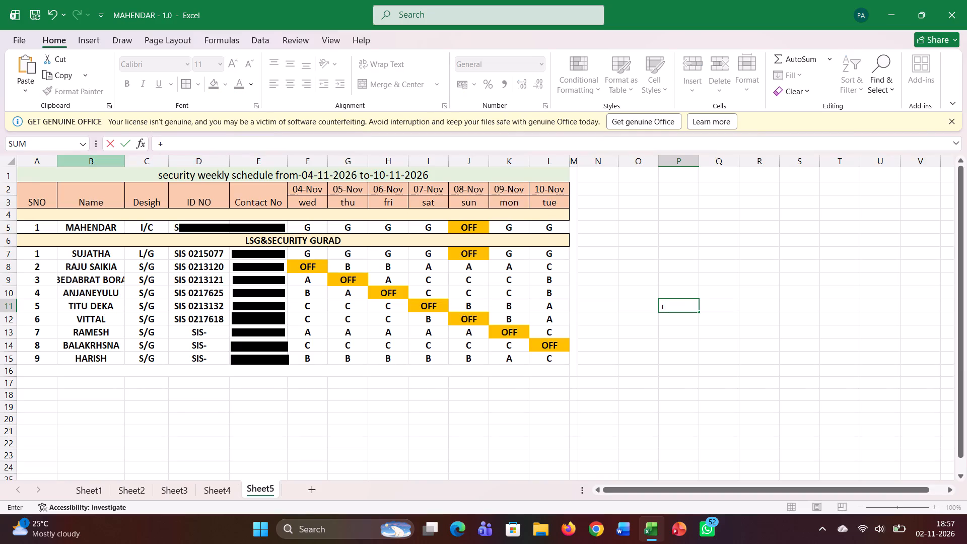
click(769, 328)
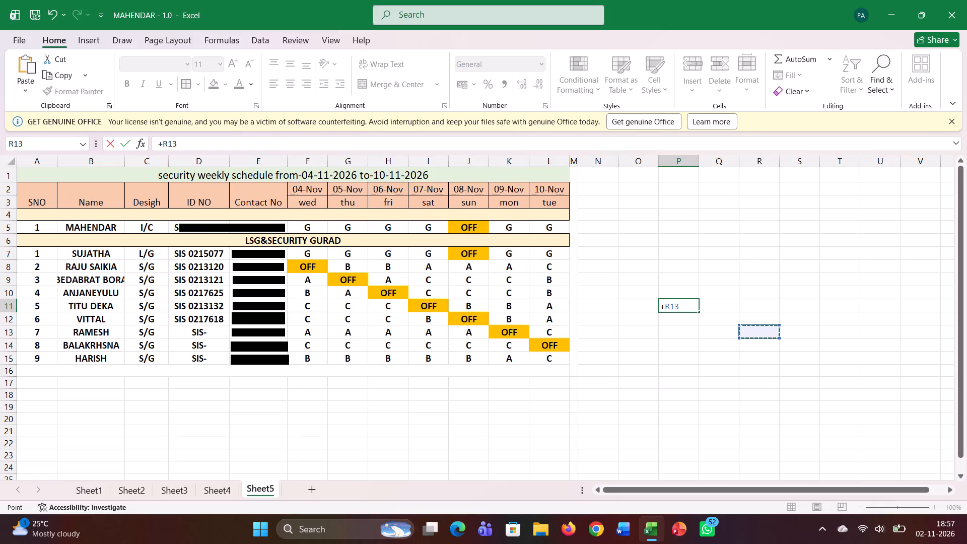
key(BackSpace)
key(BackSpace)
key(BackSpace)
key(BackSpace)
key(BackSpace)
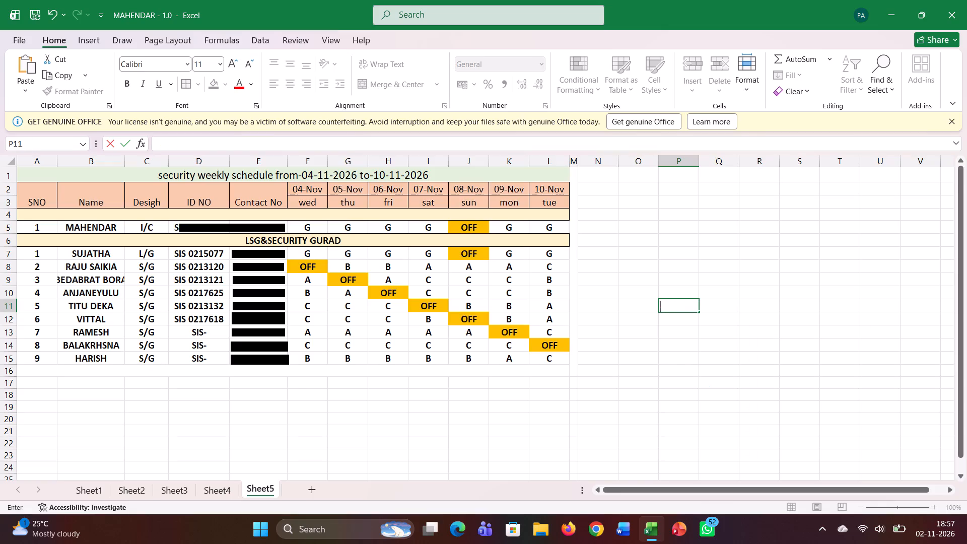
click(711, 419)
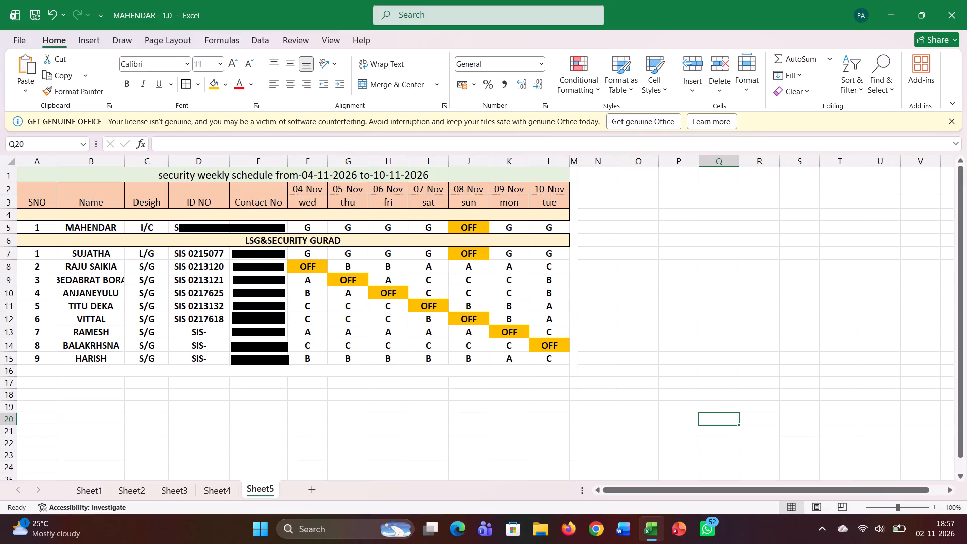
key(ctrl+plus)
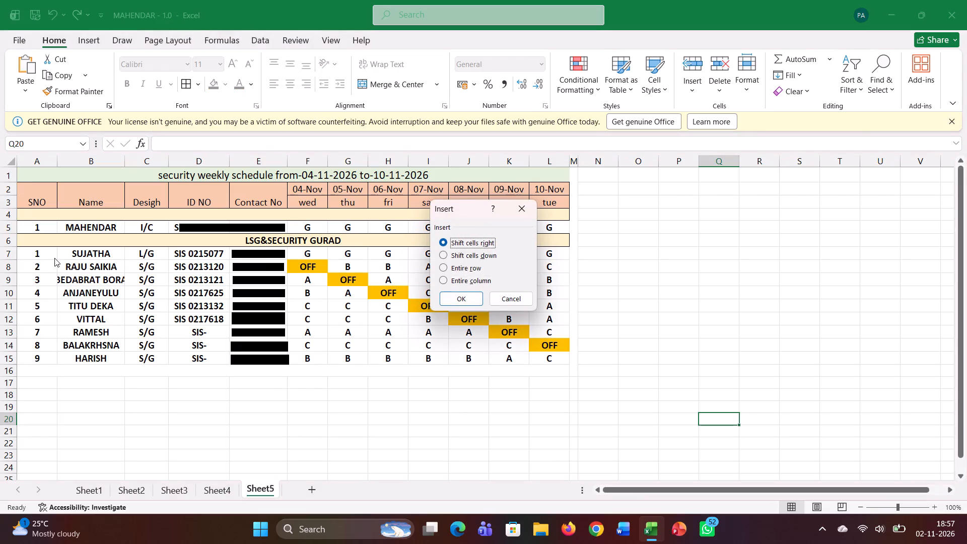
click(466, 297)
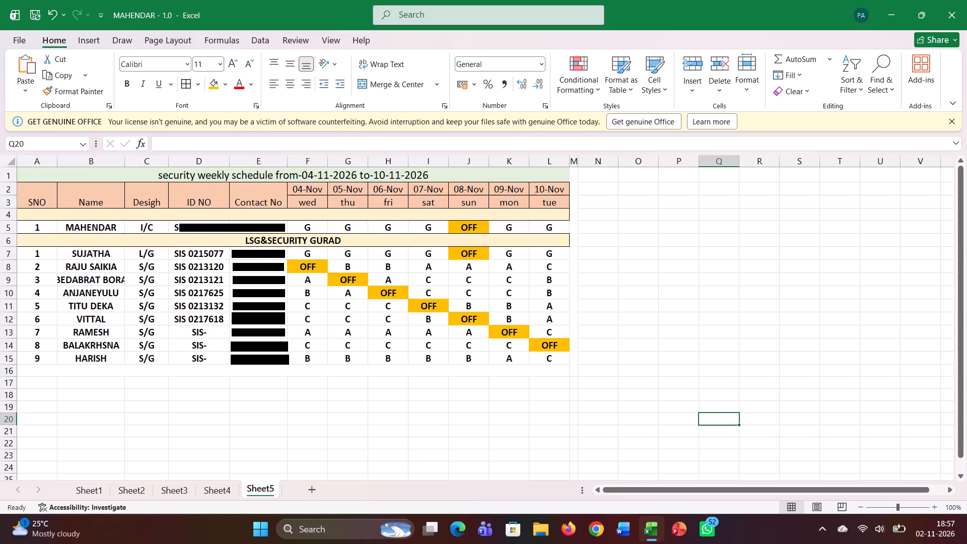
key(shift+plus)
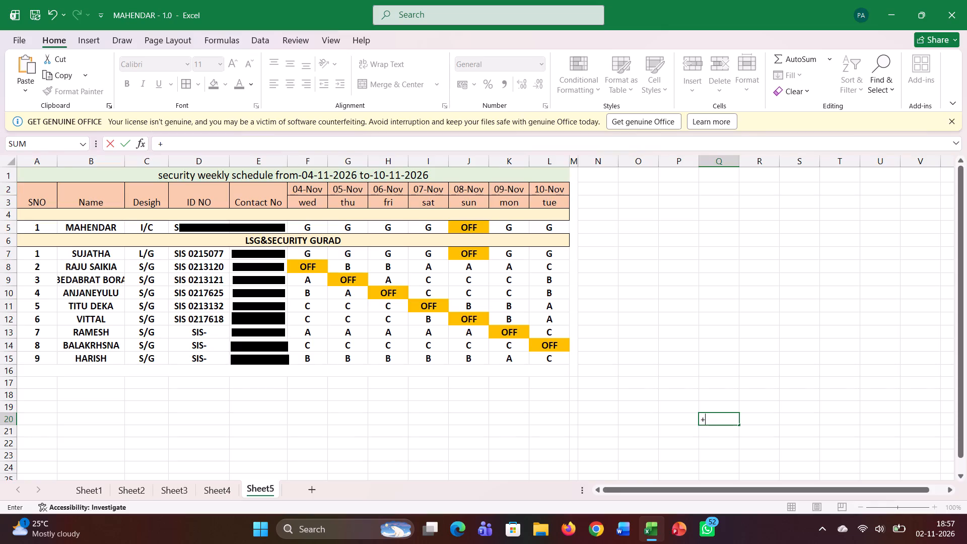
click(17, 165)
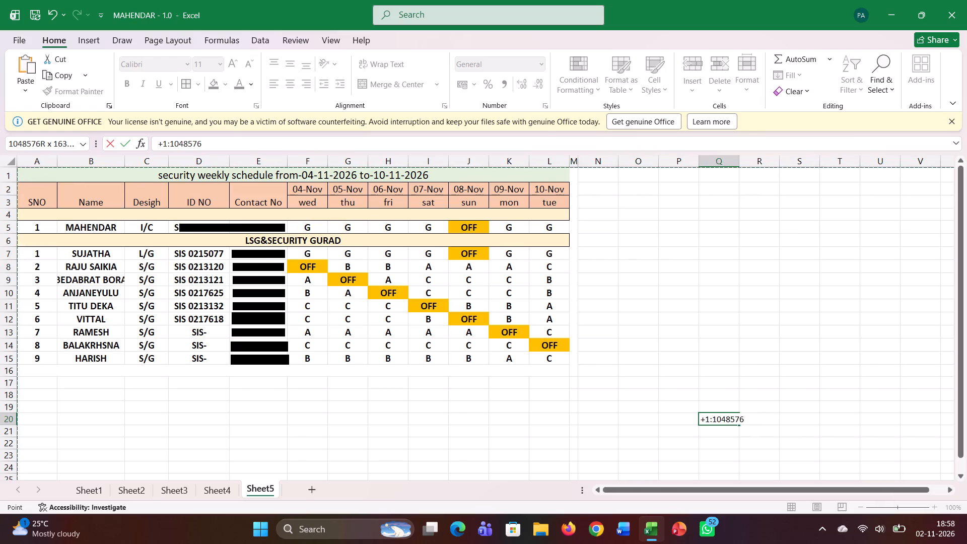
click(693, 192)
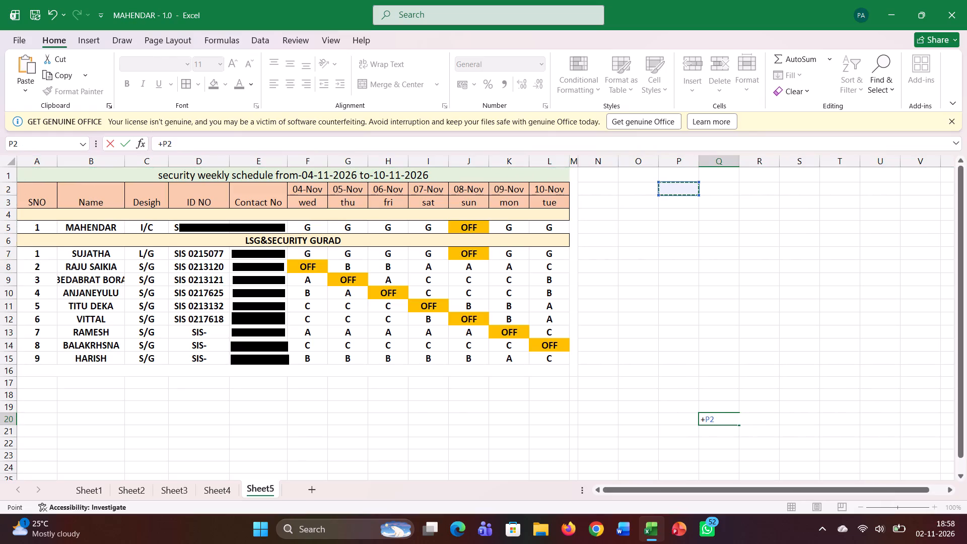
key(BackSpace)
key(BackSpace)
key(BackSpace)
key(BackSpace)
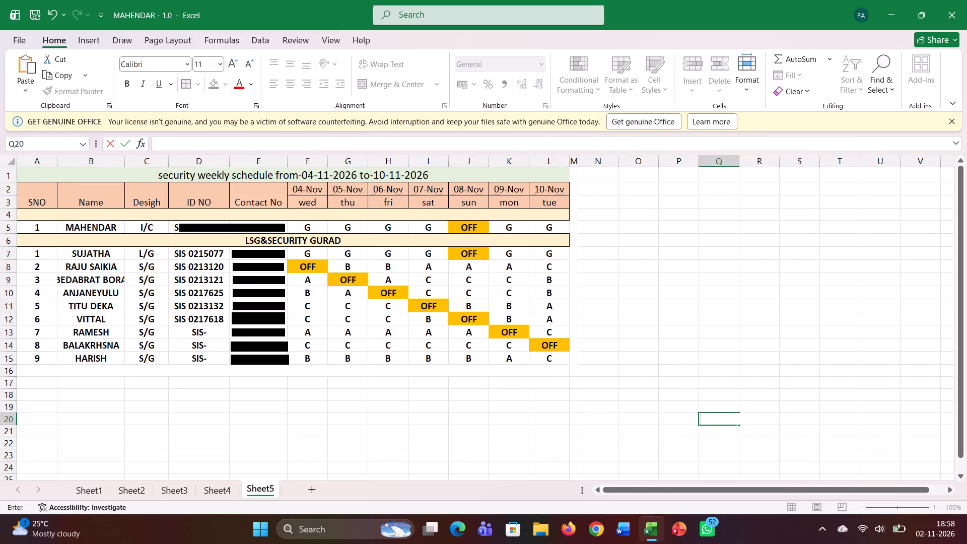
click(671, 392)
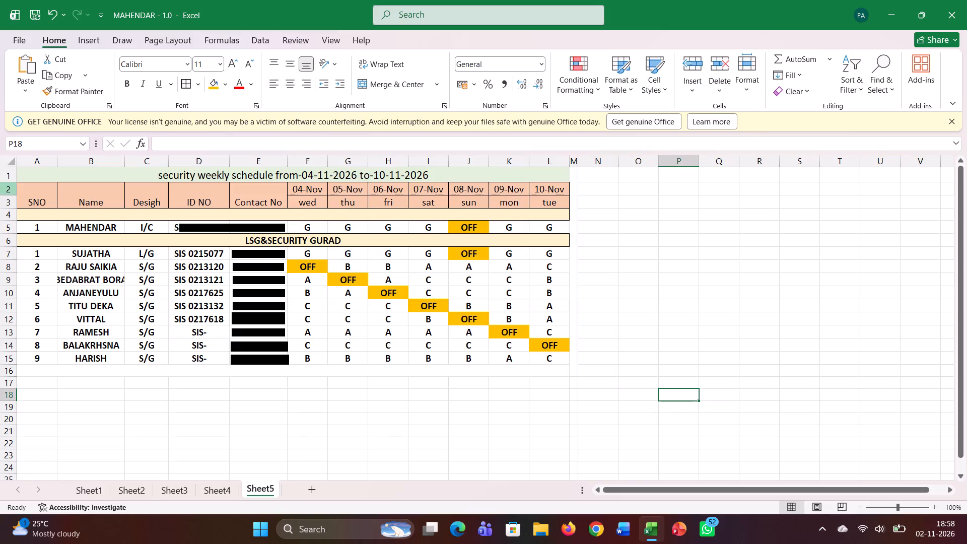
Fill the merged strips in row 16 and column M with the blue theme colour to frame the schedule.
click(62, 373)
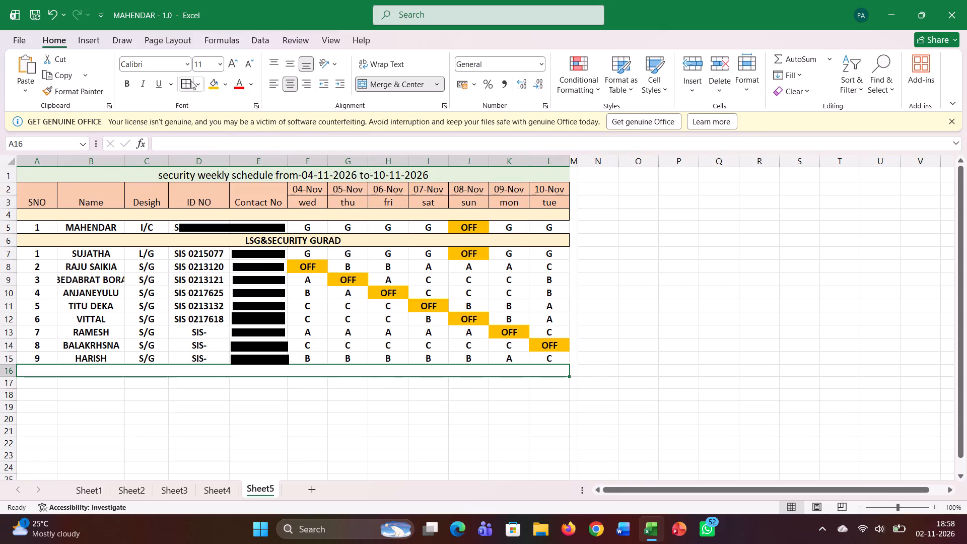
click(225, 82)
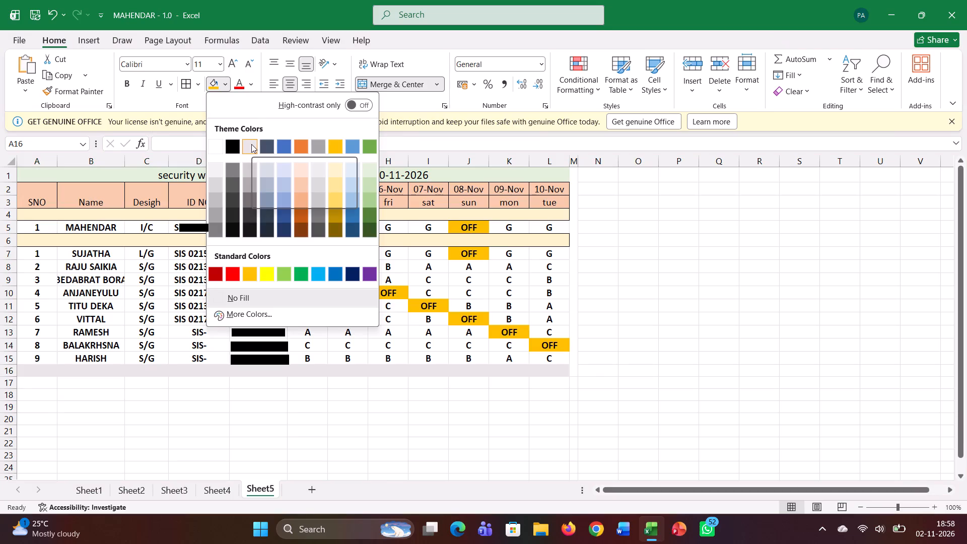
click(285, 141)
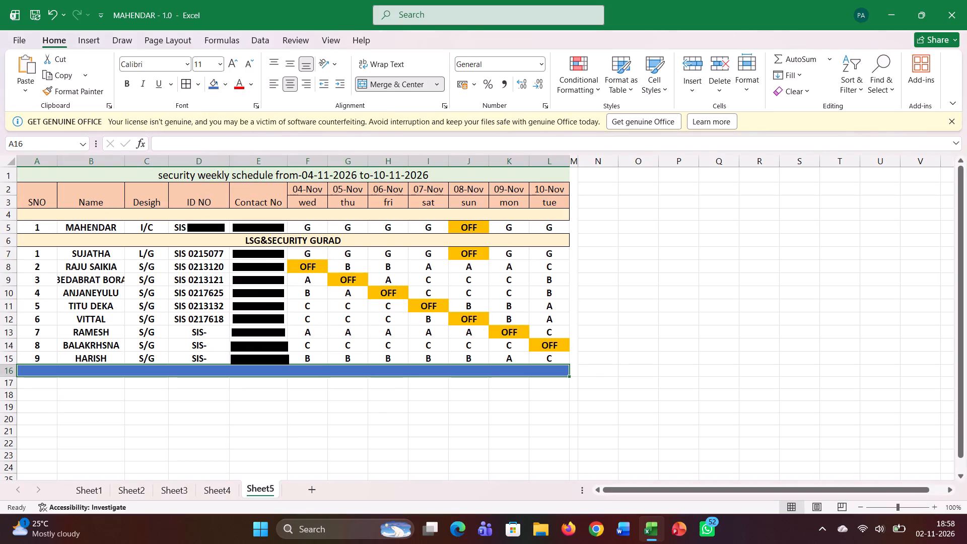
click(578, 231)
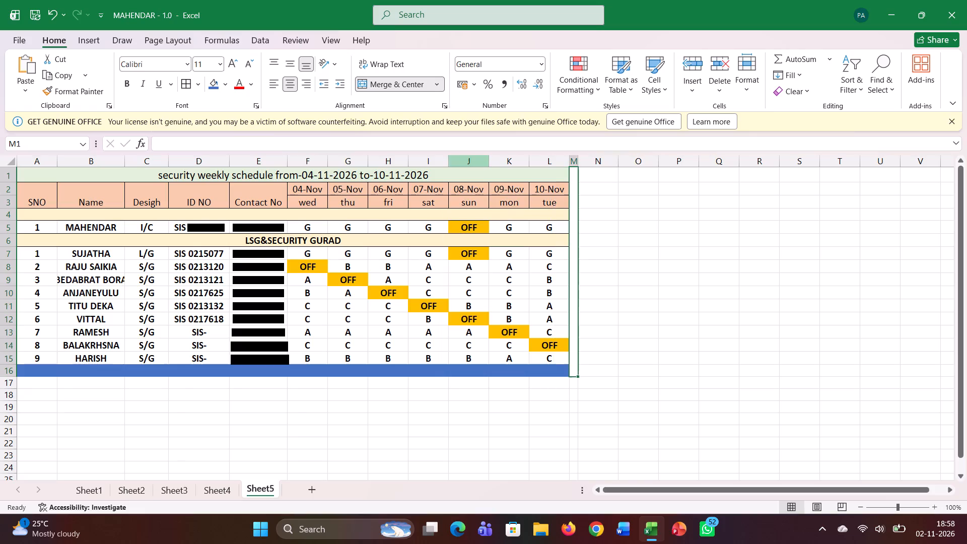
click(214, 88)
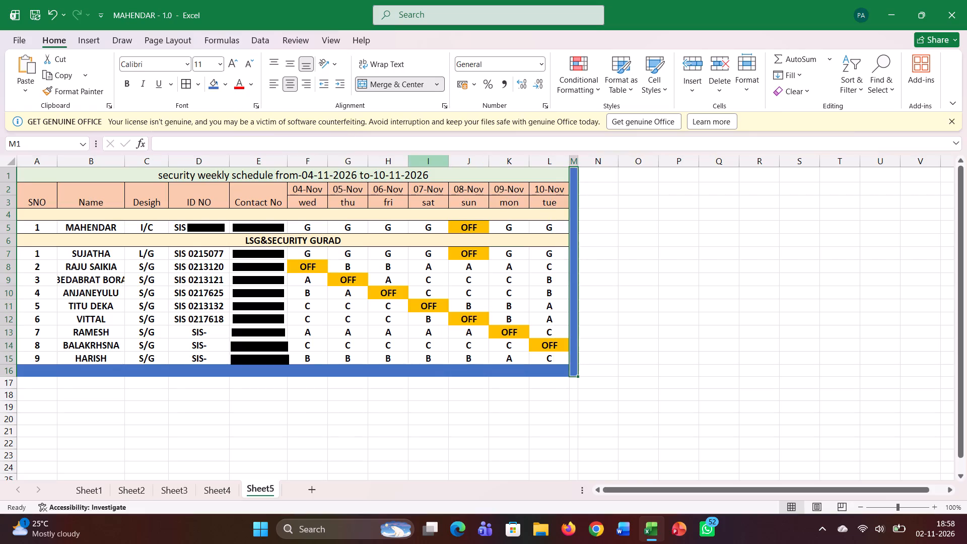
click(777, 303)
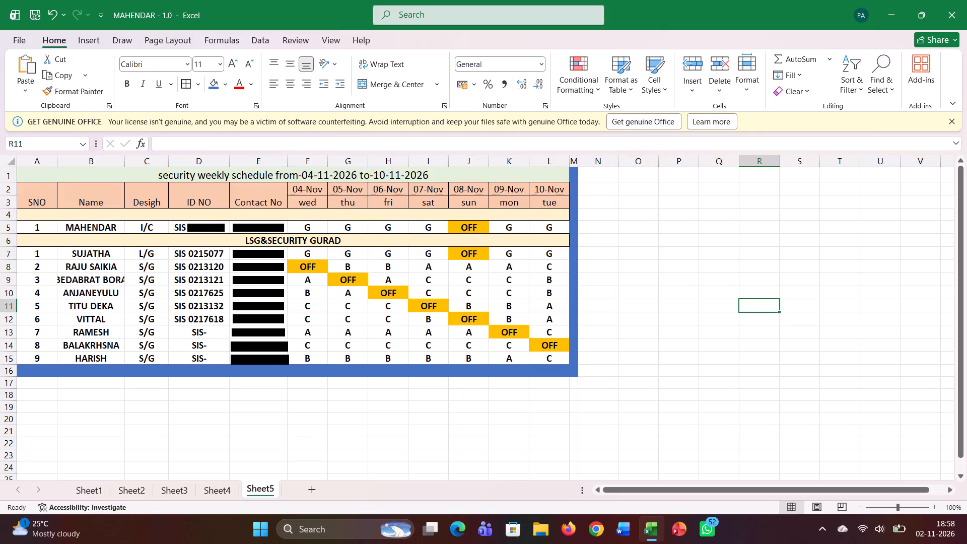
Fill the LSG&SECURITY GURAD heading row with the light orange used by the header rows.
click(311, 239)
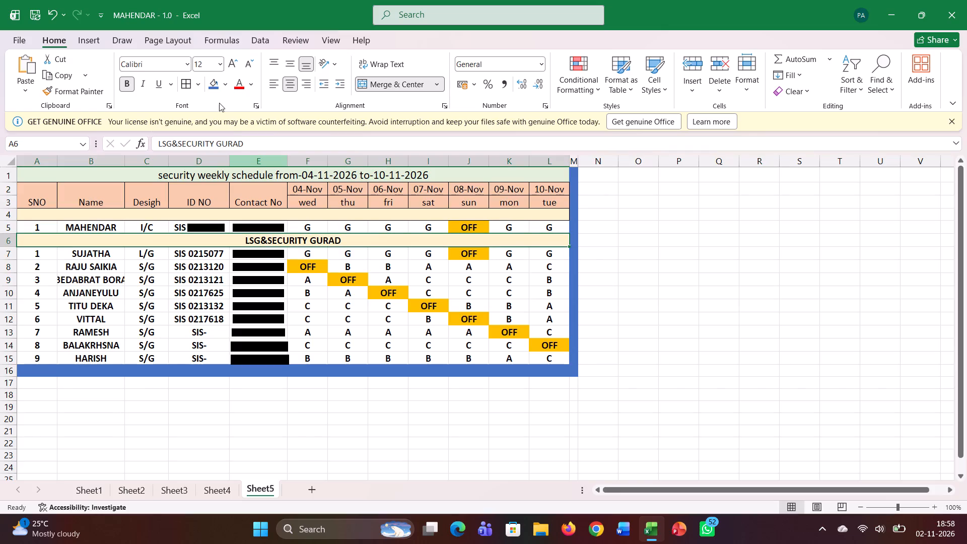
click(223, 82)
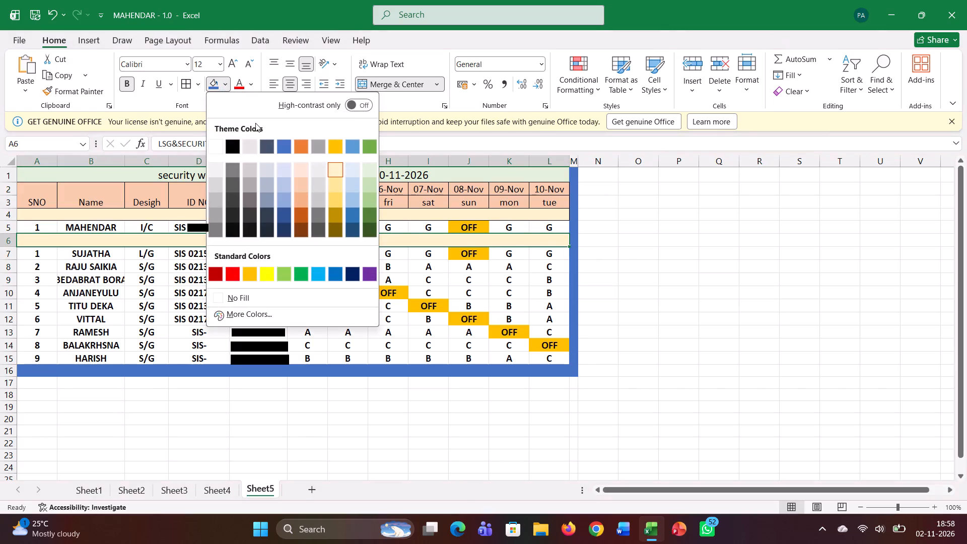
click(301, 184)
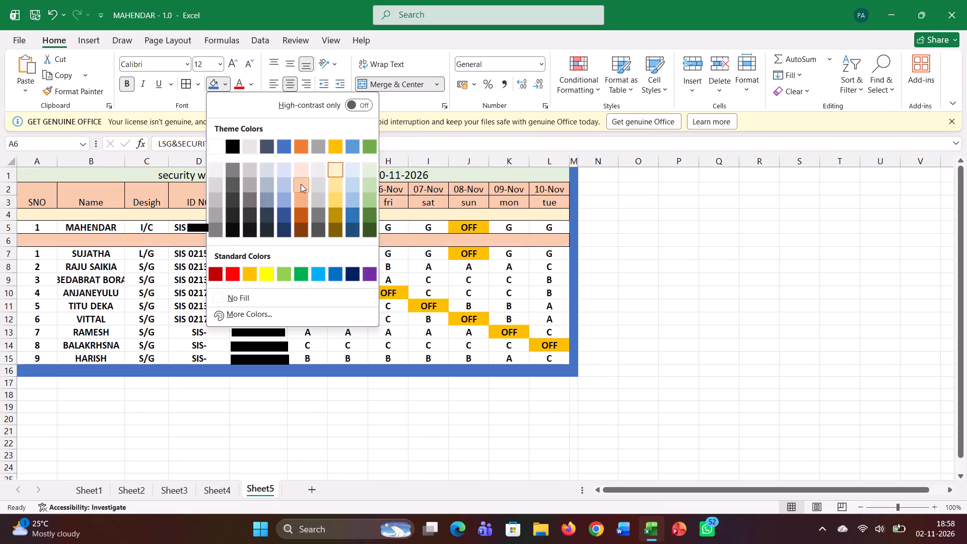
click(646, 257)
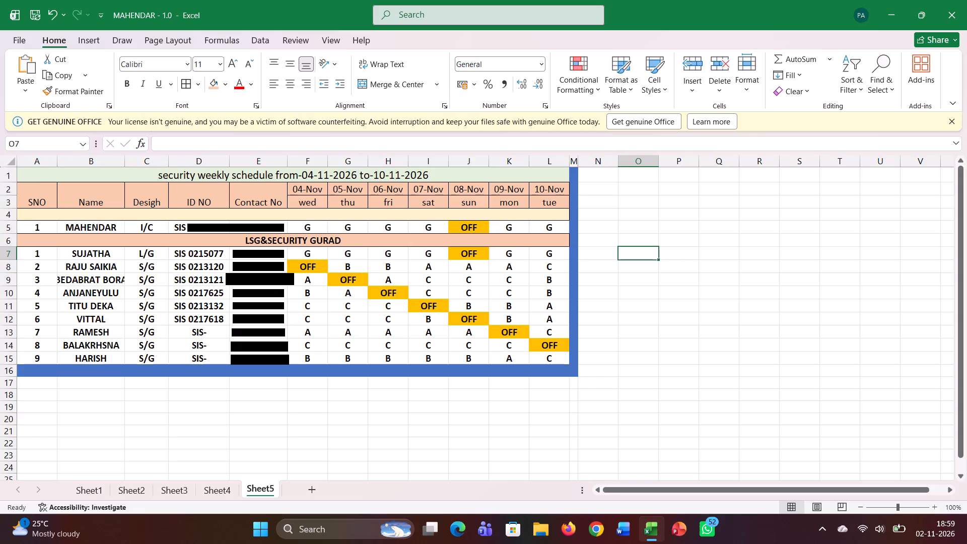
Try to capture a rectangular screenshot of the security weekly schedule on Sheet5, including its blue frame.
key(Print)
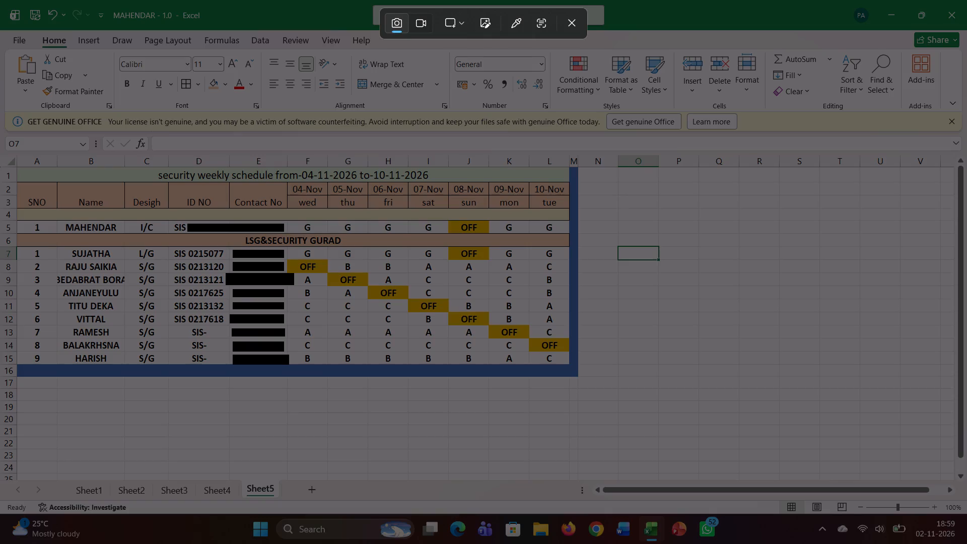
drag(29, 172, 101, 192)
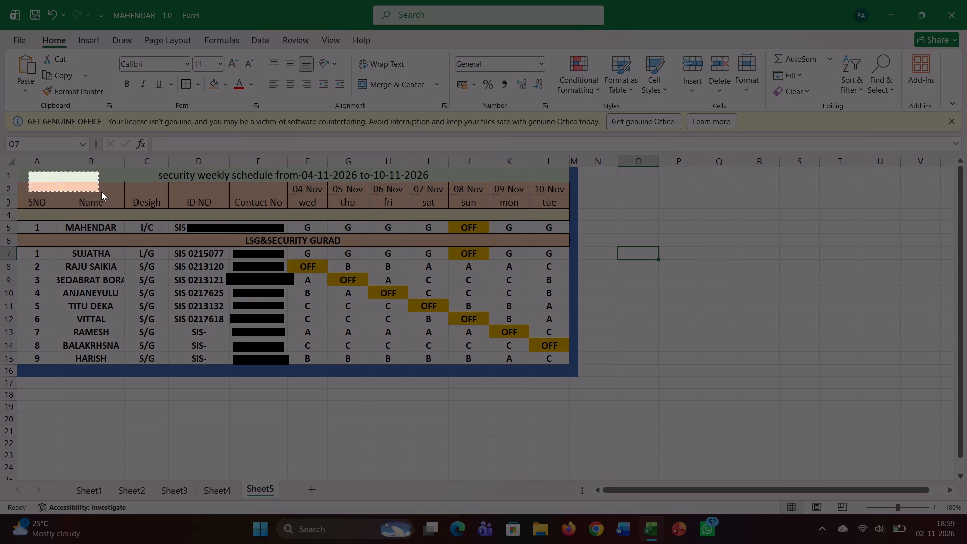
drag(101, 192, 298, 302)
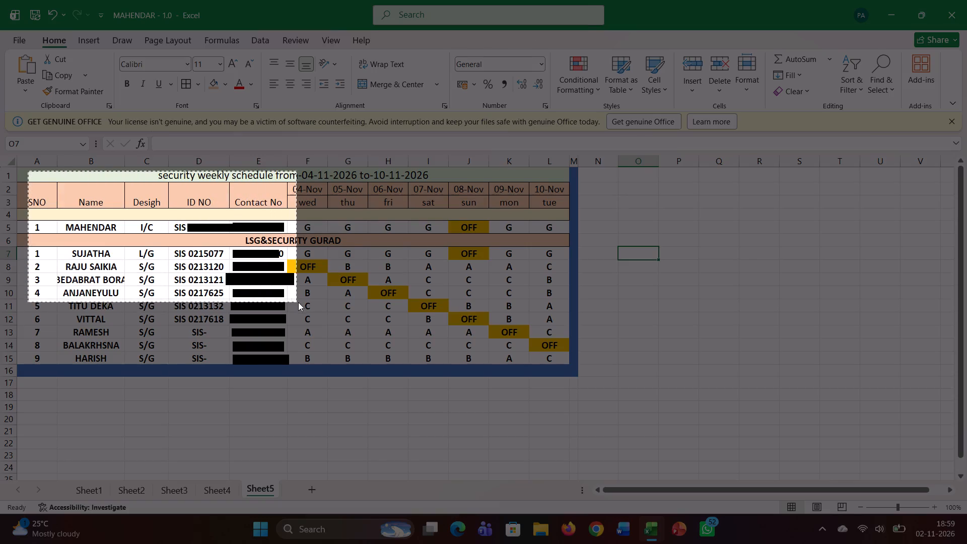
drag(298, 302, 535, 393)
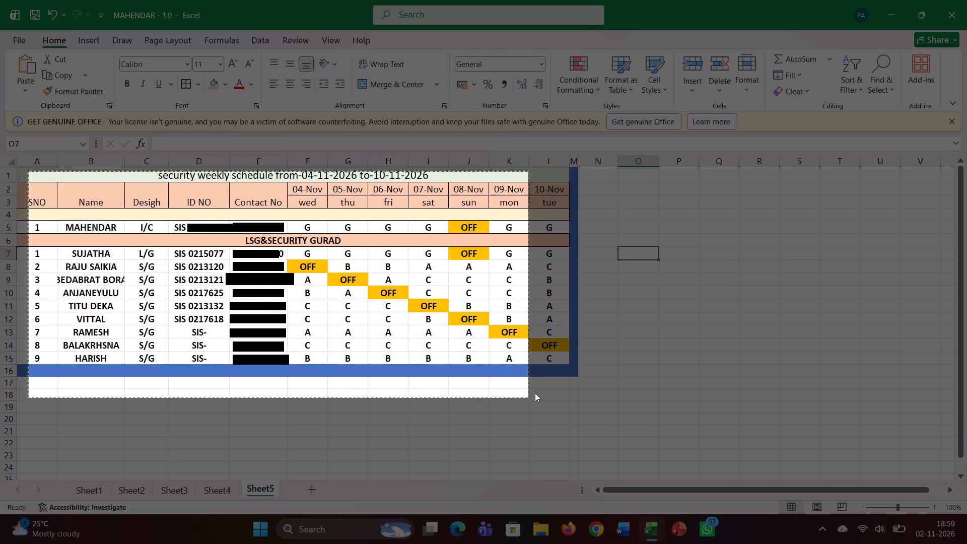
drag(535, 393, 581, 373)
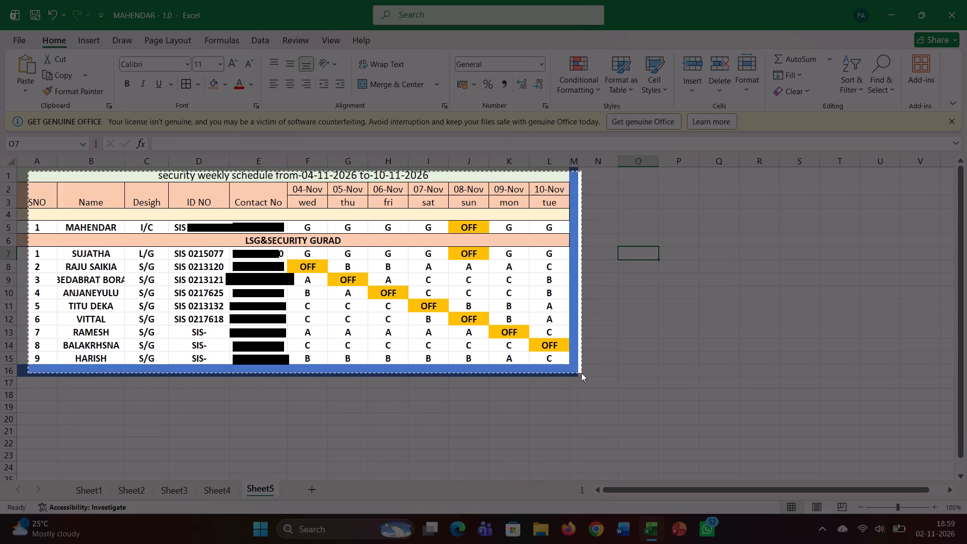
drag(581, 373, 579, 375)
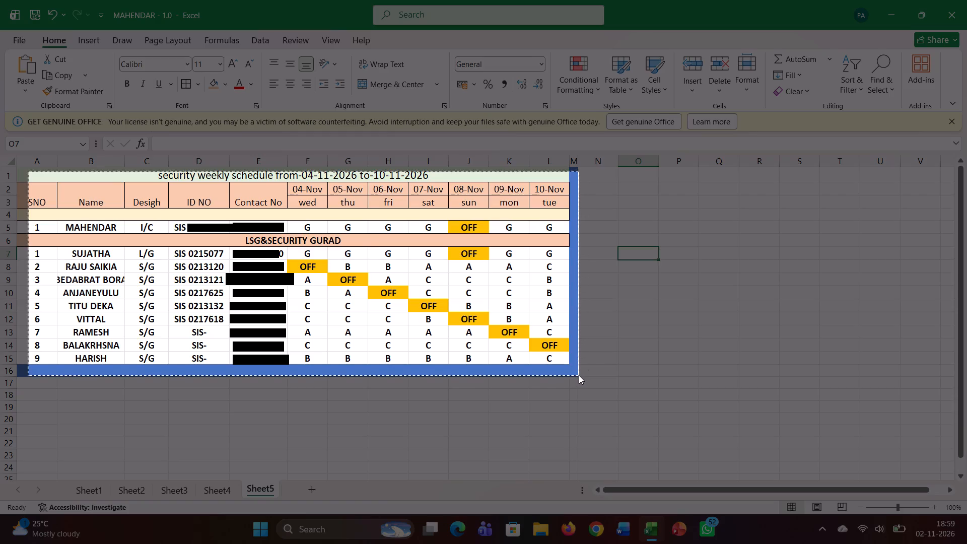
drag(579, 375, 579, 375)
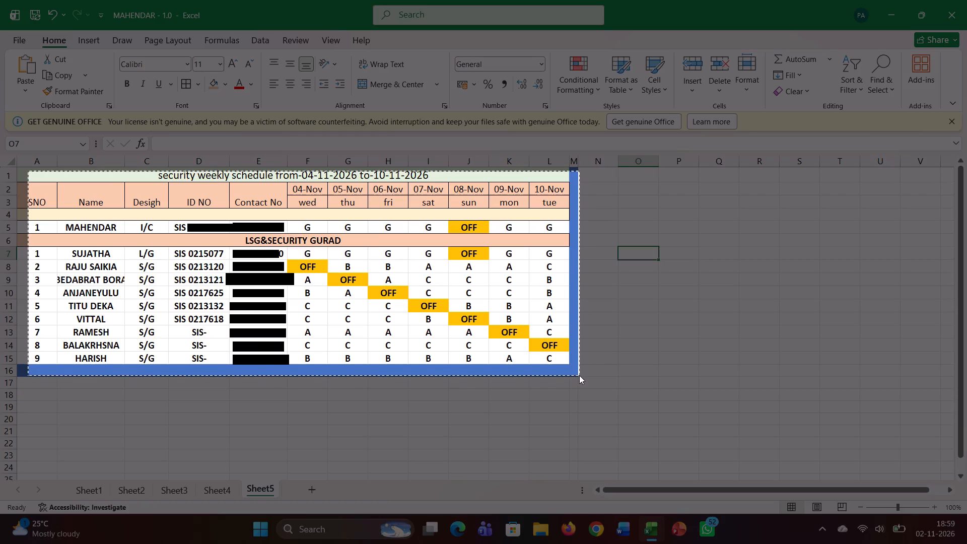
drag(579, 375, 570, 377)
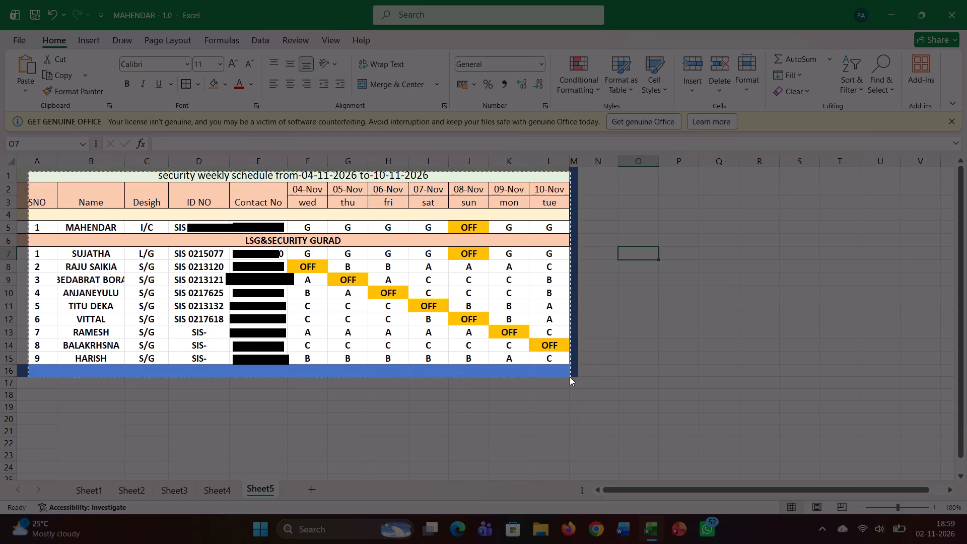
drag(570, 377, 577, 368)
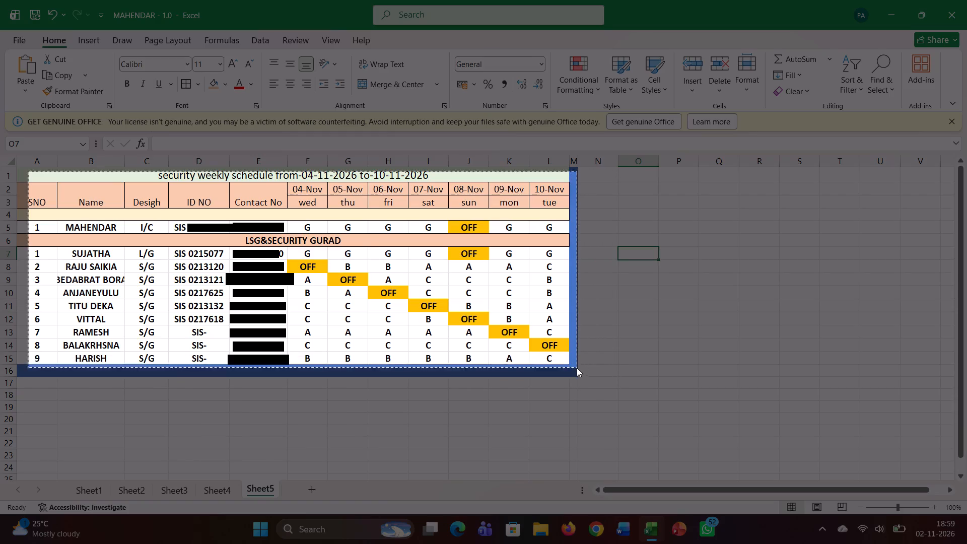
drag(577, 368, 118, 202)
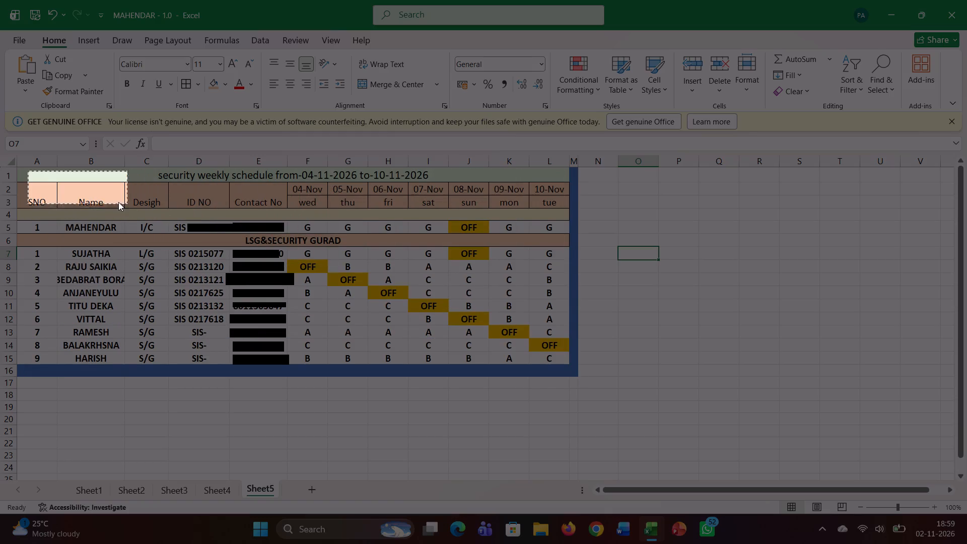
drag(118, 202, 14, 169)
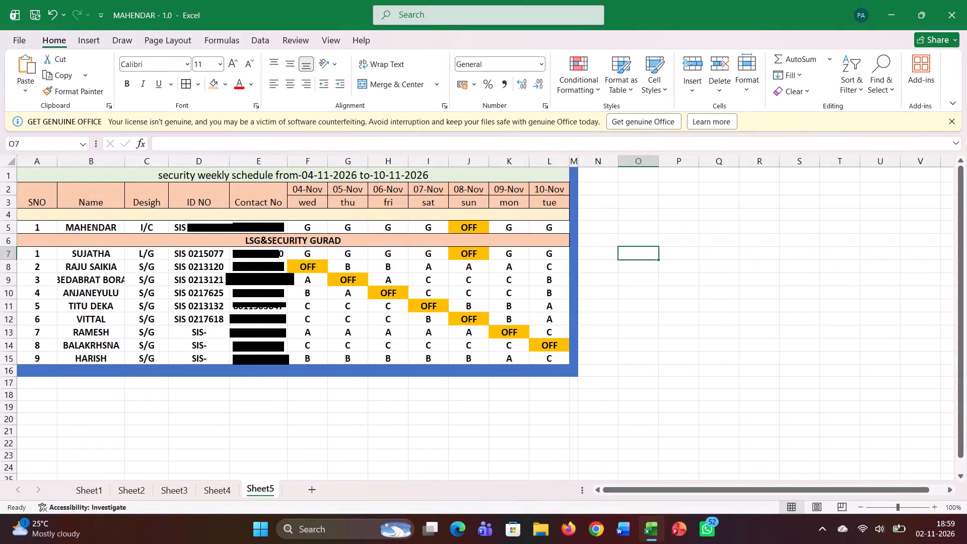
Capture a rectangular screenshot of the whole schedule, from the title row in A1 to the blue strips in column M and row 16.
key(Print)
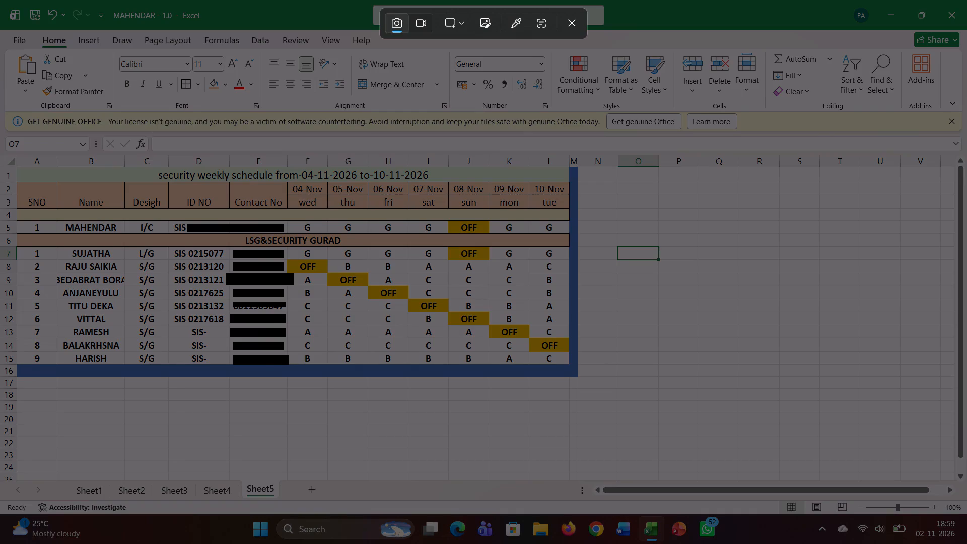
click(21, 168)
click(21, 168)
drag(21, 168, 104, 225)
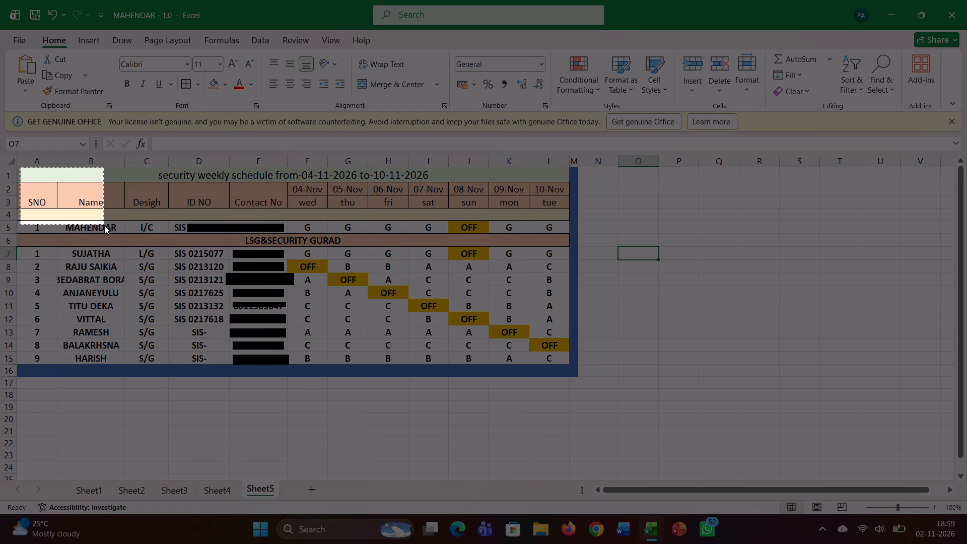
drag(104, 225, 317, 354)
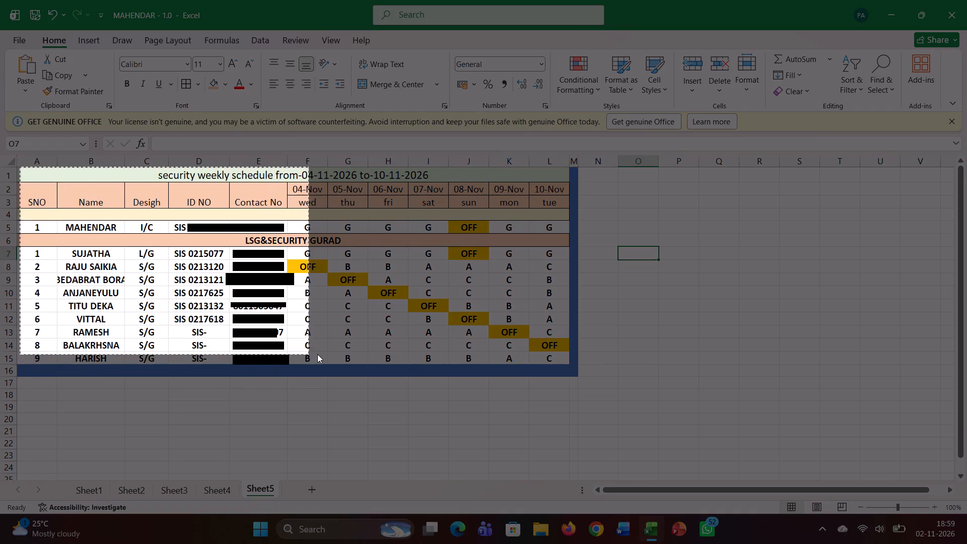
drag(317, 354, 545, 395)
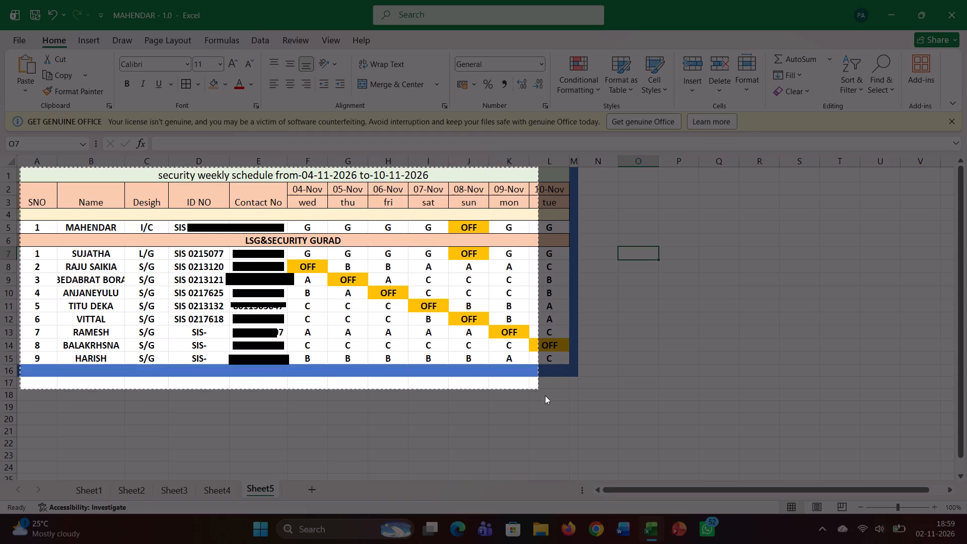
drag(545, 395, 577, 378)
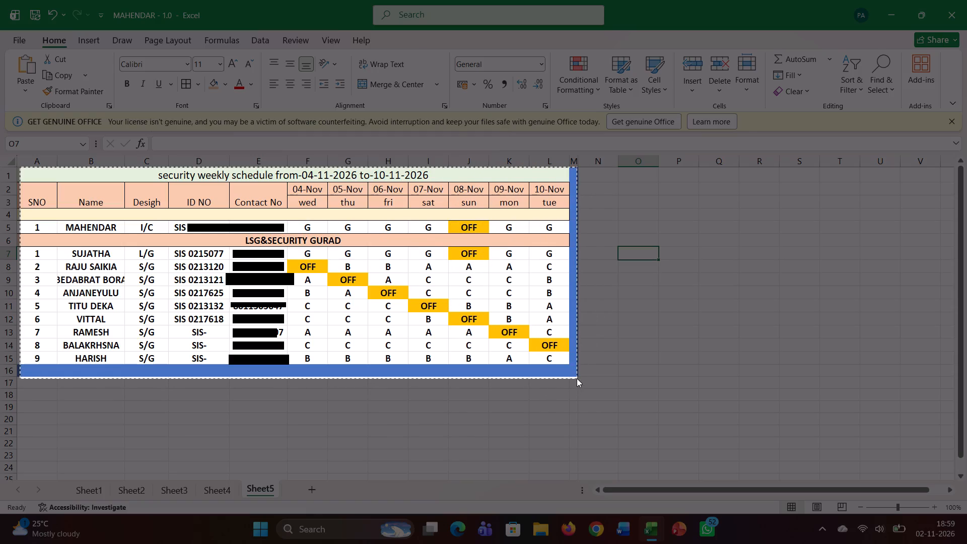
drag(577, 378, 587, 375)
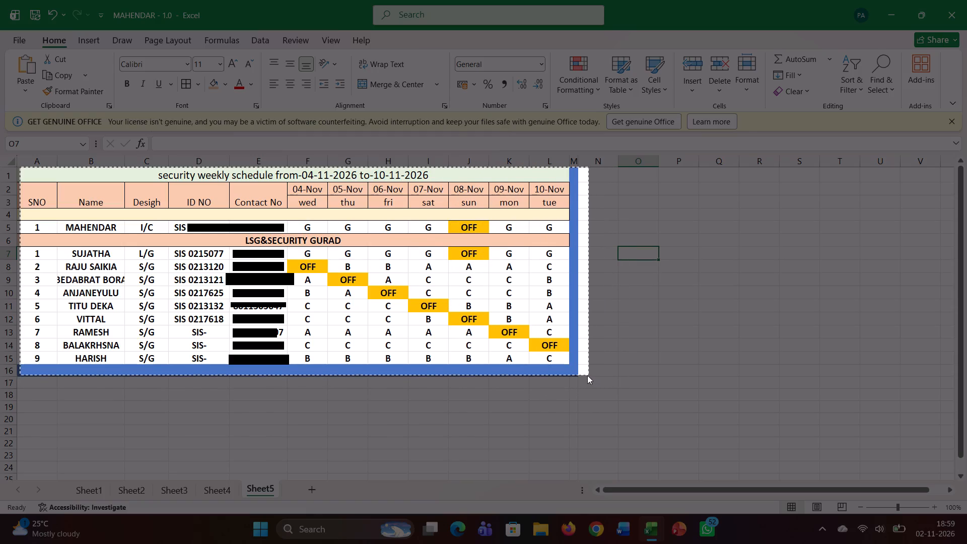
drag(587, 375, 582, 377)
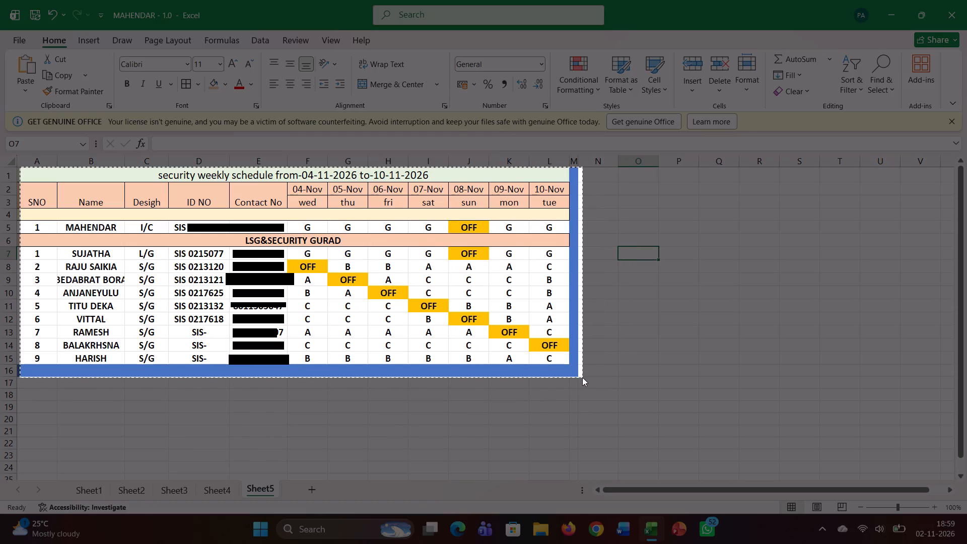
drag(582, 377, 580, 375)
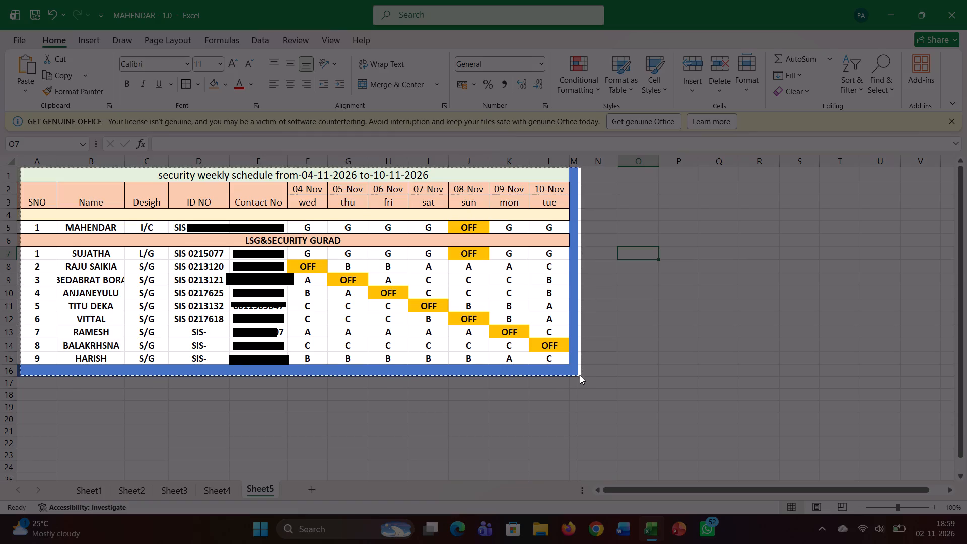
drag(580, 375, 580, 375)
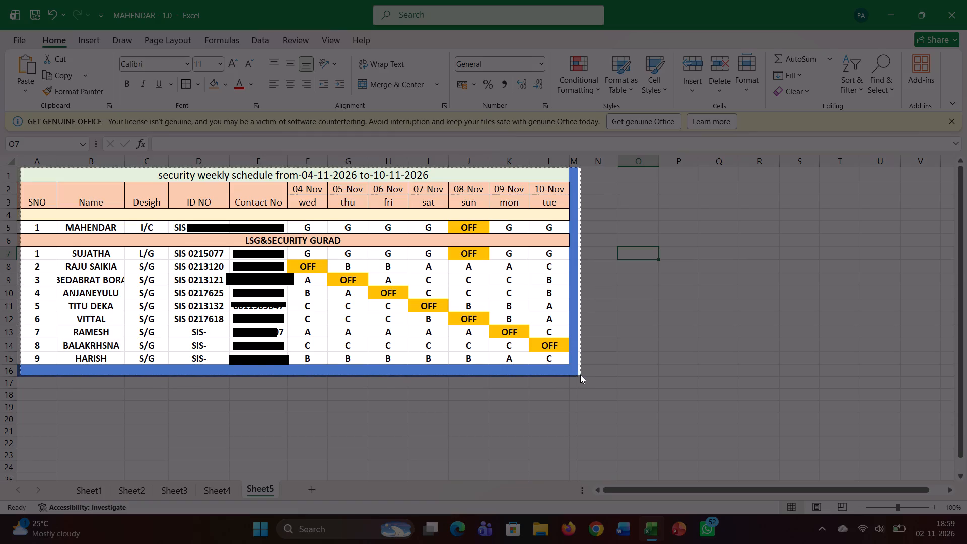
drag(580, 375, 581, 375)
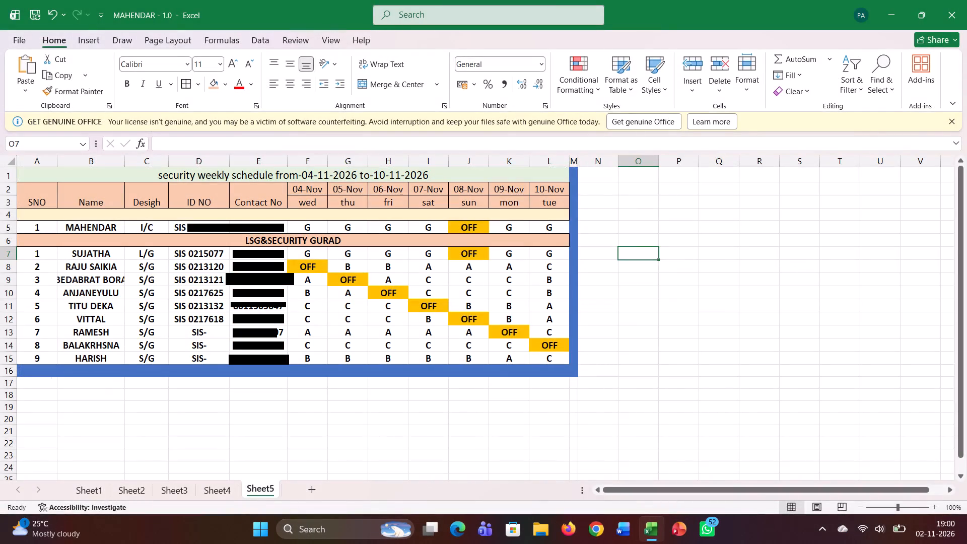
Close the MAHENDAR - 1.0 workbook and save its changes.
click(948, 15)
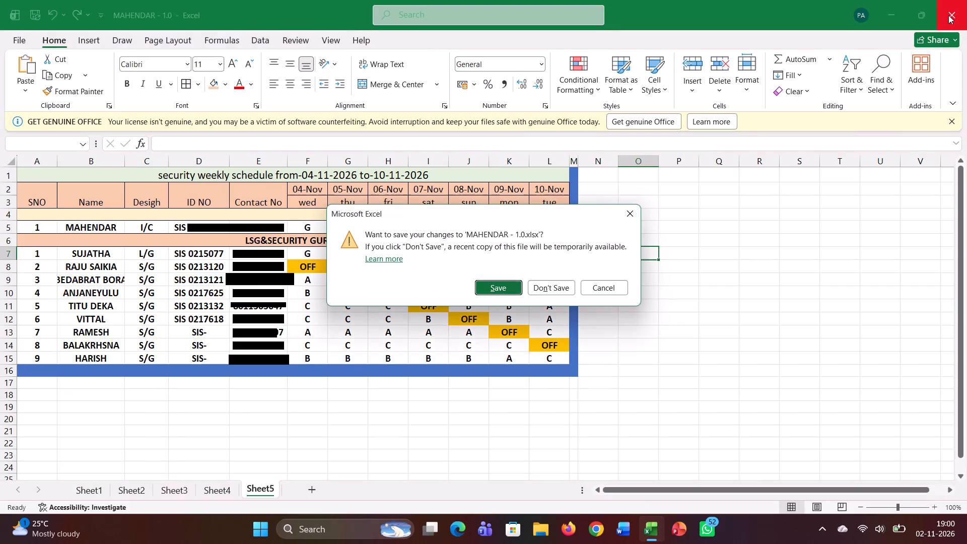
click(497, 287)
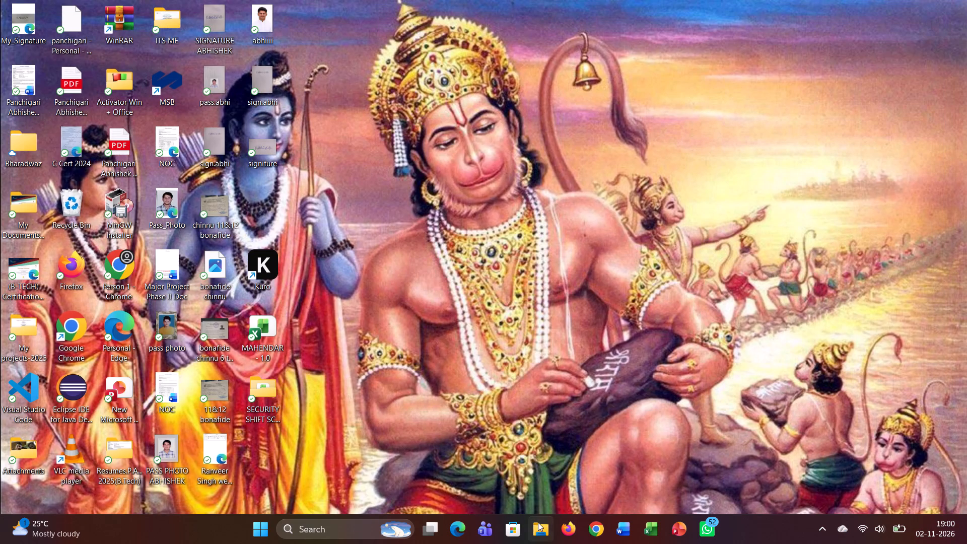
click(544, 526)
click(544, 526)
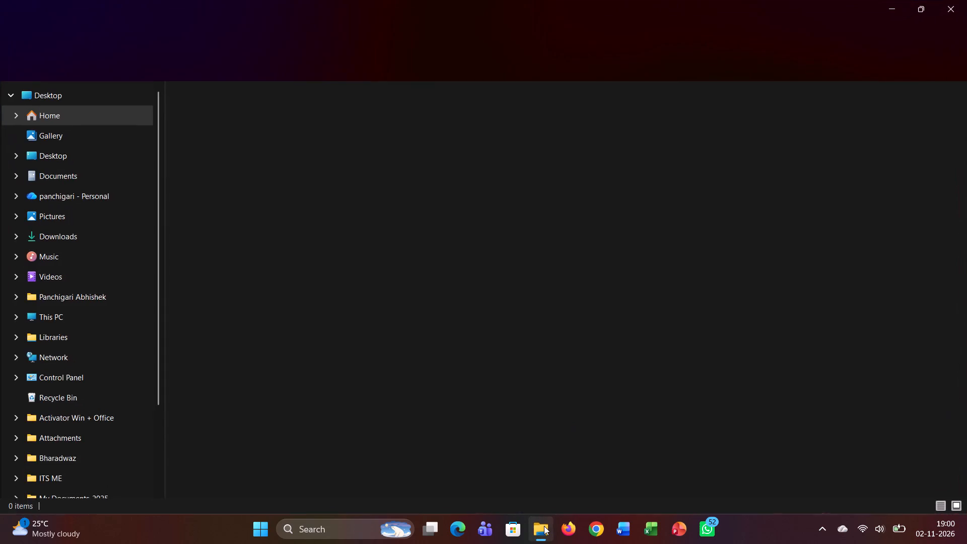
click(544, 526)
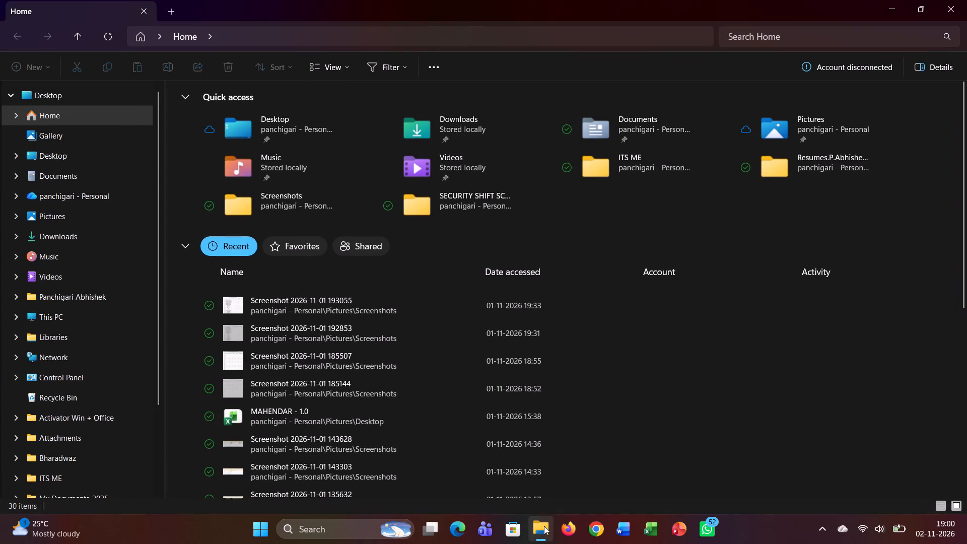
click(314, 201)
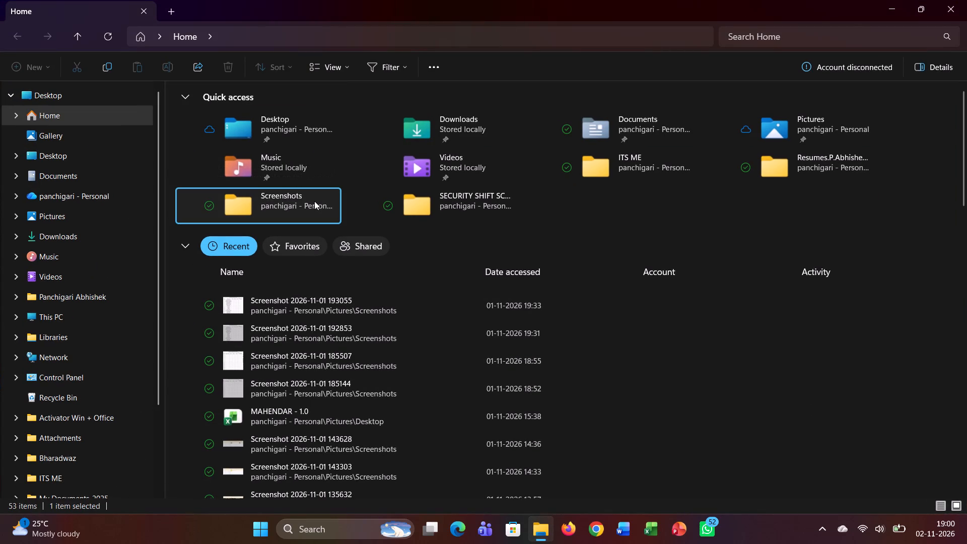
key(Return)
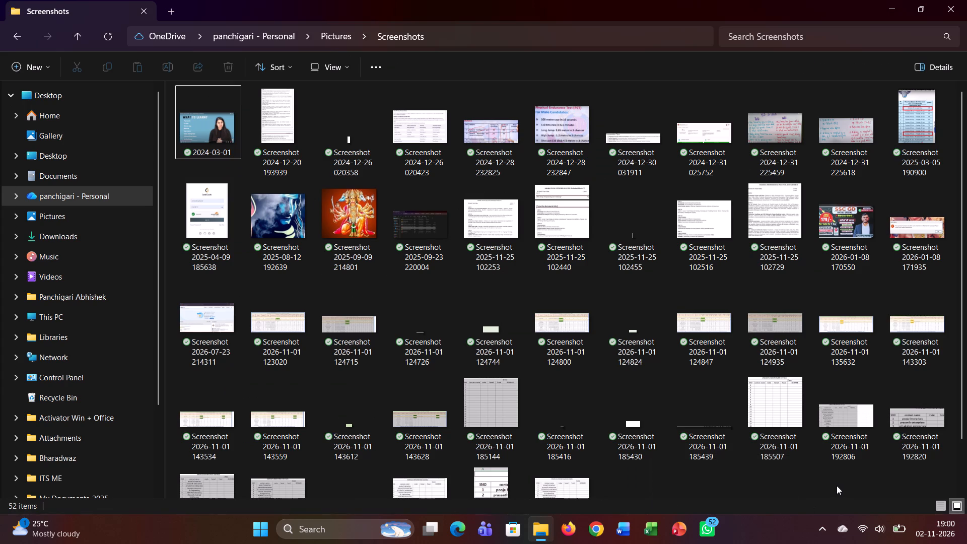
key(Down)
key(Down)
key(Down)
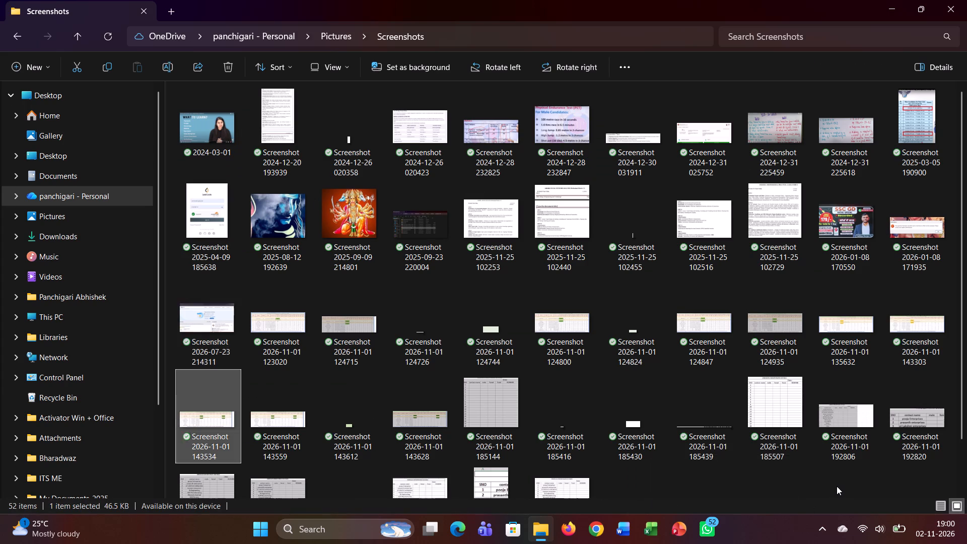
key(Down)
key(Down)
key(Down)
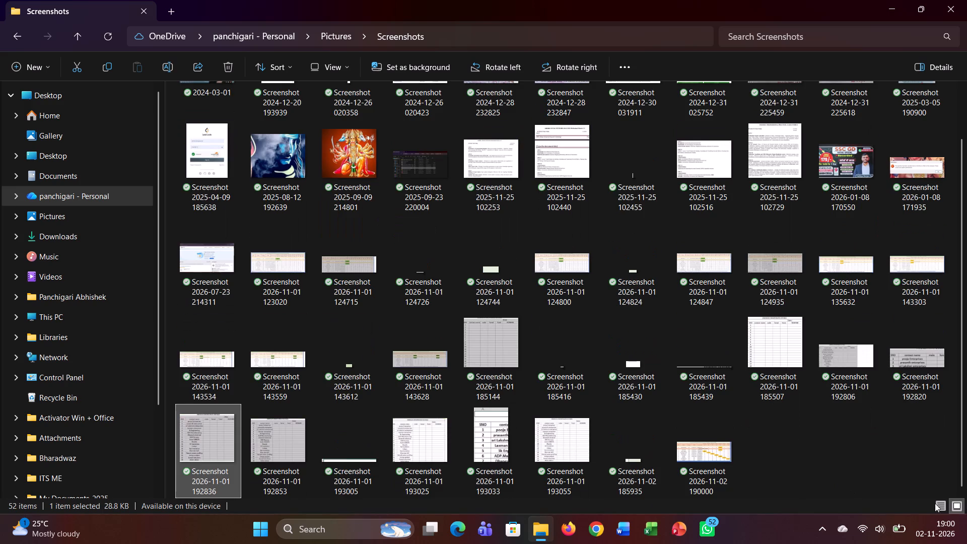
double_click(702, 456)
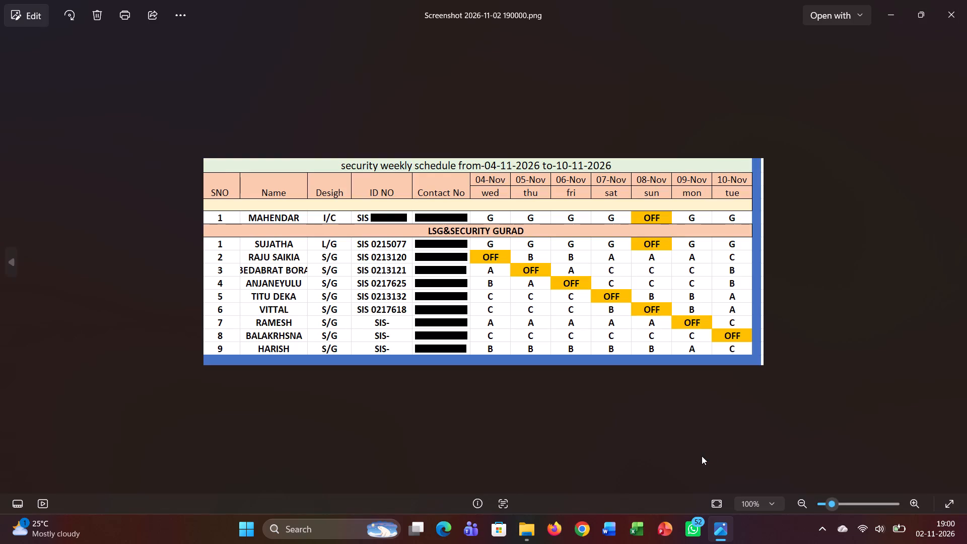
click(892, 16)
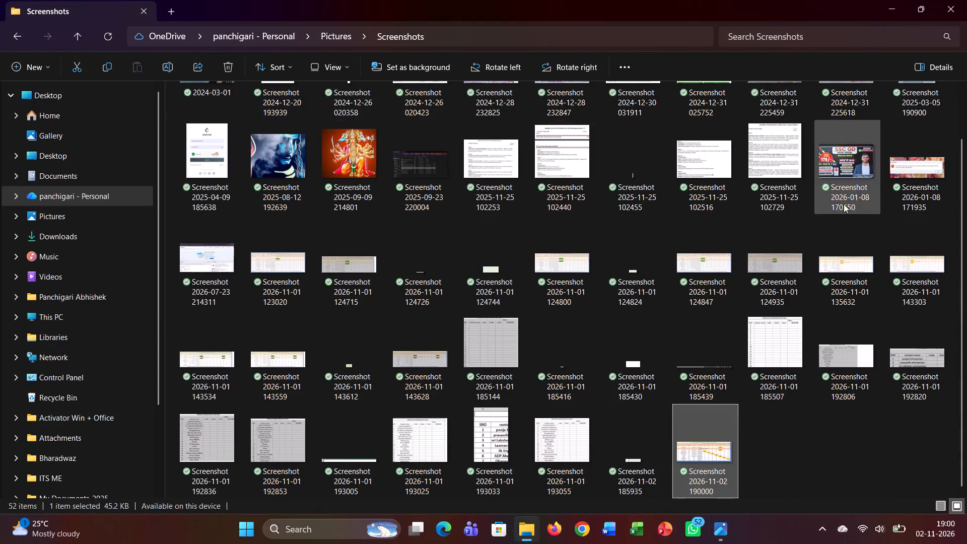
double_click(700, 465)
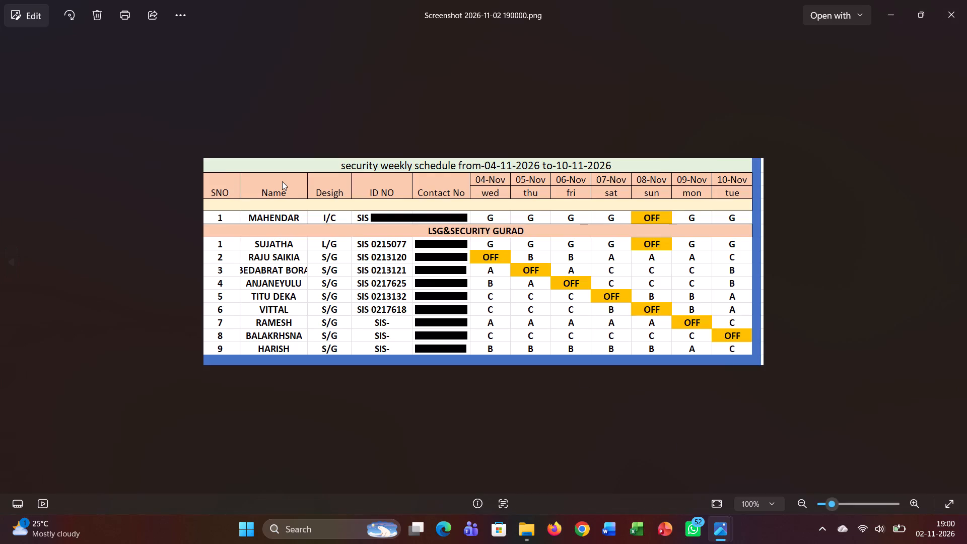
click(154, 15)
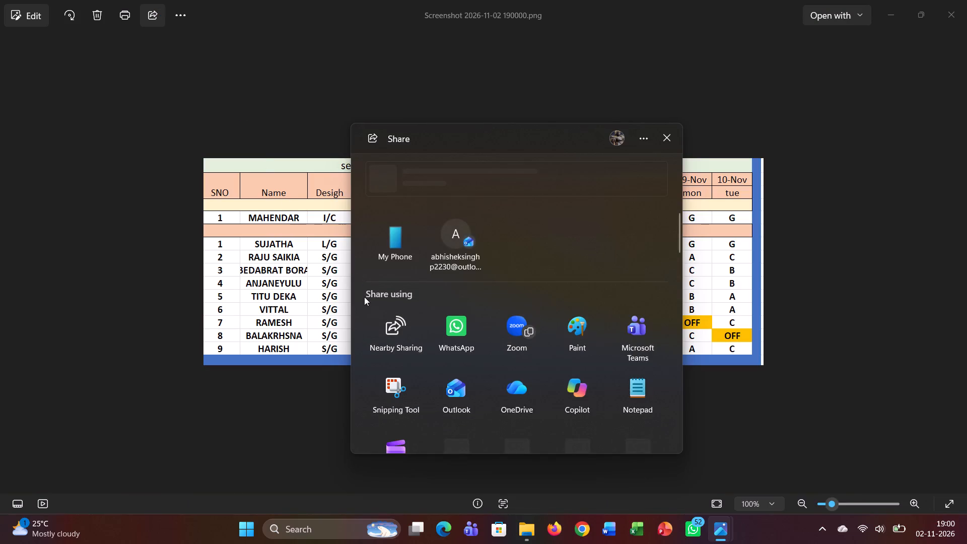
click(449, 329)
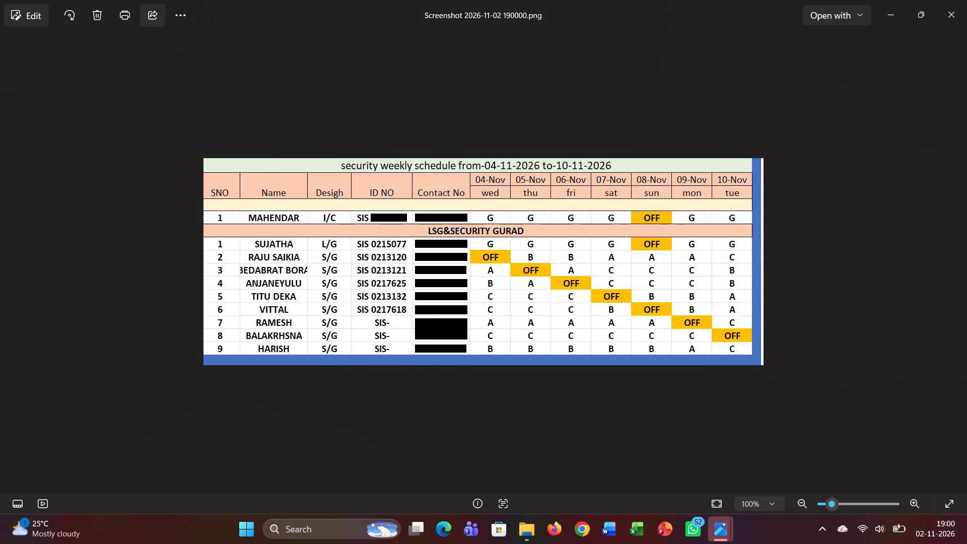
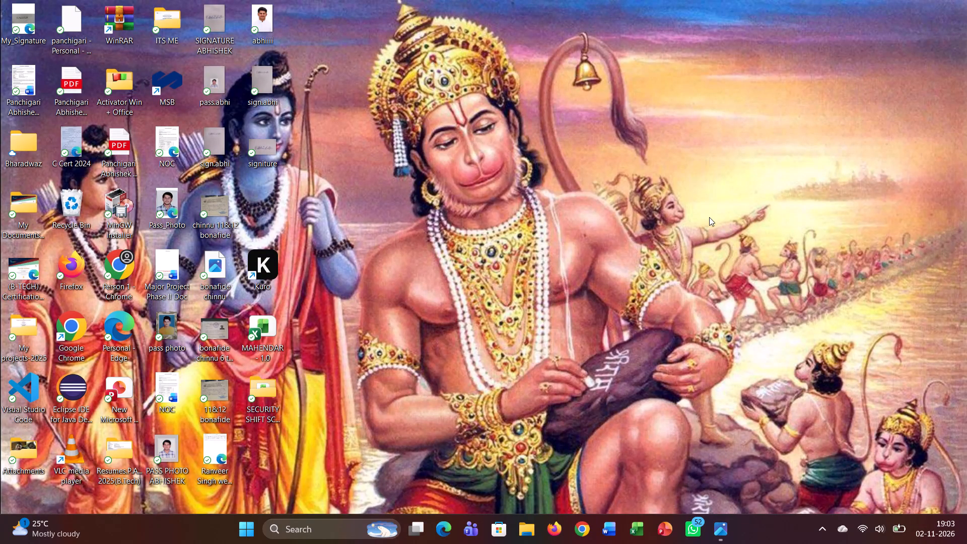
Launch Excel to its start screen.
double_click(638, 532)
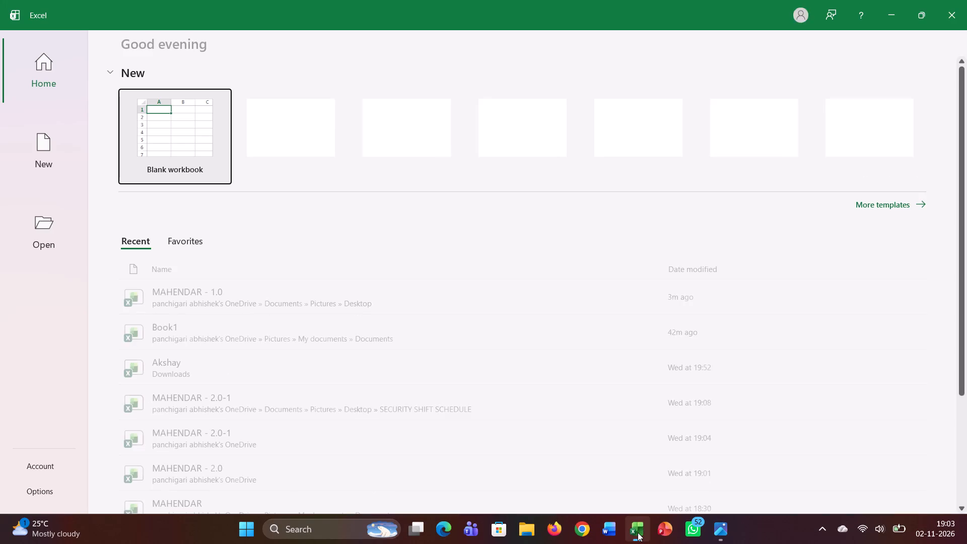
Reopen the MAHENDAR - 1.0 workbook and widen the Name column B on Sheet5 to fit its longest entry.
double_click(320, 298)
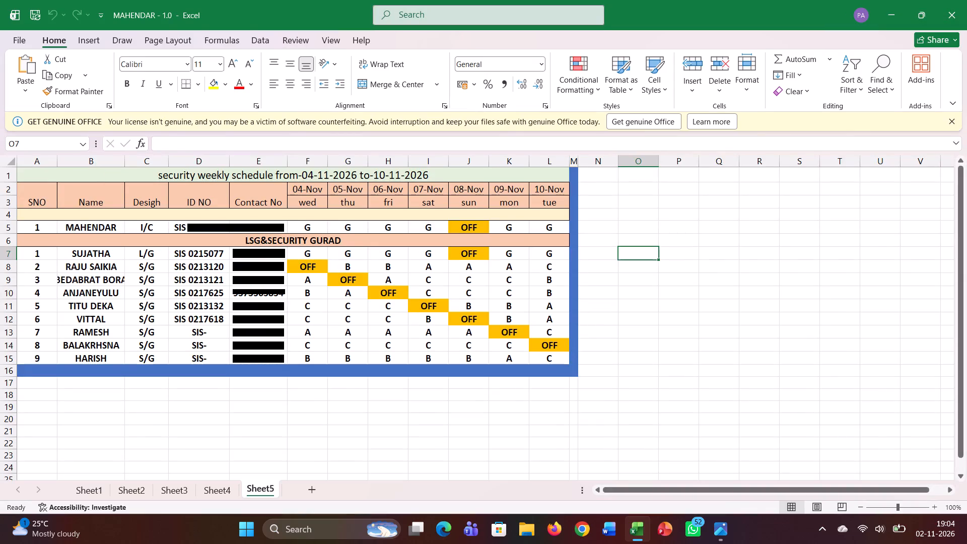
drag(124, 161, 124, 161)
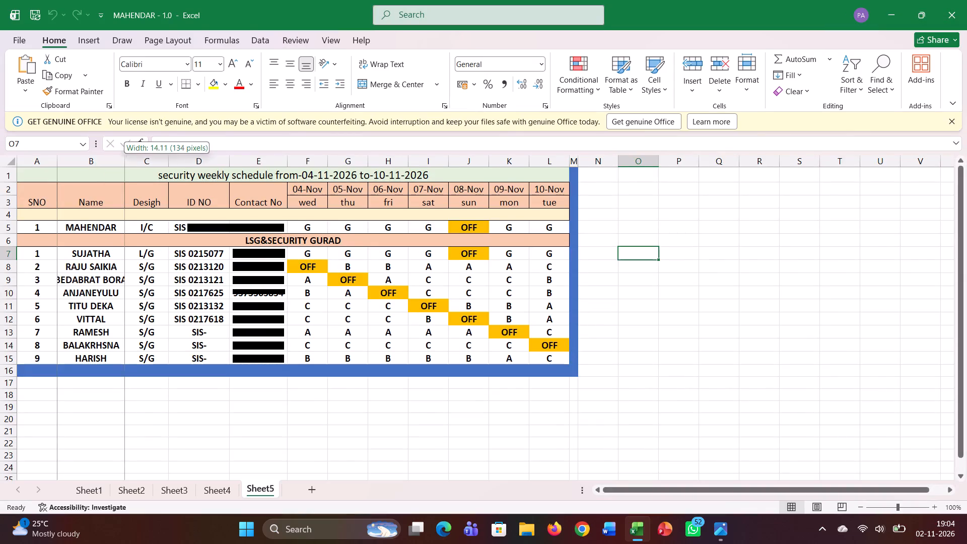
drag(124, 161, 129, 162)
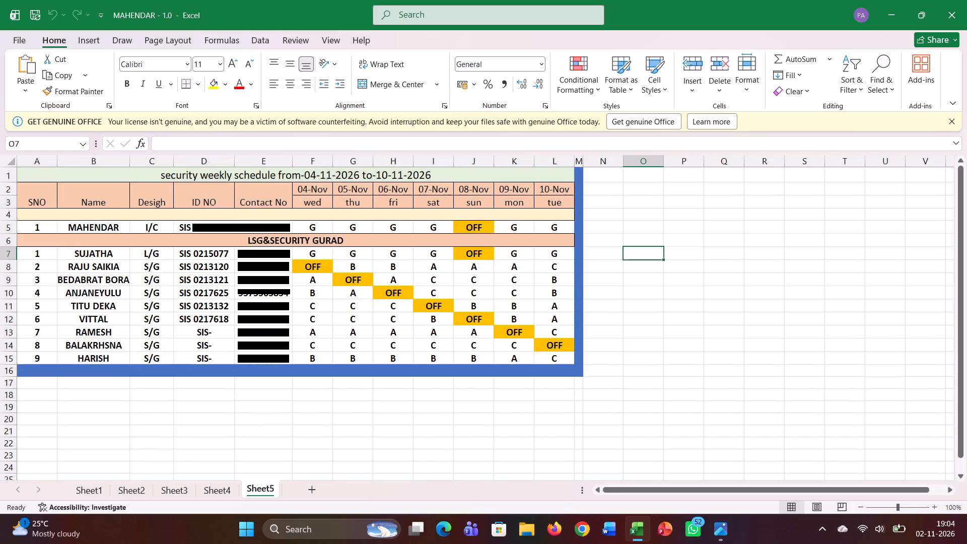
click(129, 162)
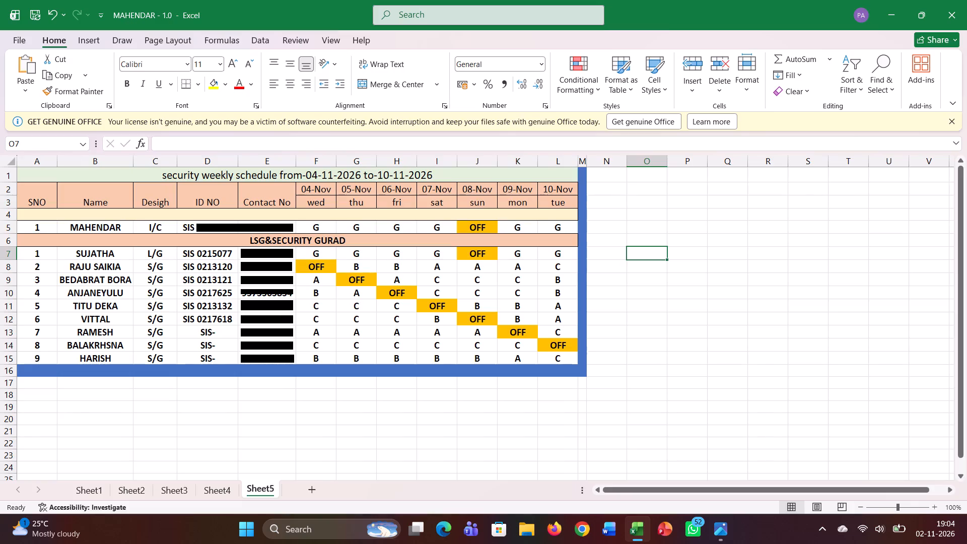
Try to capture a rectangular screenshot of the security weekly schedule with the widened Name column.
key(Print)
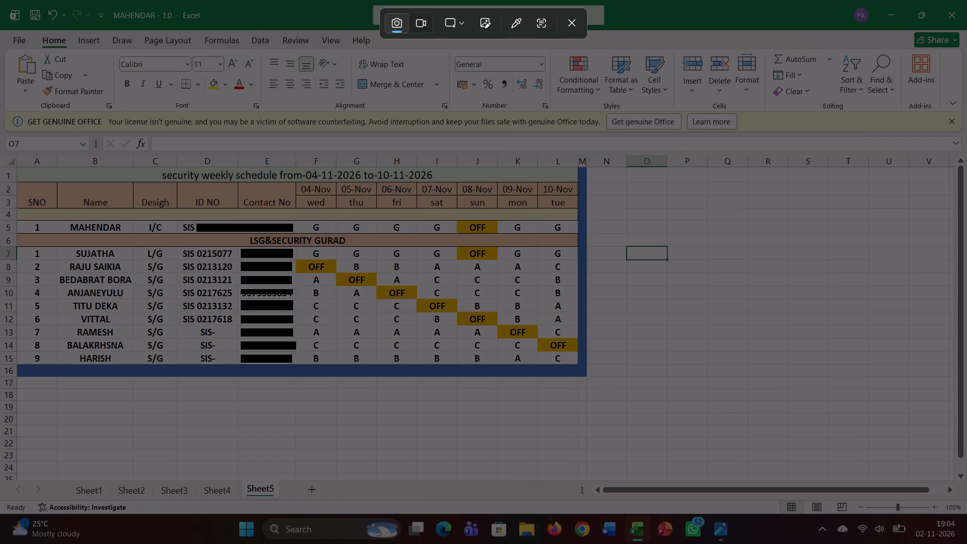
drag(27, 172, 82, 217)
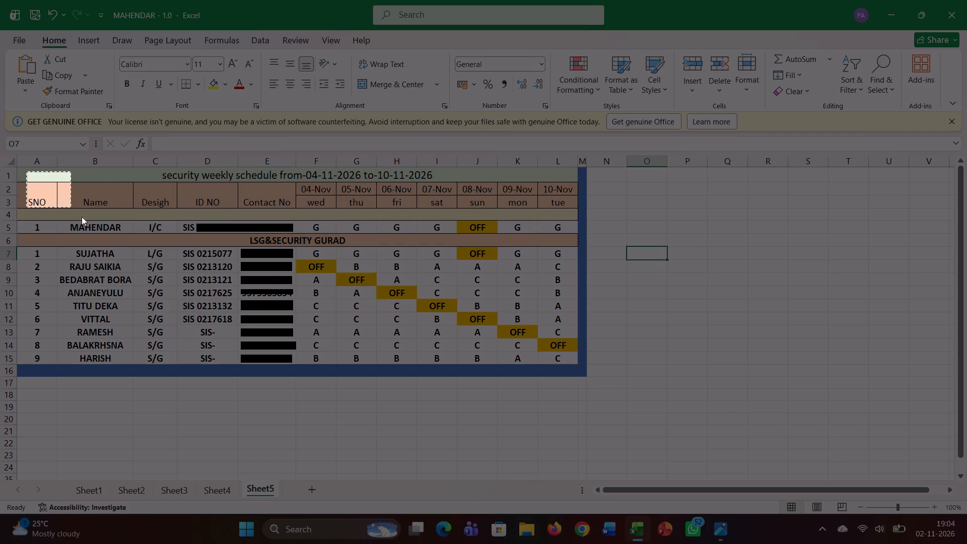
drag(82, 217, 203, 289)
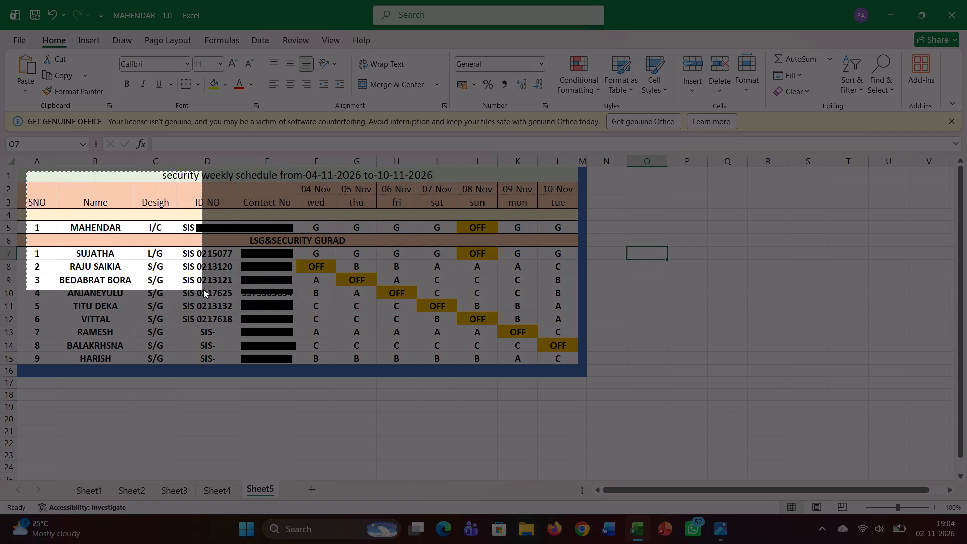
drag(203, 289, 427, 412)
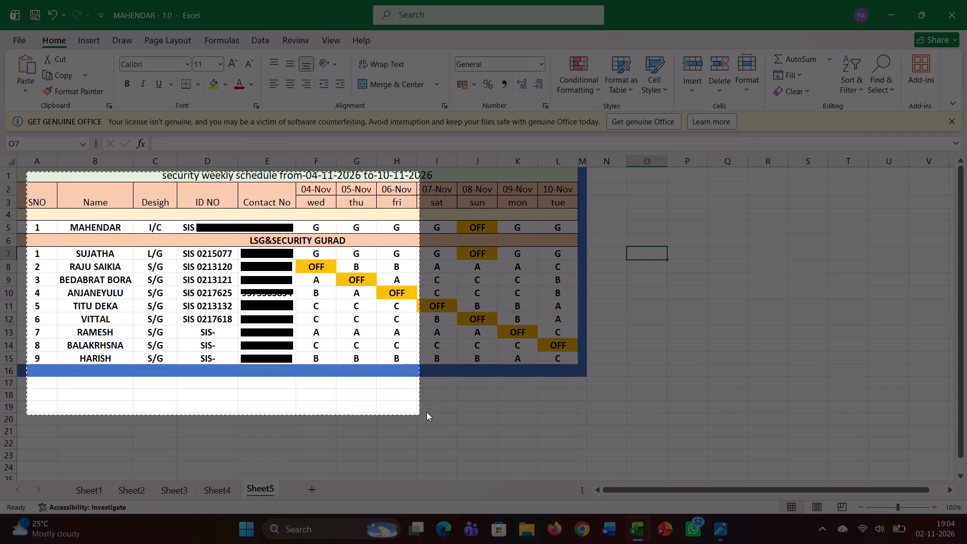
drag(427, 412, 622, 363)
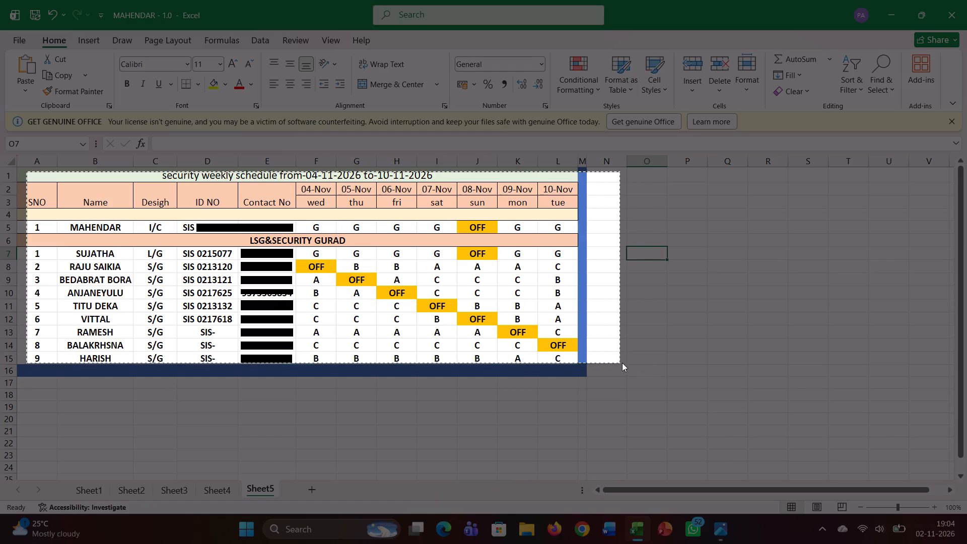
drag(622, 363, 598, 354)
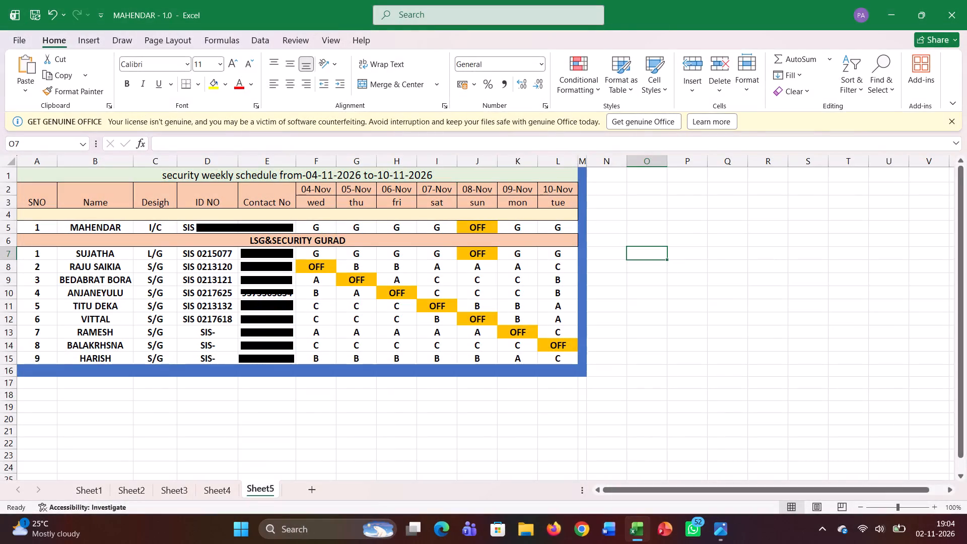
Capture a rectangular screenshot of the whole schedule, from the corner of A1 to the outer edges of the blue strips in column M and row 16.
key(Print)
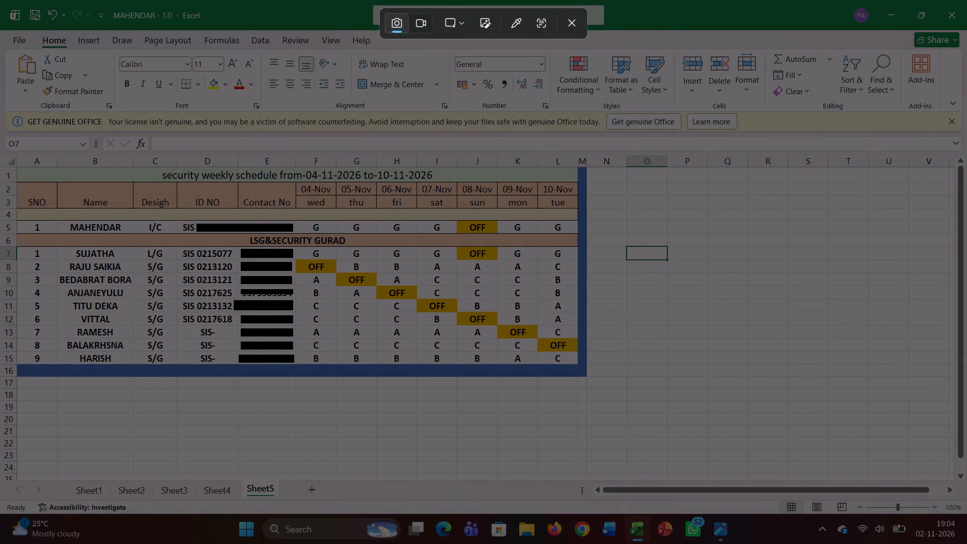
click(19, 168)
drag(19, 168, 22, 169)
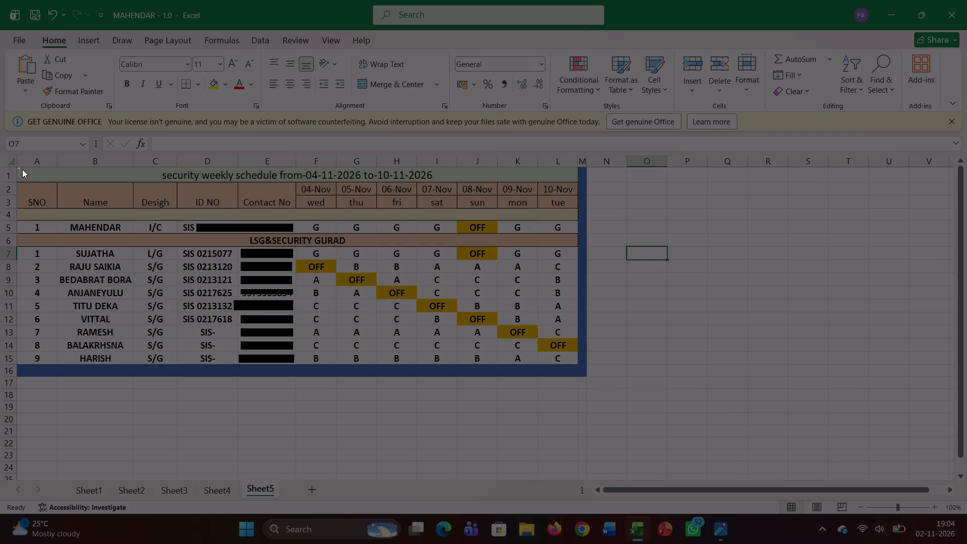
drag(22, 169, 262, 244)
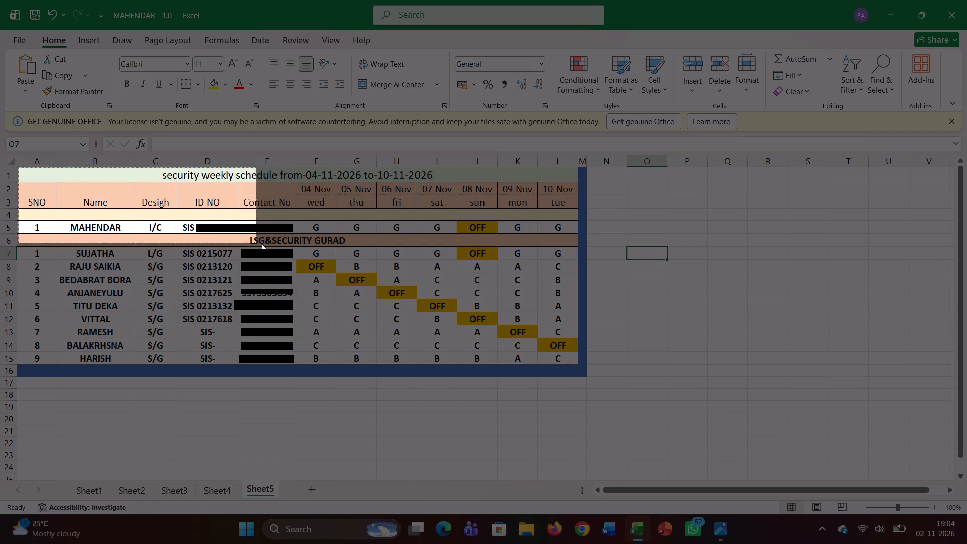
drag(262, 244, 501, 310)
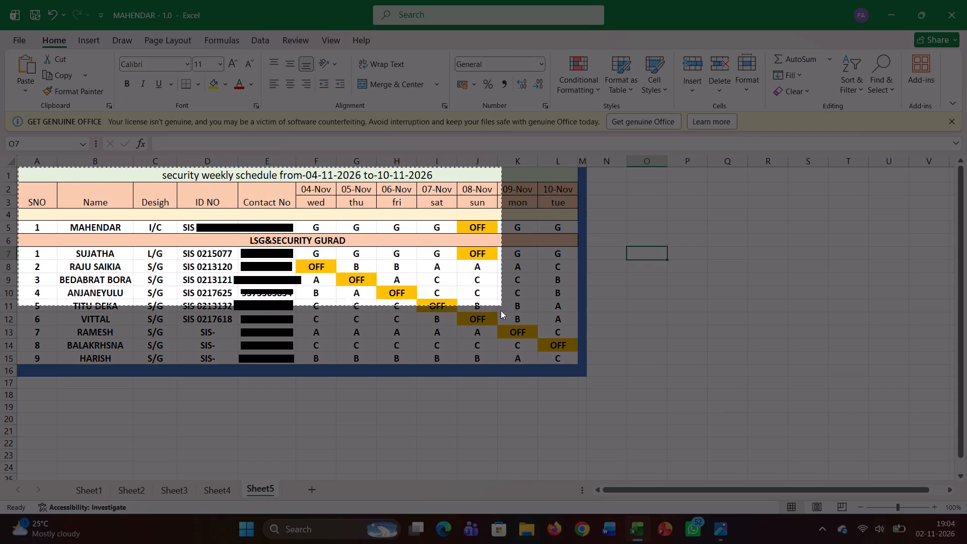
drag(501, 310, 598, 373)
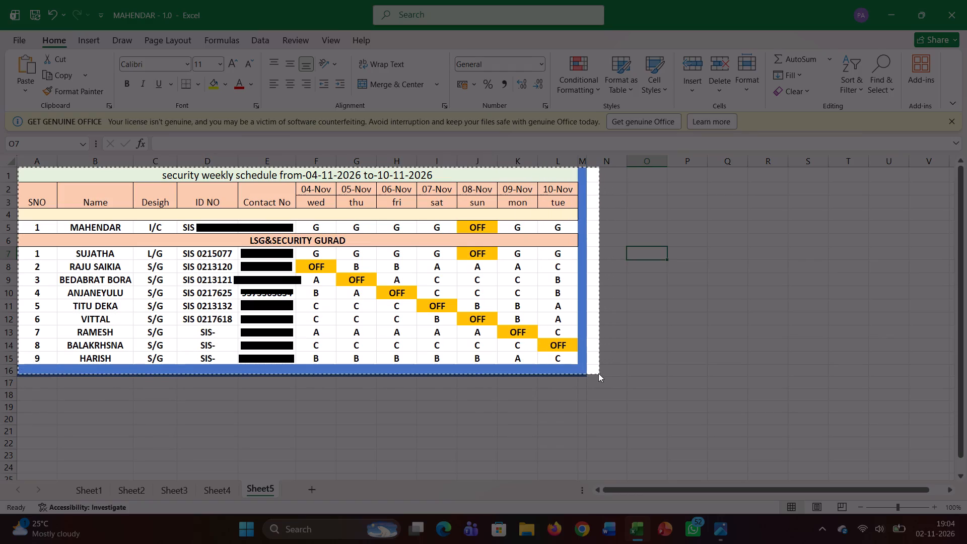
drag(598, 373, 590, 375)
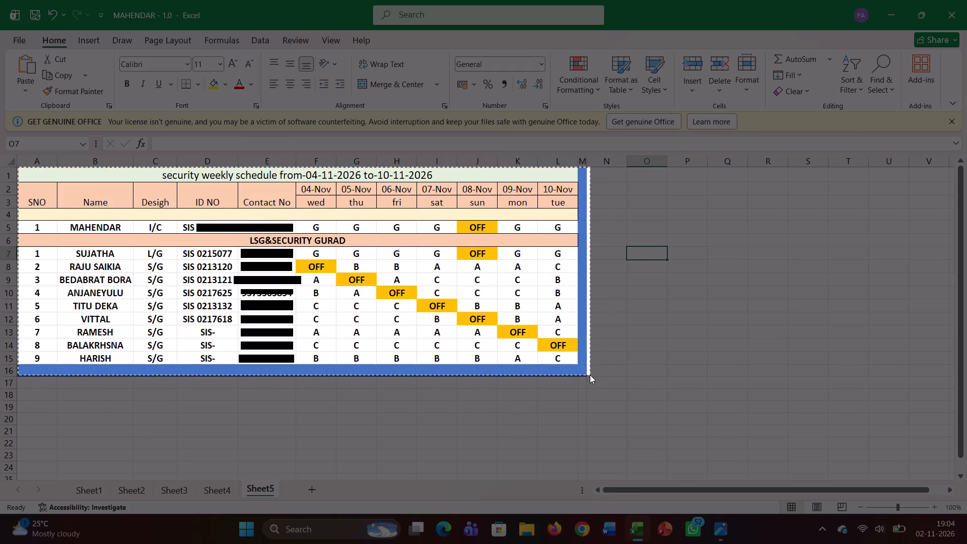
drag(590, 375, 587, 376)
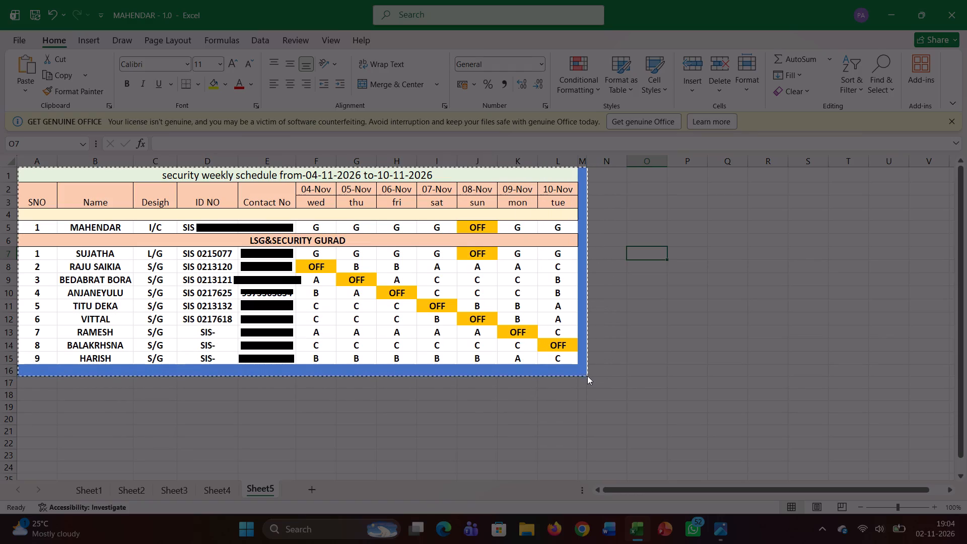
drag(587, 376, 587, 375)
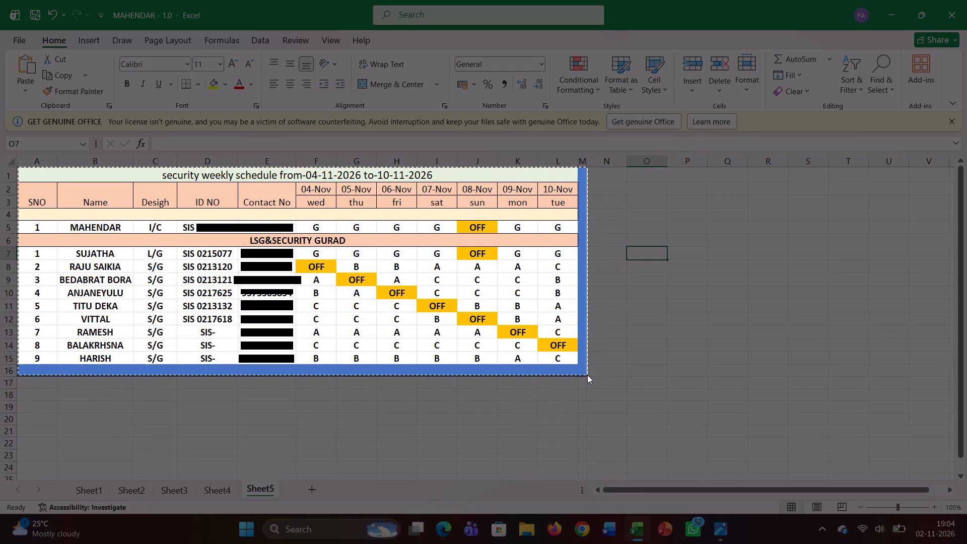
drag(587, 375, 587, 375)
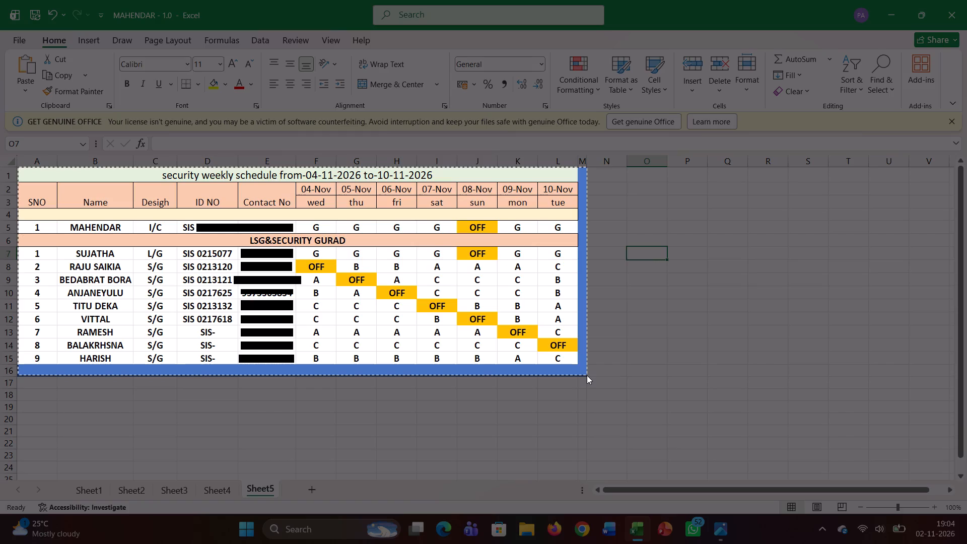
drag(587, 375, 587, 376)
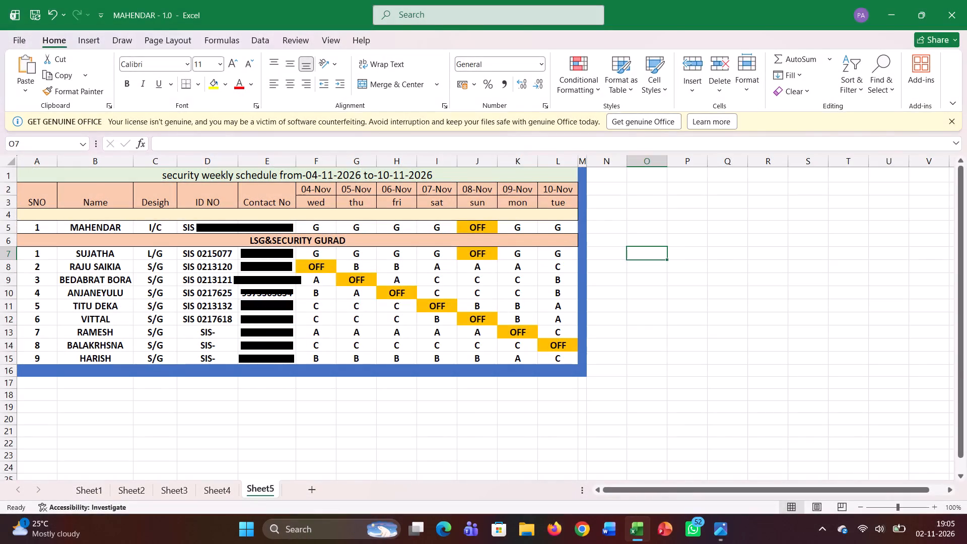
Close the MAHENDAR - 1.0 workbook and save its changes.
click(956, 14)
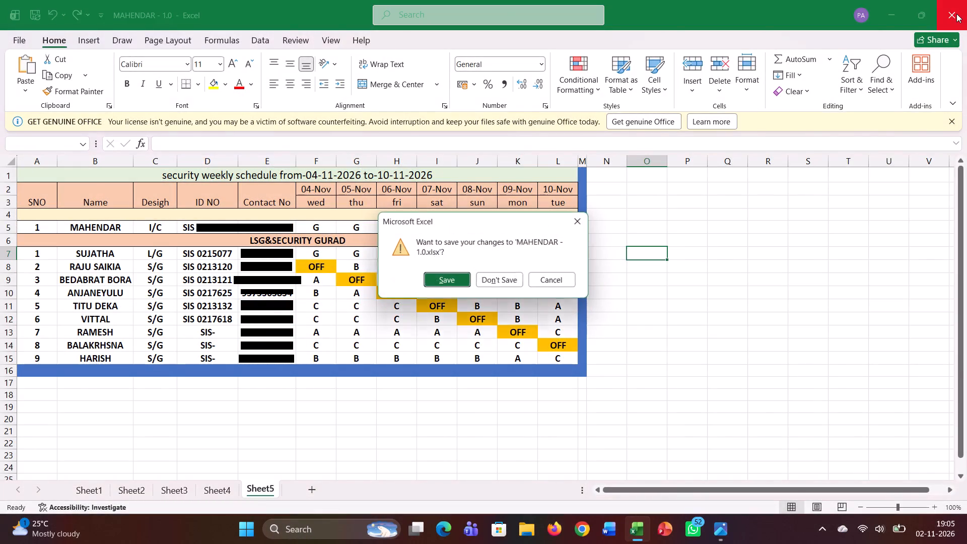
click(442, 281)
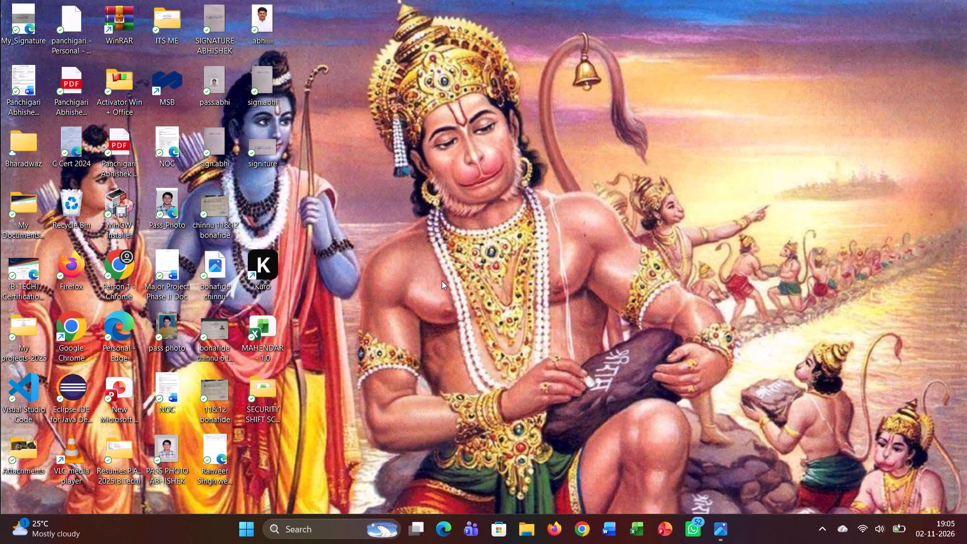
Open File Explorer.
click(526, 528)
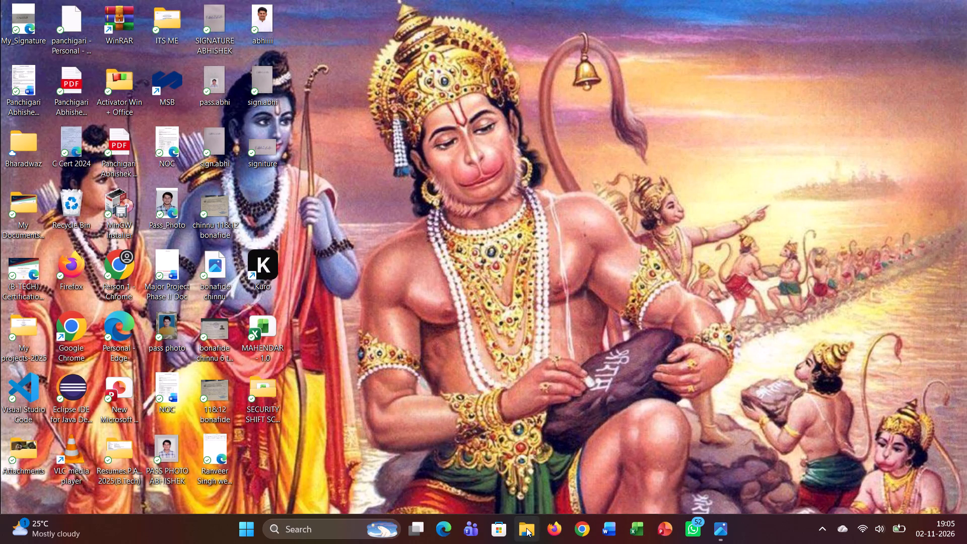
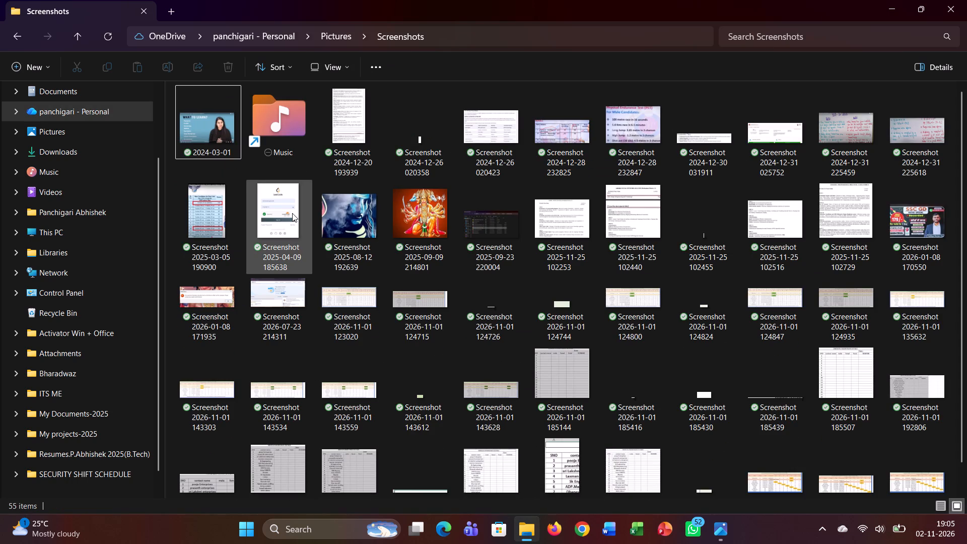
key(Down)
key(Down)
key(Down)
key(Down)
key(Down)
key(Down)
key(Down)
key(Down)
key(Down)
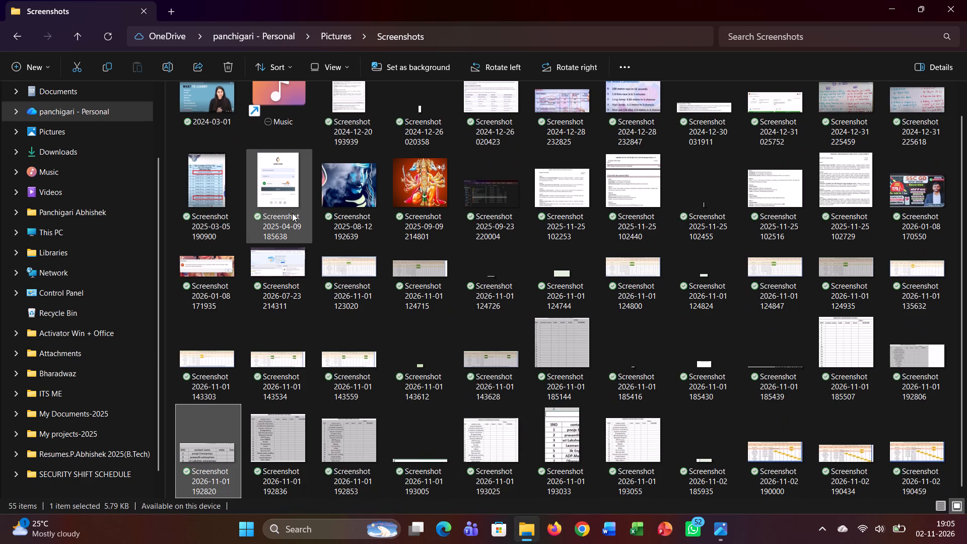
double_click(919, 450)
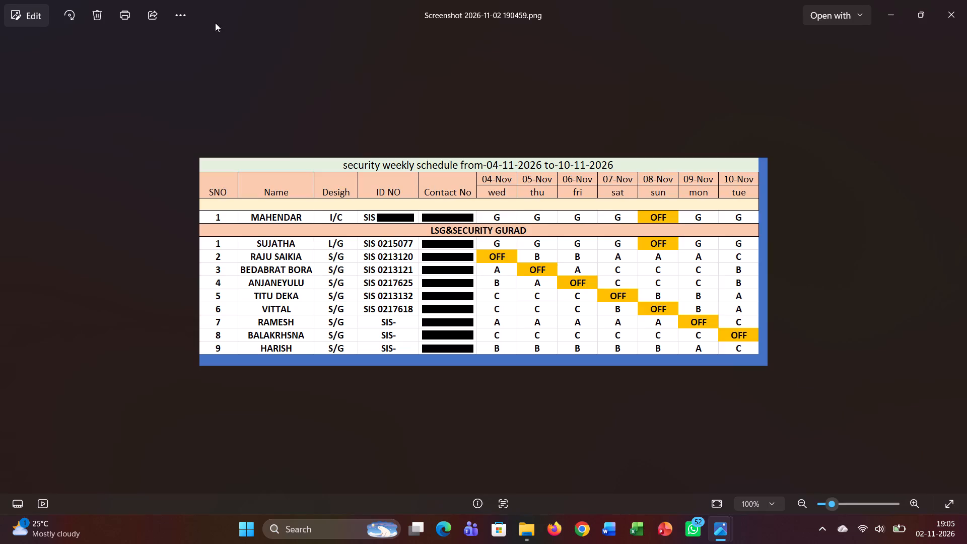
Open the sharing options for the schedule screenshot.
click(156, 13)
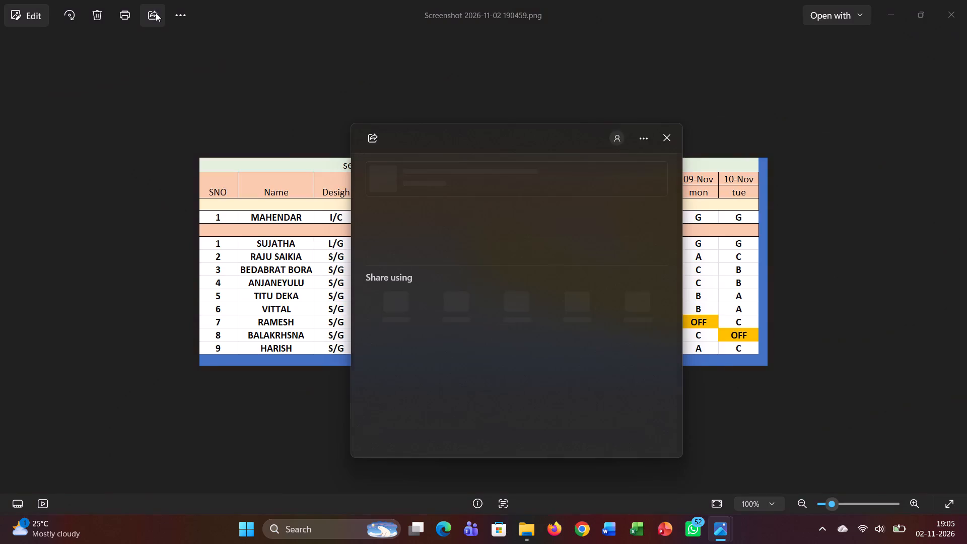